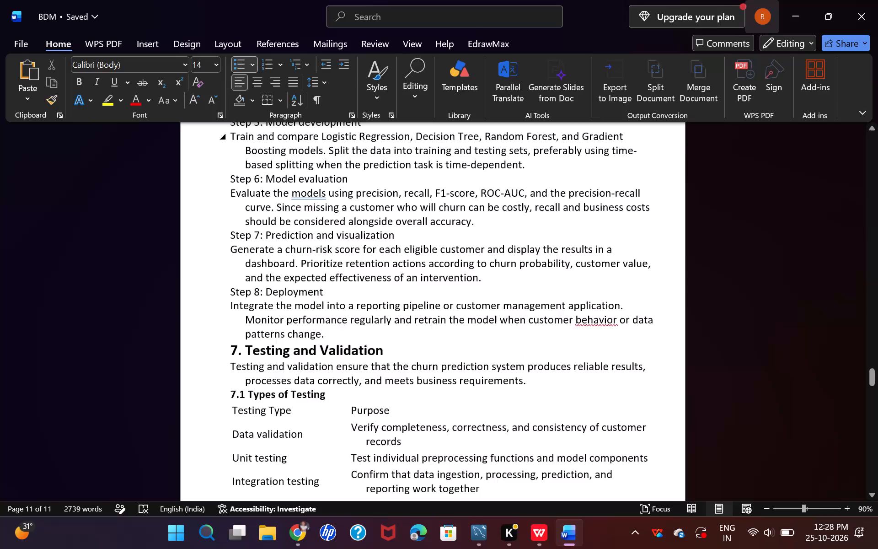
Review the BDM document's self-assessment form, course outcomes, signature section and the project report's table of contents.
scroll(315, 251, "up", 19)
scroll(315, 251, "up", 7)
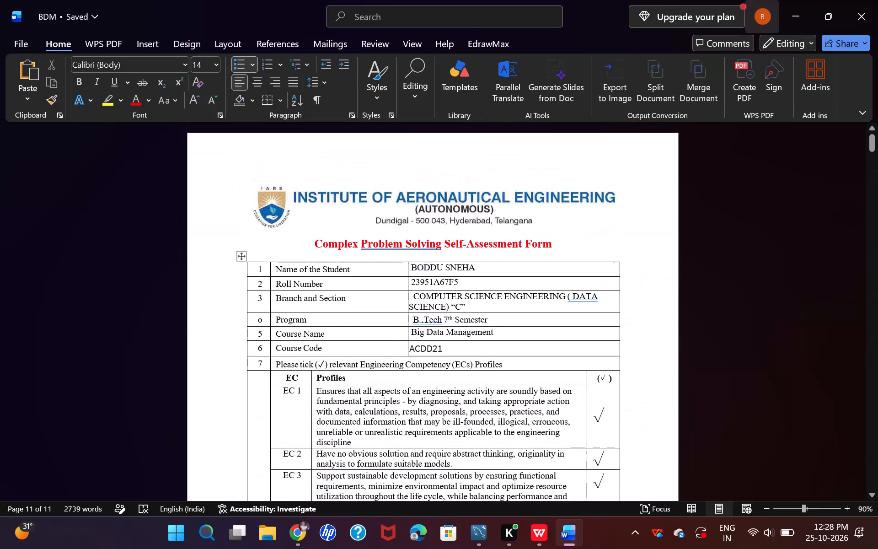
scroll(360, 237, "down", 3)
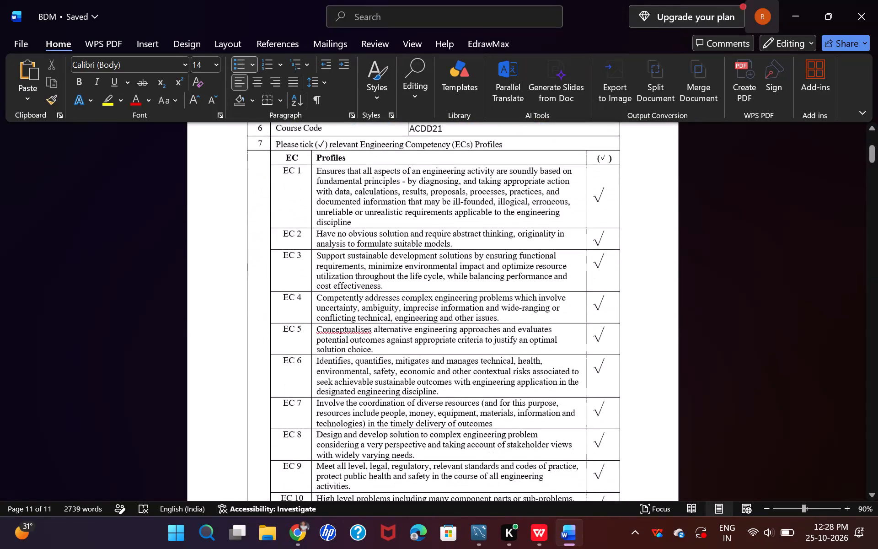
scroll(360, 237, "down", 7)
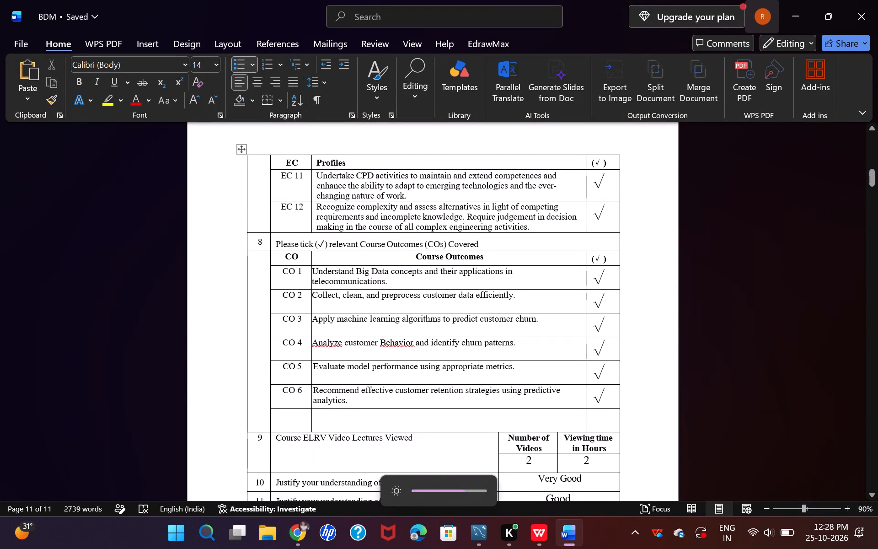
scroll(360, 237, "down", 6)
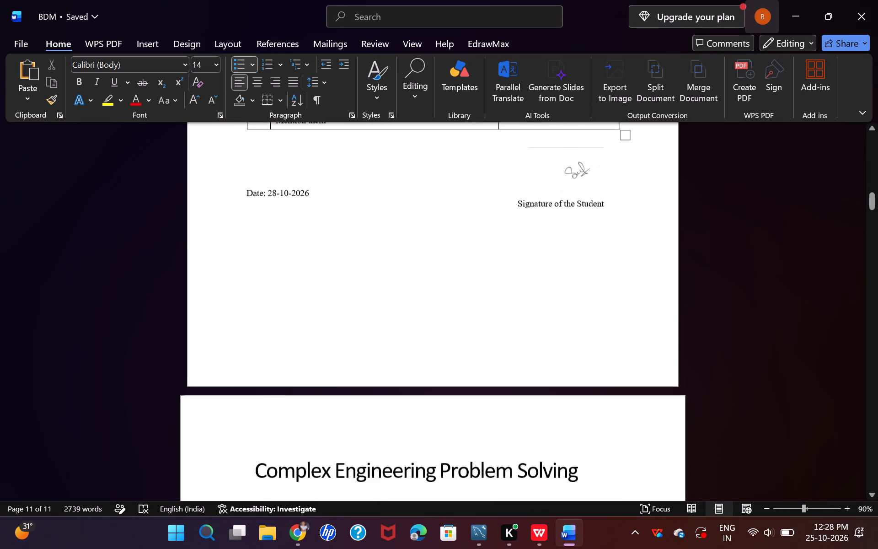
scroll(360, 237, "down", 3)
scroll(360, 237, "up", 1)
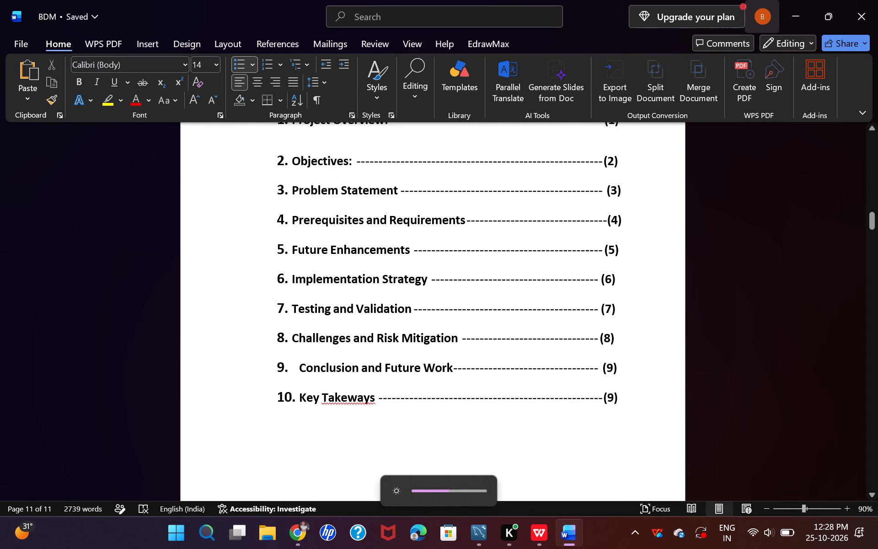
scroll(361, 221, "up", 3)
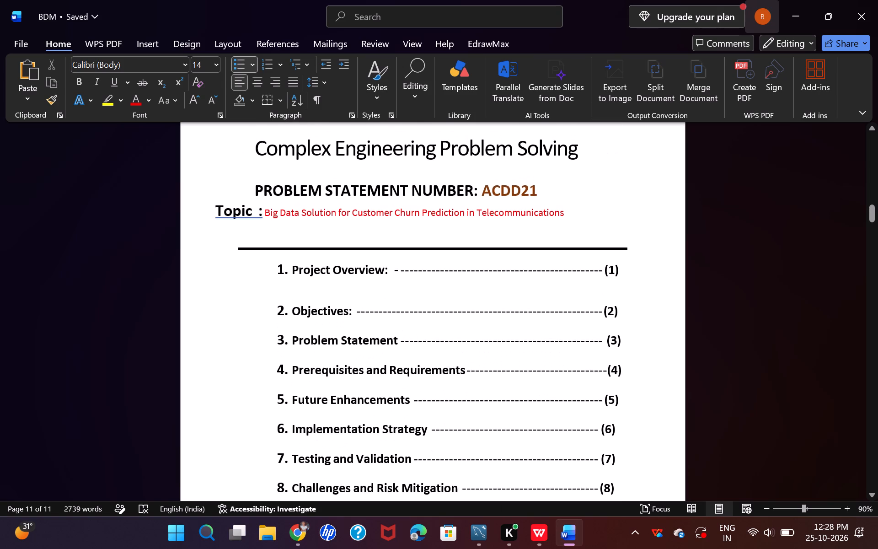
scroll(361, 221, "up", 3)
scroll(361, 221, "down", 4)
scroll(361, 221, "up", 7)
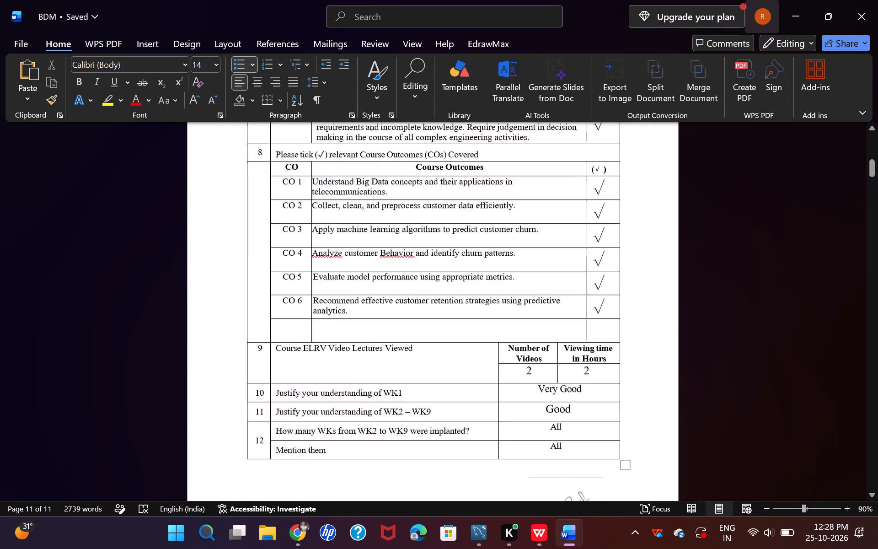
scroll(361, 221, "up", 20)
scroll(361, 221, "up", 1)
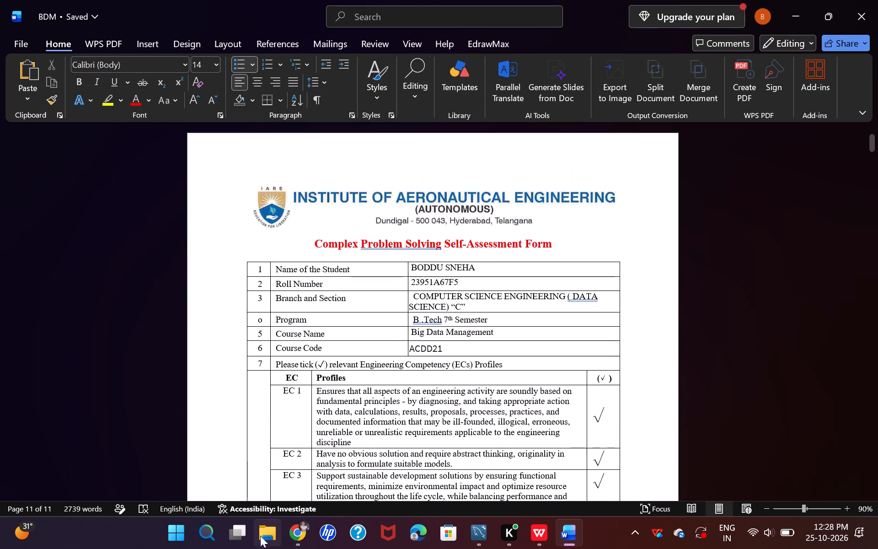
Switch to File Explorer and select the BDM Word document in the Desktop folder.
left_click(268, 536)
left_click(81, 198)
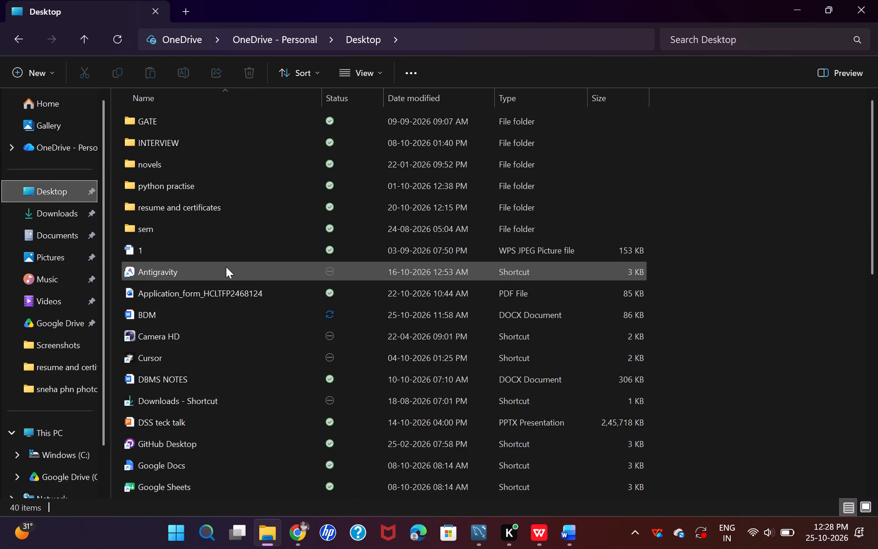
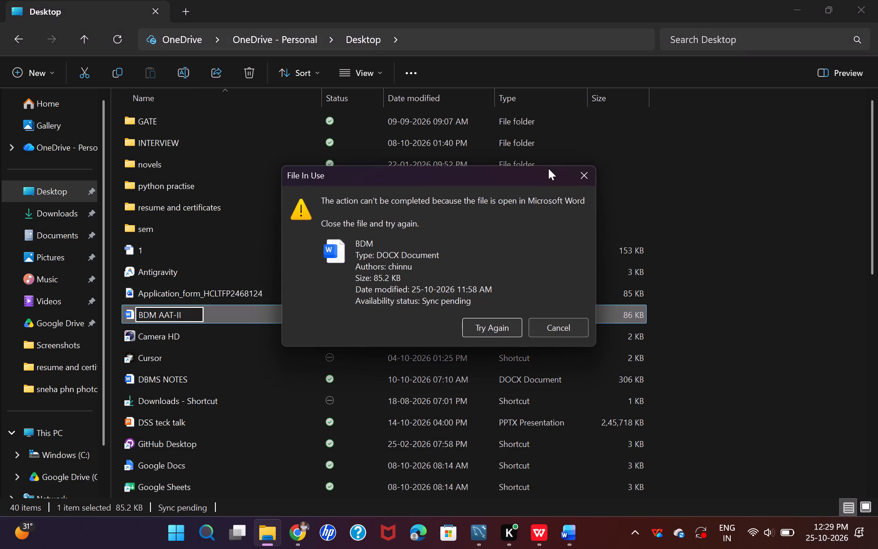
Retry and abandon the pending rename of the BDM file, and close the BDM document in Word.
left_click(500, 327)
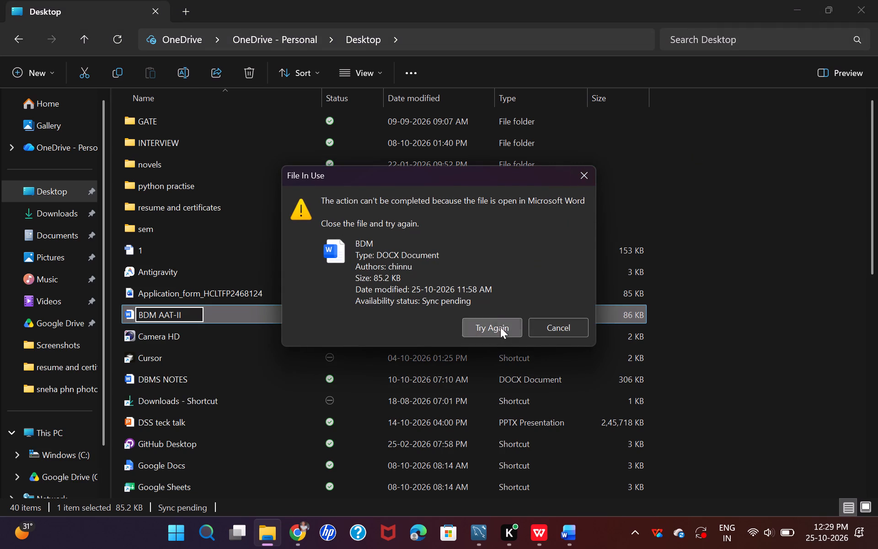
left_click(583, 178)
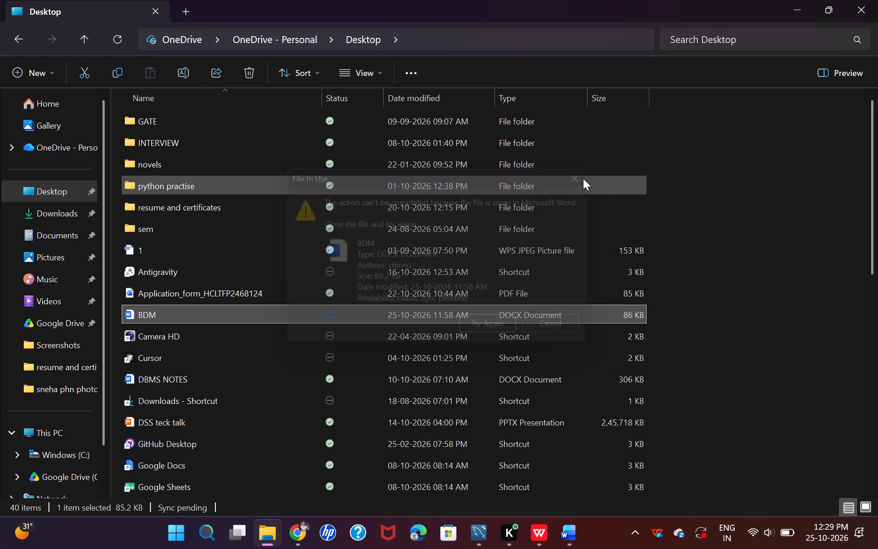
left_click(563, 543)
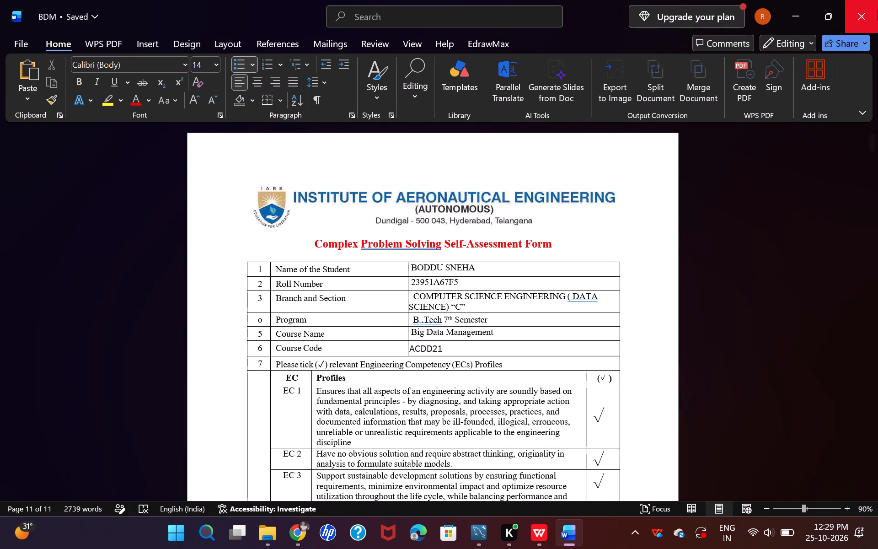
left_click(857, 16)
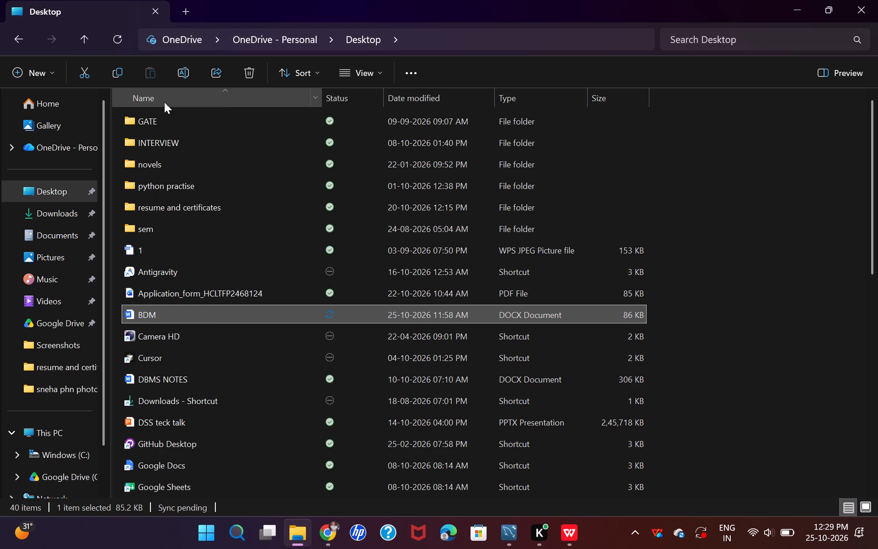
Rename the BDM Word document in the Desktop folder as BDM AAT-II.
left_click(184, 74)
key("Right")
key("space")
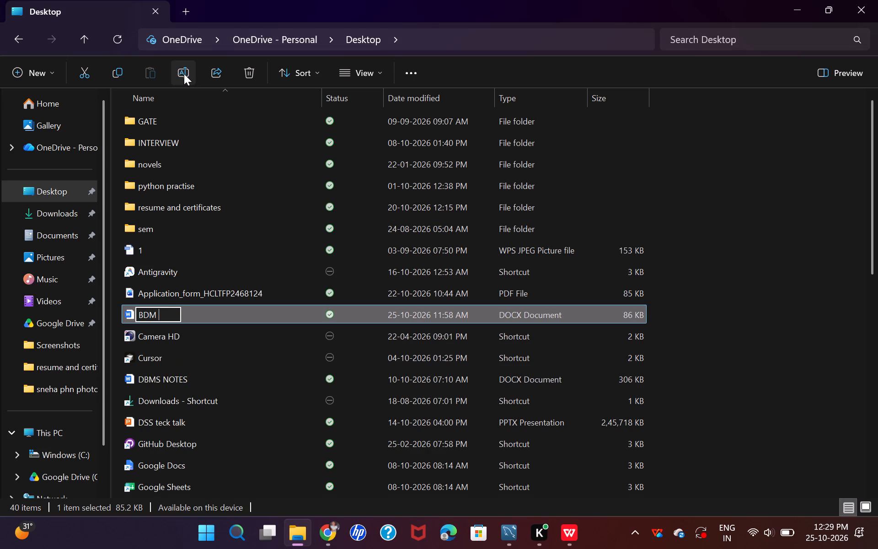
type("AAT-ii")
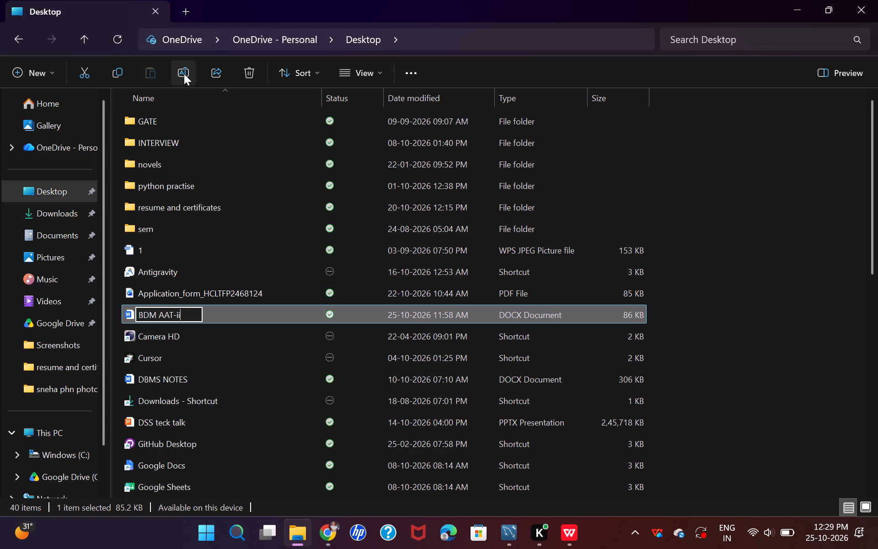
key("BackSpace")
key("BackSpace")
type("II")
key("Return")
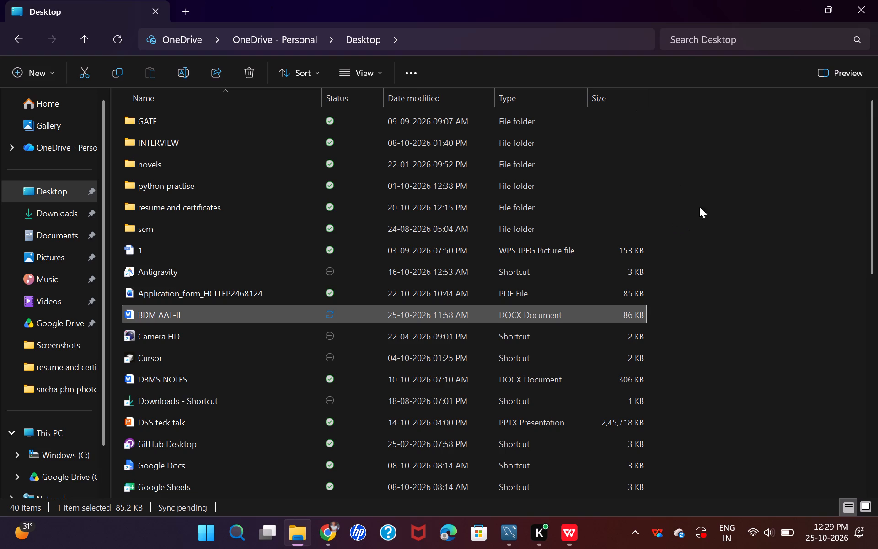
left_click(665, 0)
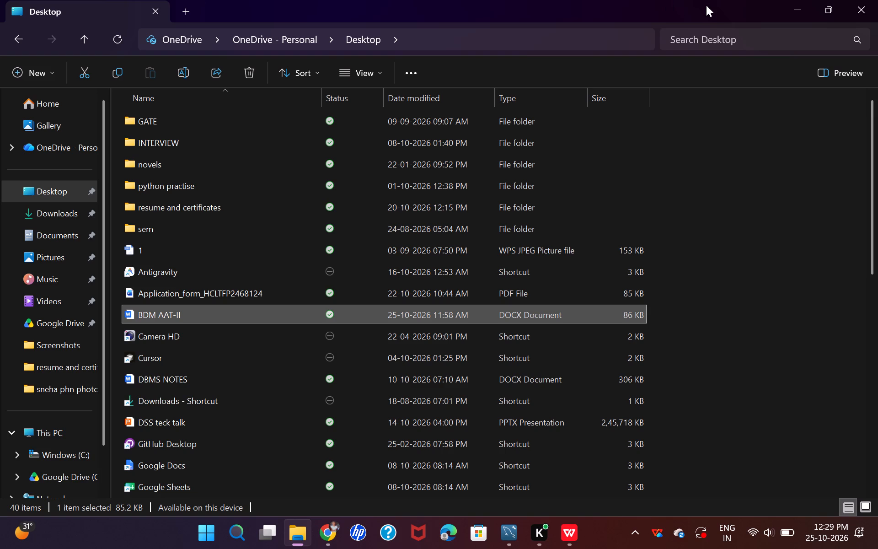
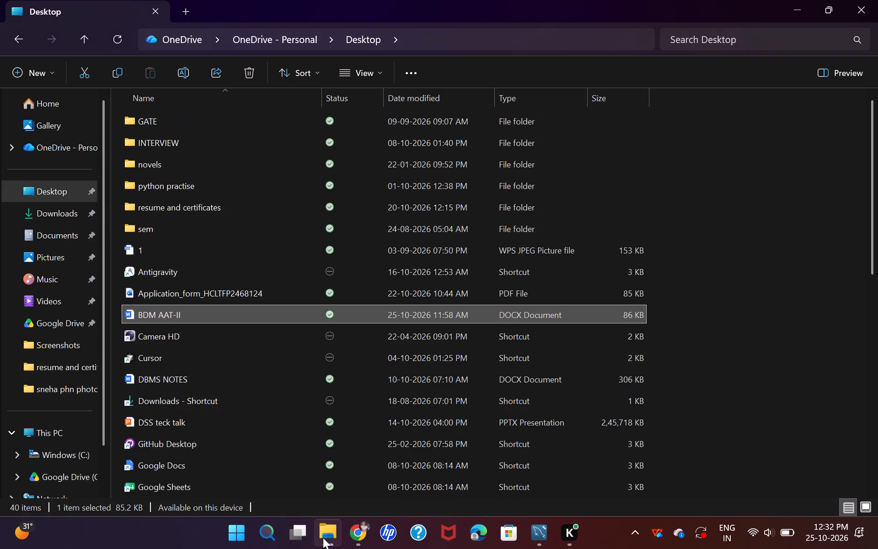
scroll(255, 349, "down", 1)
scroll(205, 338, "down", 4)
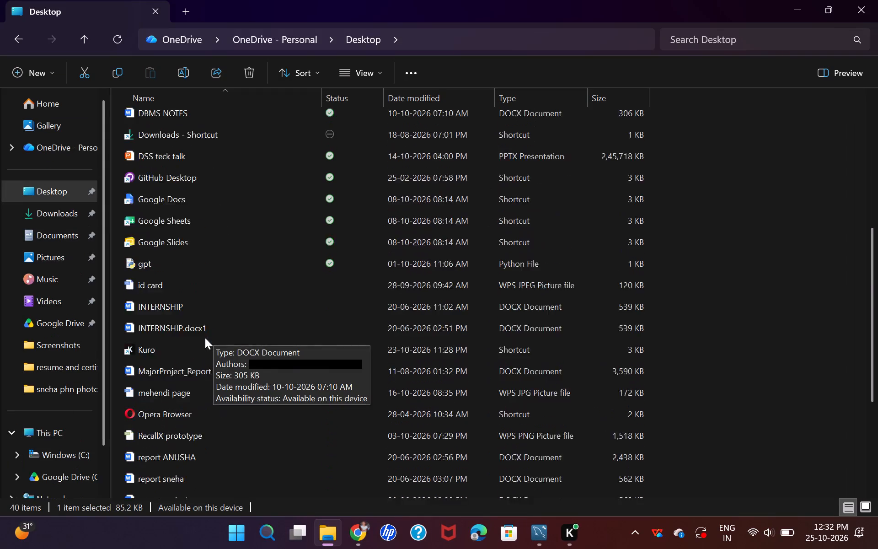
left_click(77, 236)
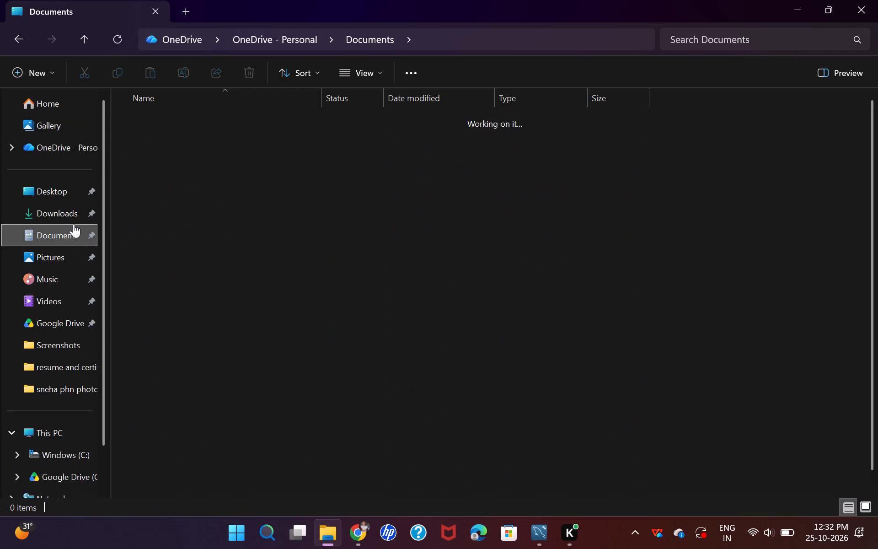
left_click(74, 221)
scroll(325, 312, "down", 6)
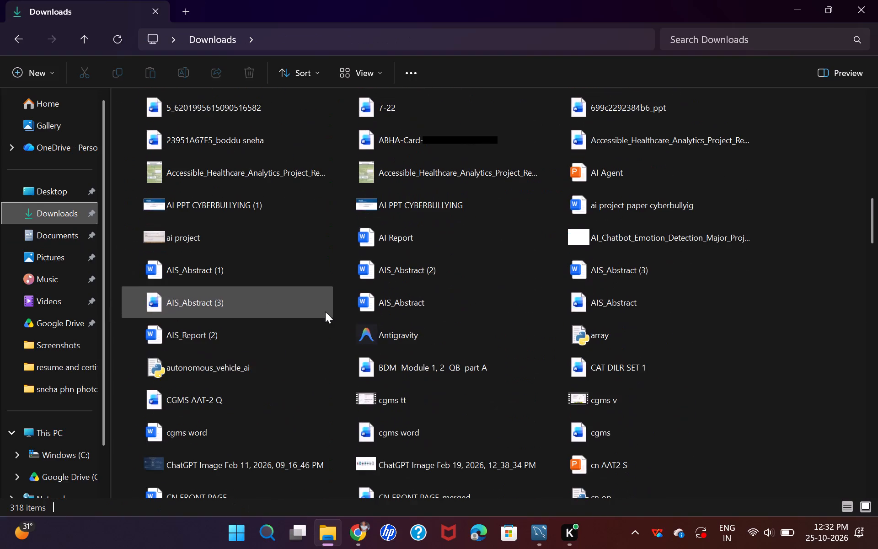
scroll(325, 312, "down", 1)
scroll(325, 312, "up", 4)
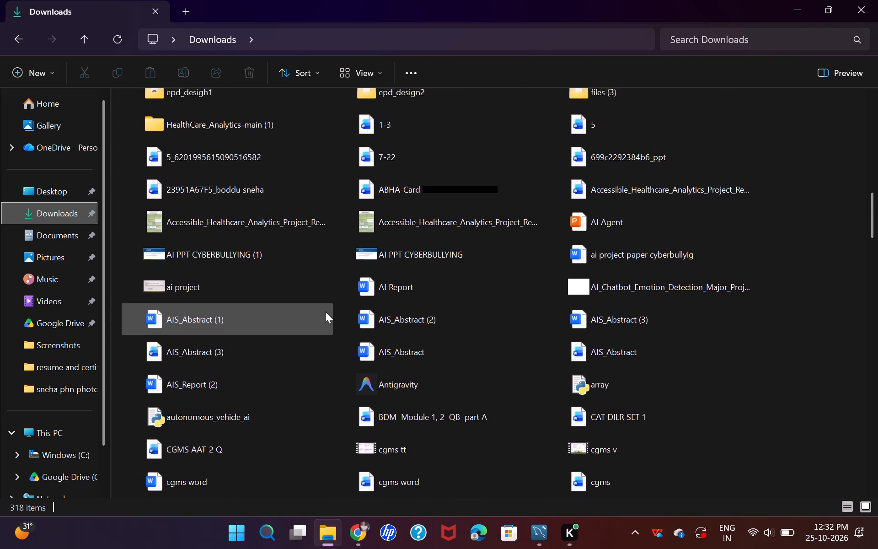
scroll(325, 312, "up", 7)
scroll(325, 312, "down", 3)
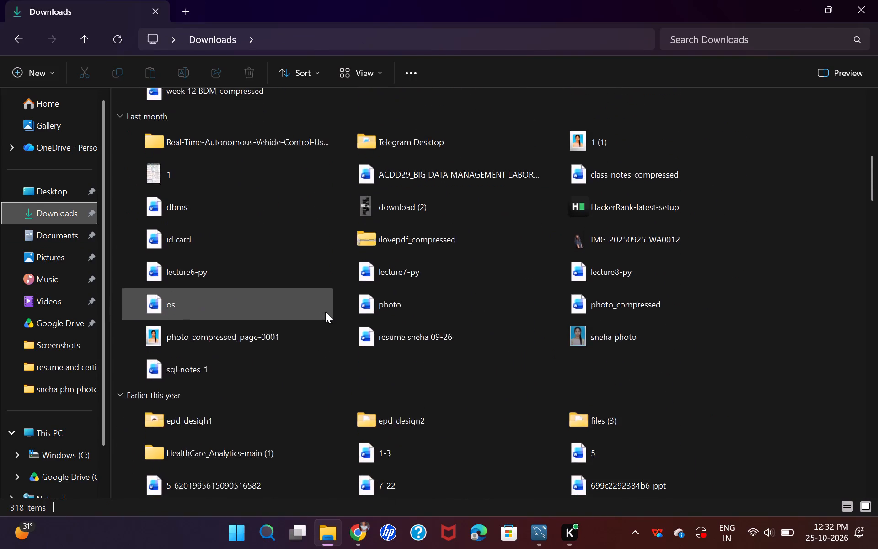
scroll(325, 312, "down", 6)
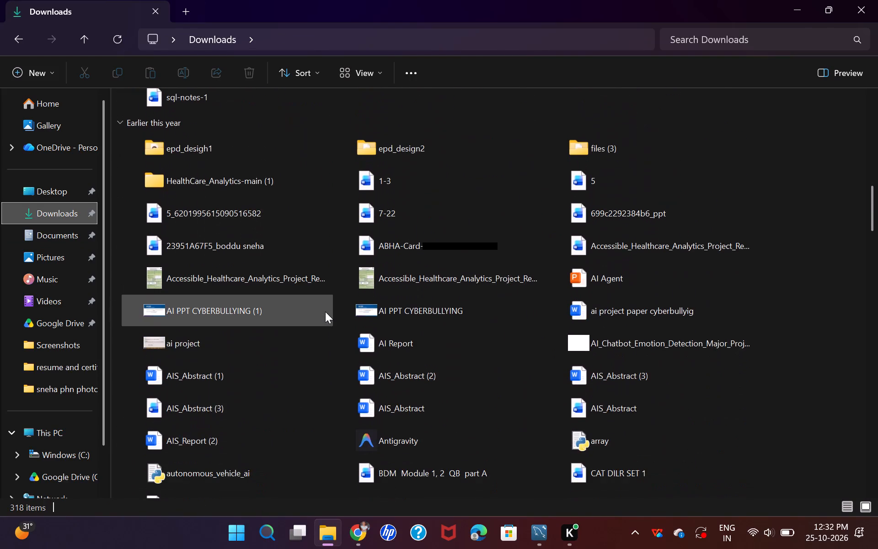
scroll(325, 312, "down", 6)
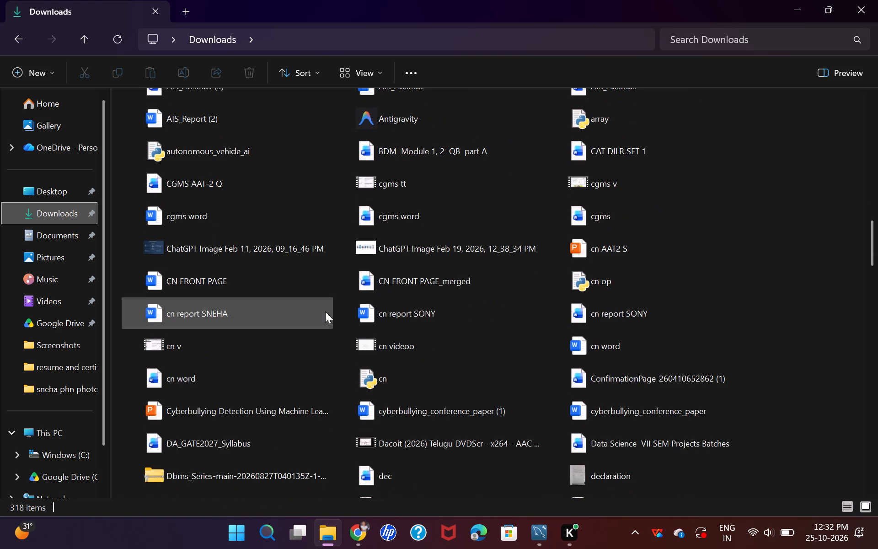
scroll(284, 363, "down", 1)
left_click(272, 293)
right_click(272, 293)
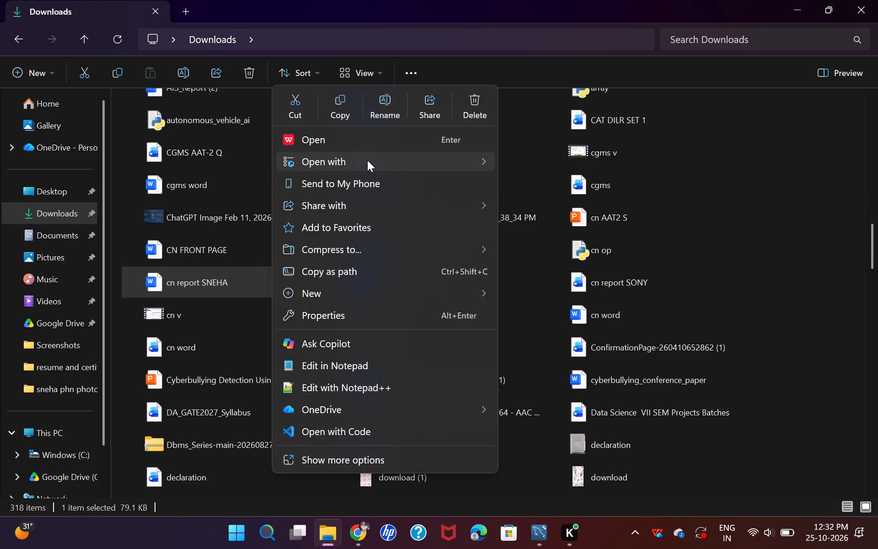
left_click(367, 160)
left_click(561, 164)
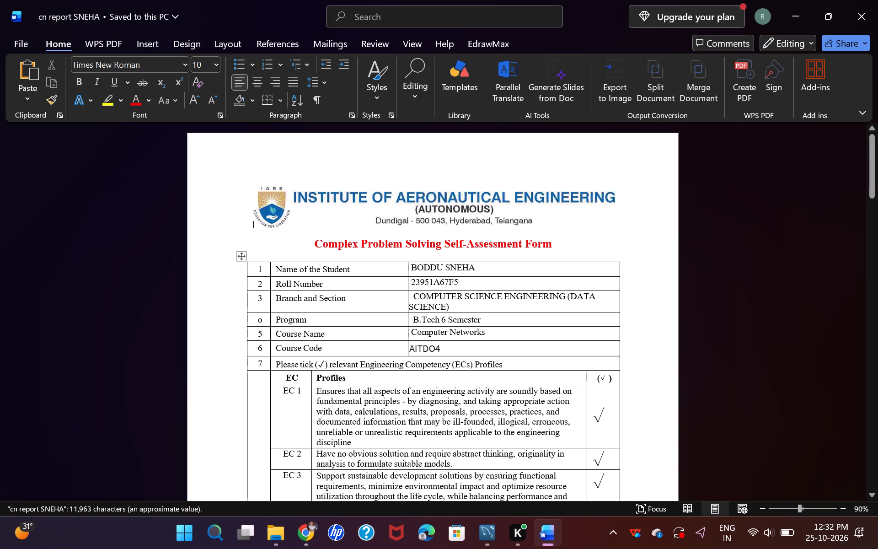
Replace the CO 1 text in the Course Outcomes table with the copied distributed storage course outcomes.
scroll(460, 350, "down", 11)
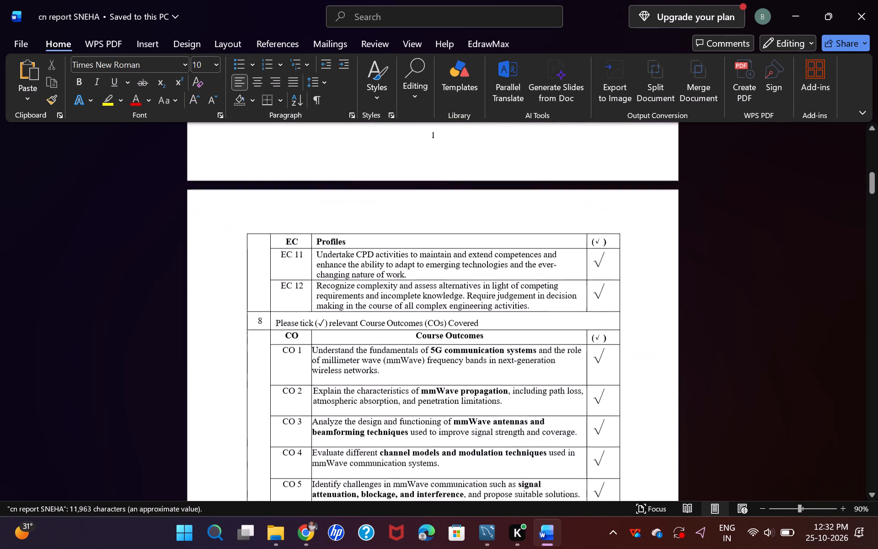
left_click_drag(382, 371, 318, 352)
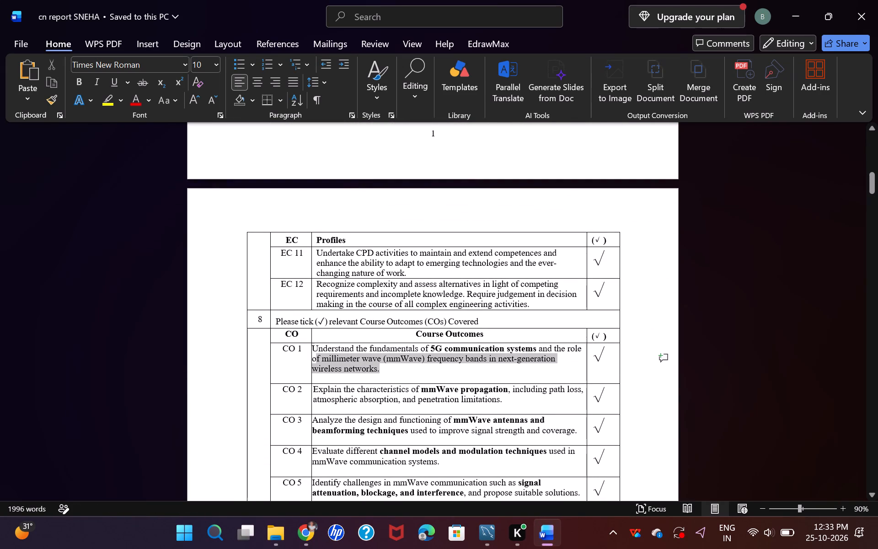
left_click_drag(318, 352, 314, 350)
key("ctrl+v")
scroll(408, 335, "down", 1)
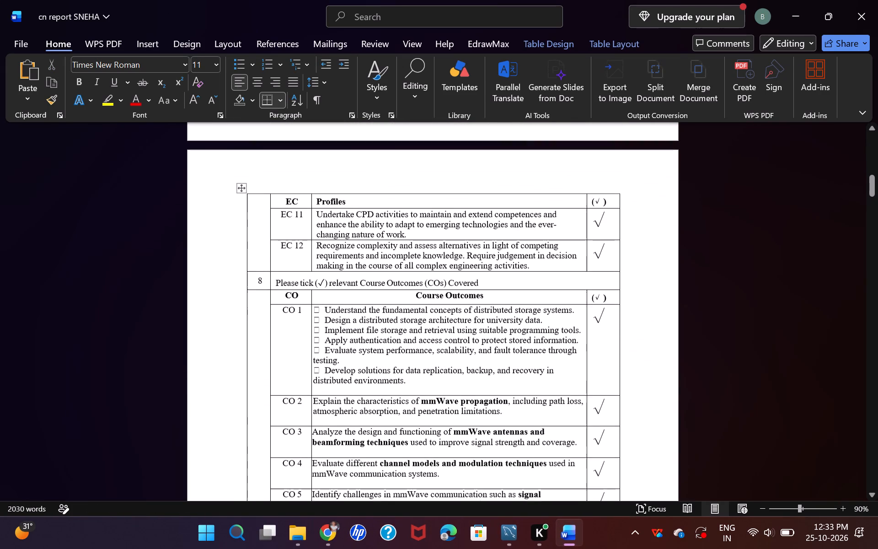
Delete the box symbol and spacing before the first pasted outcome in the CO 1 cell.
scroll(408, 335, "down", 1)
left_click(325, 298)
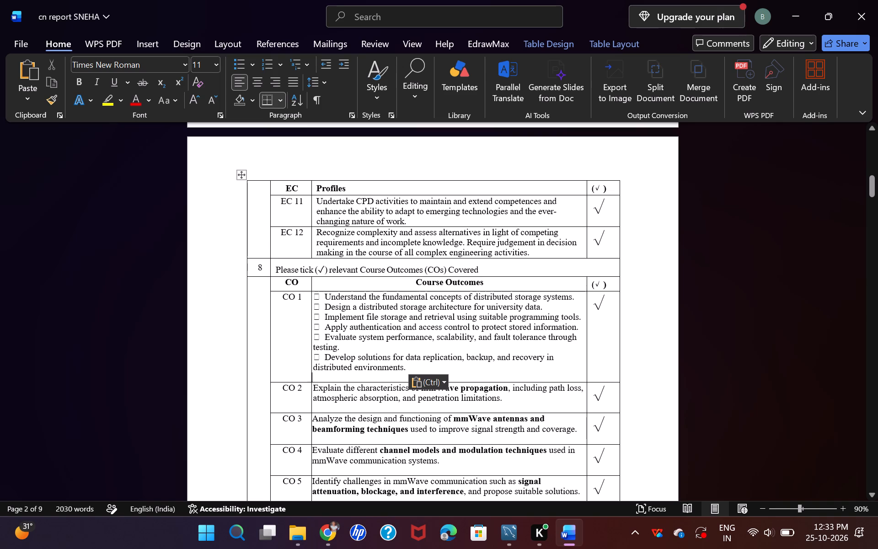
key("BackSpace")
key("BackSpace")
key("BackSpace")
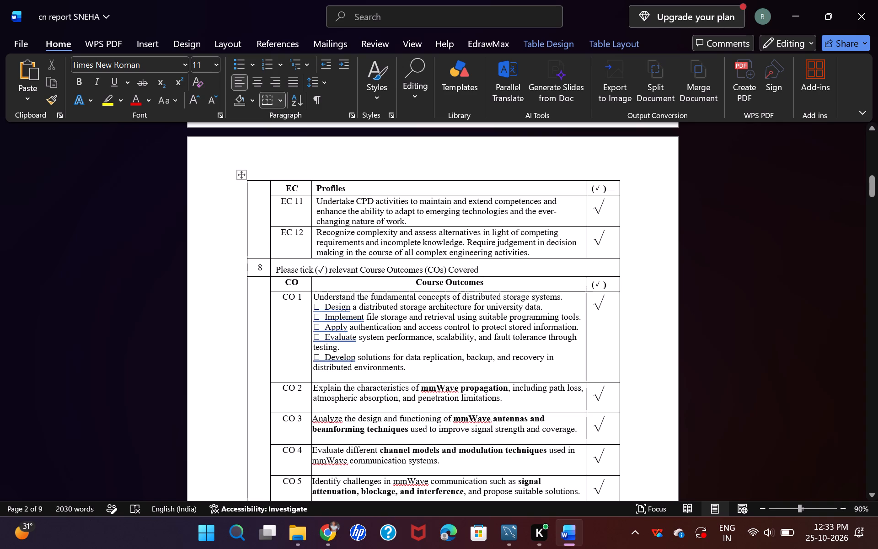
Move everything from the Design outcome onward out of CO 1 to replace the CO 2 text, and remove the box symbol before Design.
left_click_drag(407, 372, 316, 307)
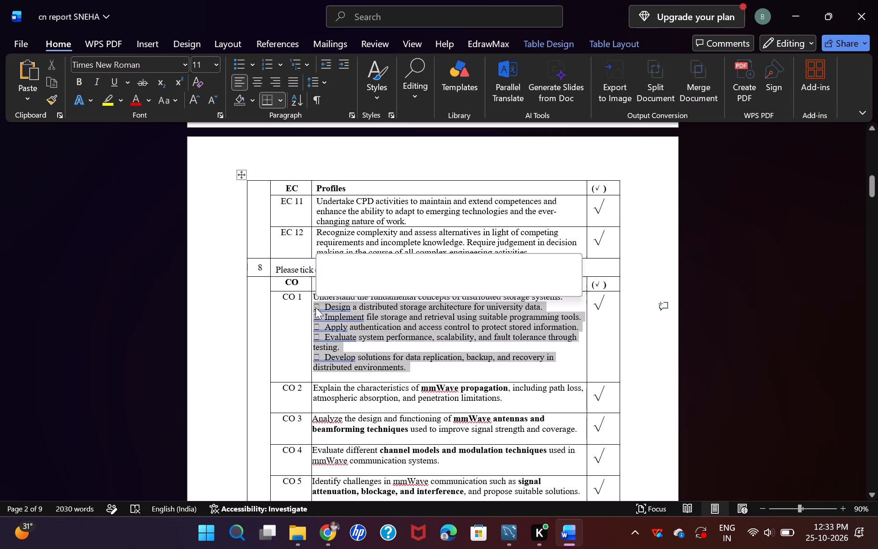
key("ctrl+x")
scroll(383, 348, "down", 1)
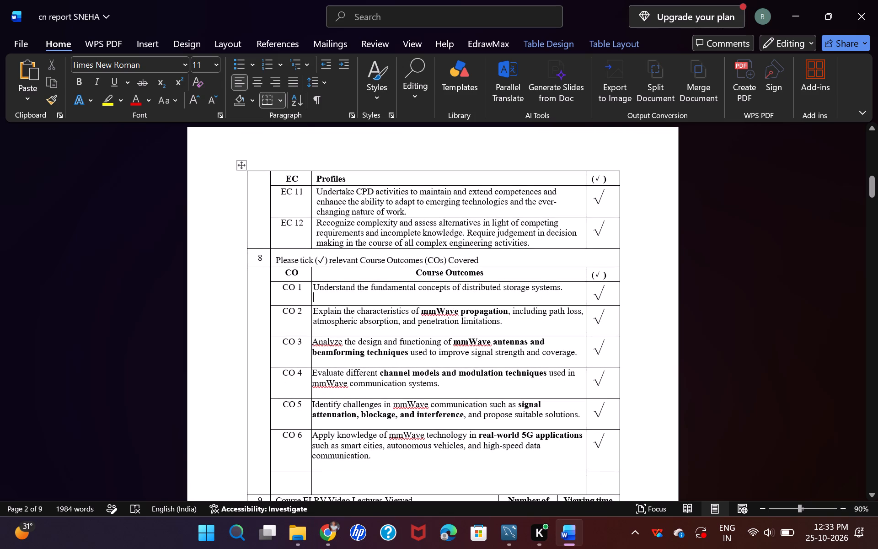
left_click_drag(510, 324, 313, 315)
key("ctrl+v")
scroll(362, 319, "down", 1)
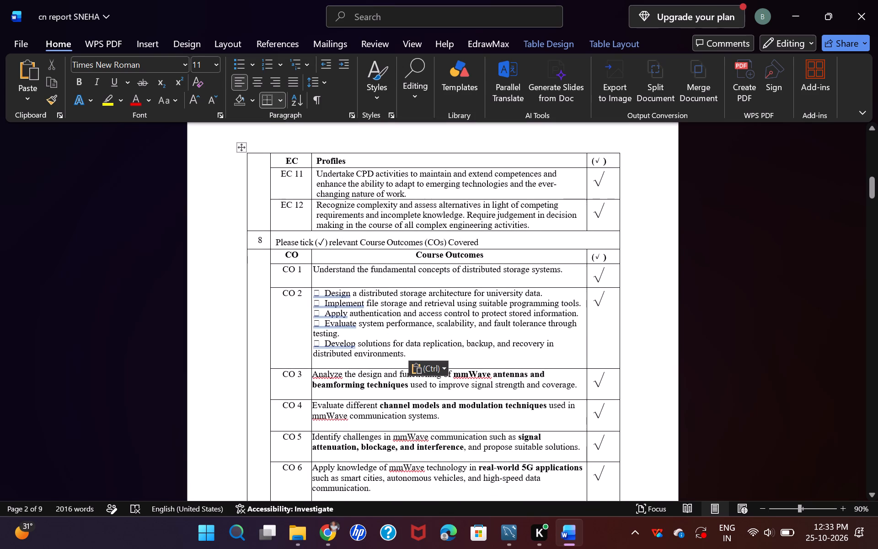
left_click(329, 294)
key("Left")
key("BackSpace")
key("BackSpace")
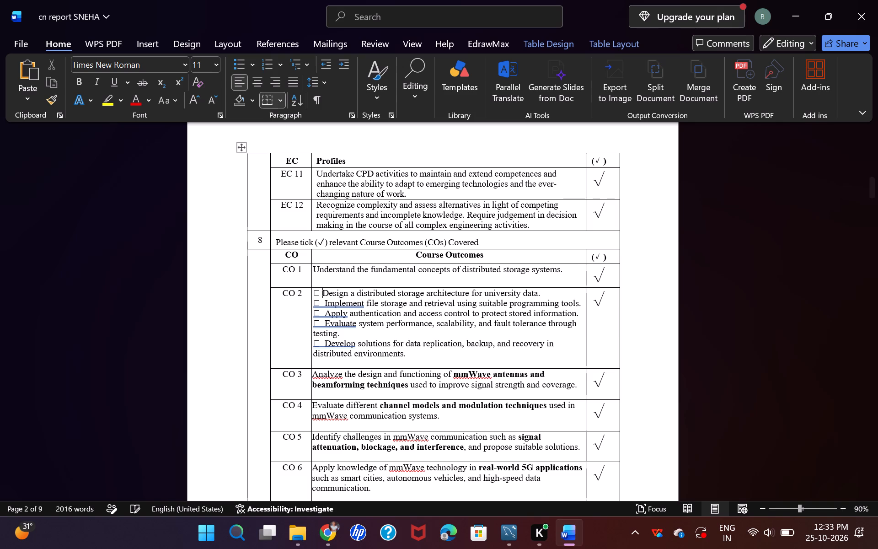
key("BackSpace")
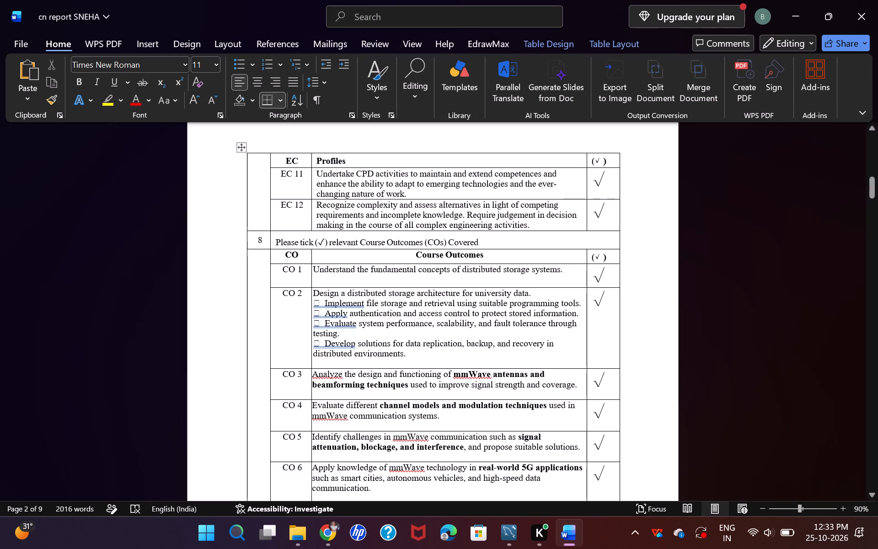
Move the Implement file storage and retrieval outcome from CO 2 to replace the CO 3 text, without its leading box symbol.
left_click_drag(584, 307, 473, 309)
left_click(473, 309)
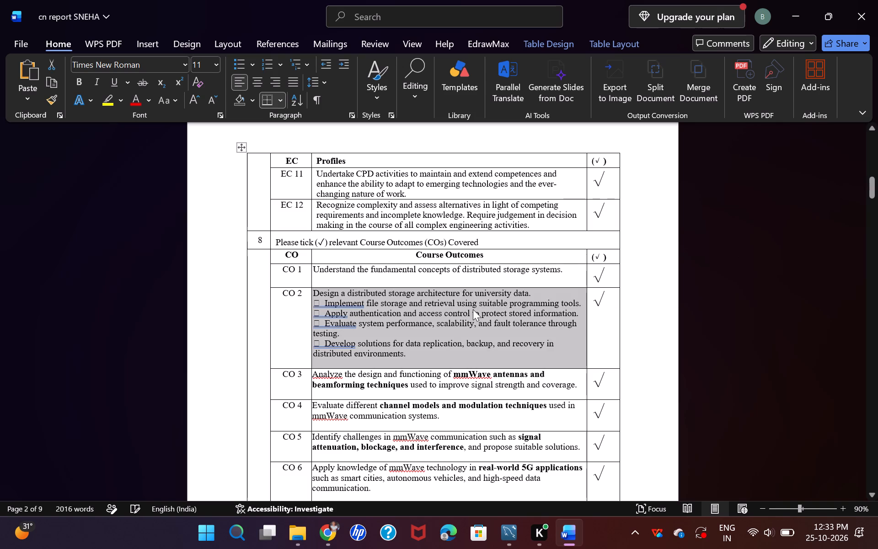
left_click_drag(582, 302, 369, 308)
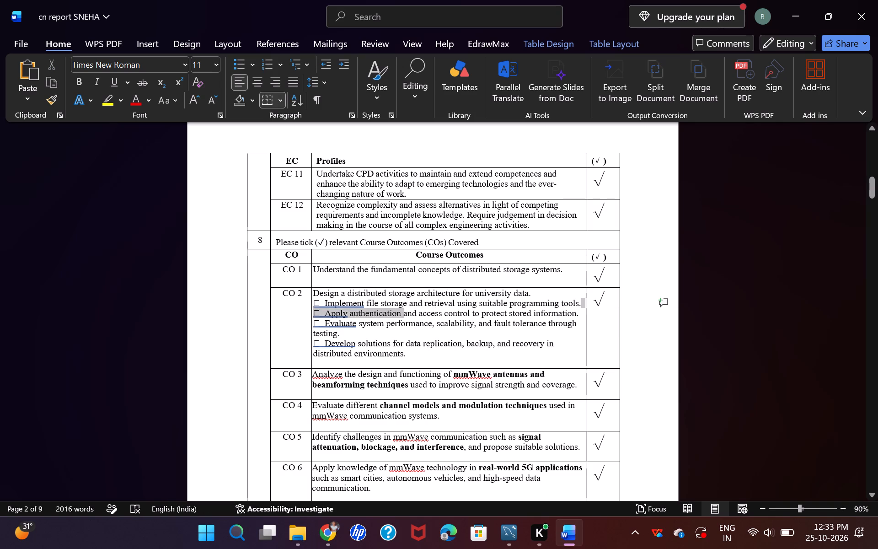
left_click_drag(369, 308, 316, 306)
key("ctrl+c")
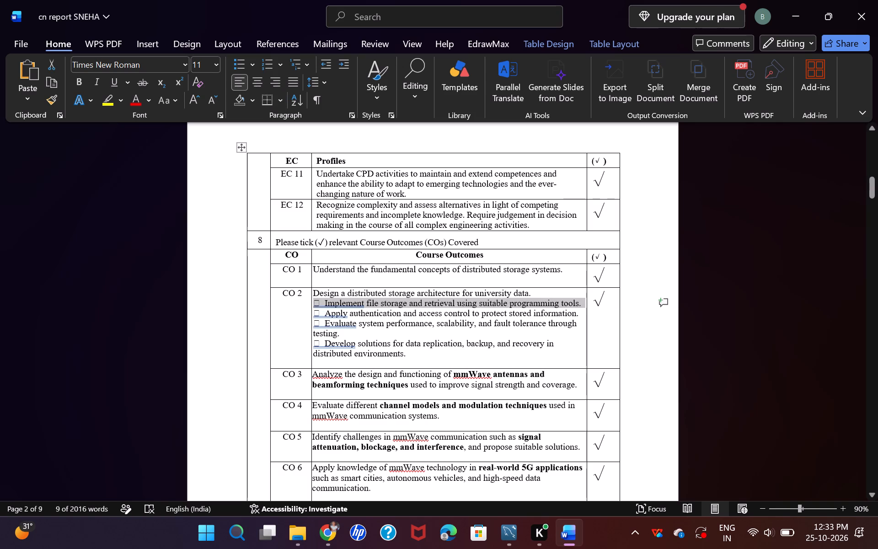
key("ctrl+x")
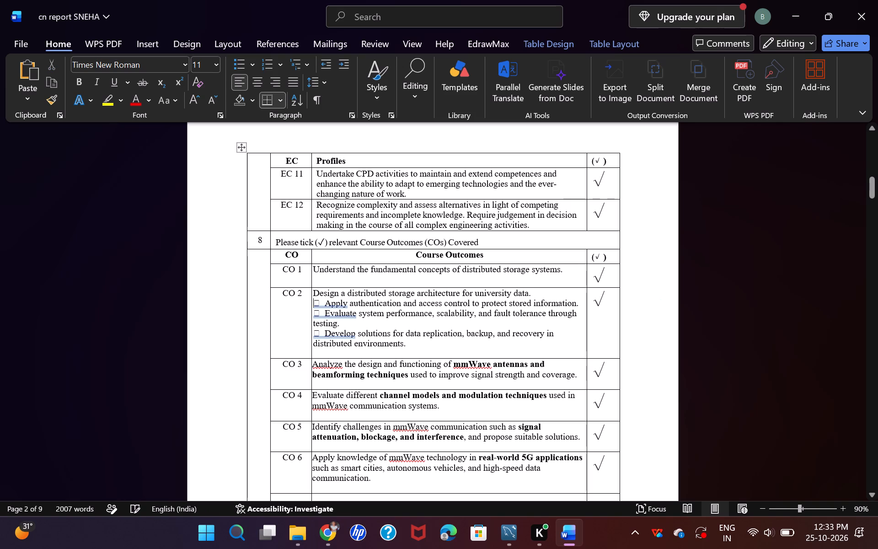
left_click_drag(577, 377, 475, 373)
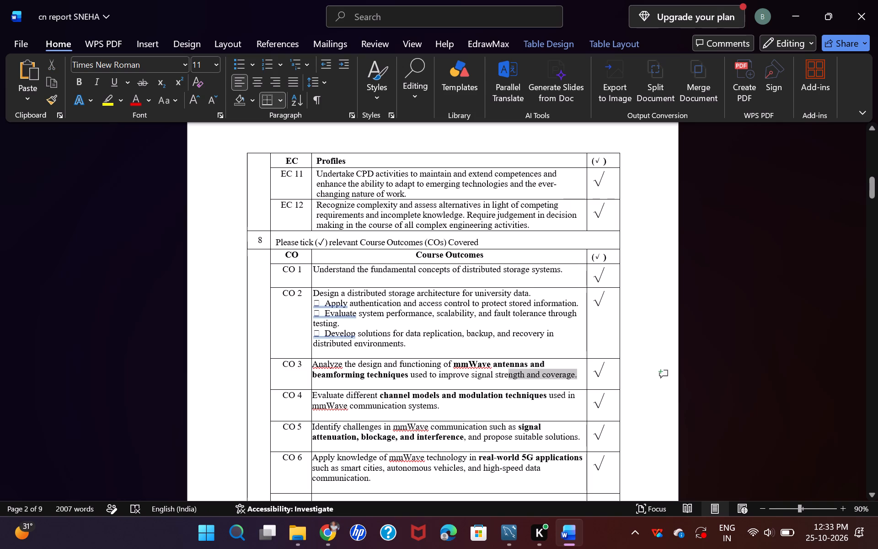
left_click_drag(475, 373, 387, 370)
left_click(387, 370)
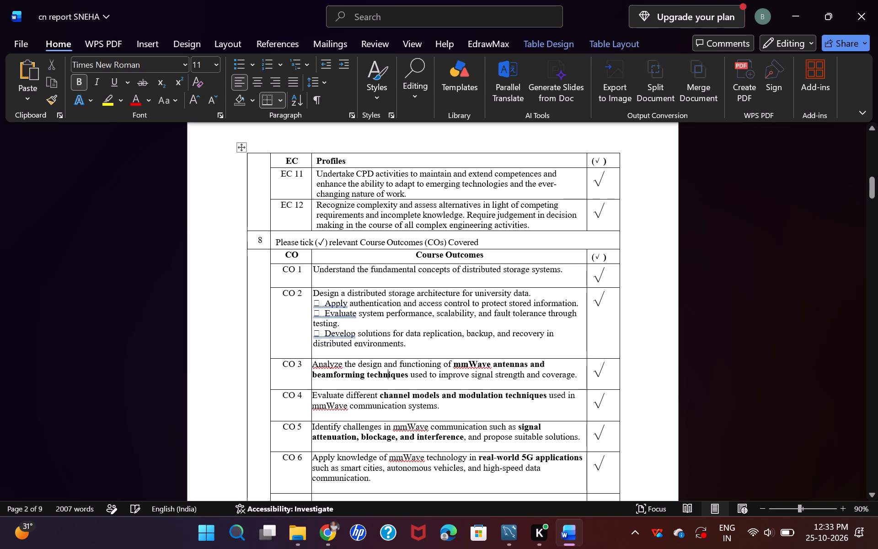
left_click_drag(578, 376, 350, 368)
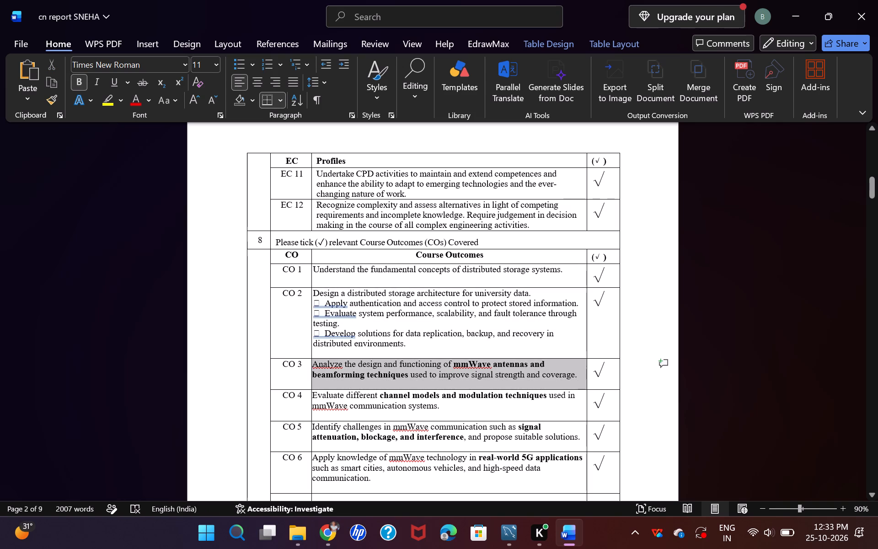
left_click_drag(350, 368, 373, 371)
left_click(373, 371)
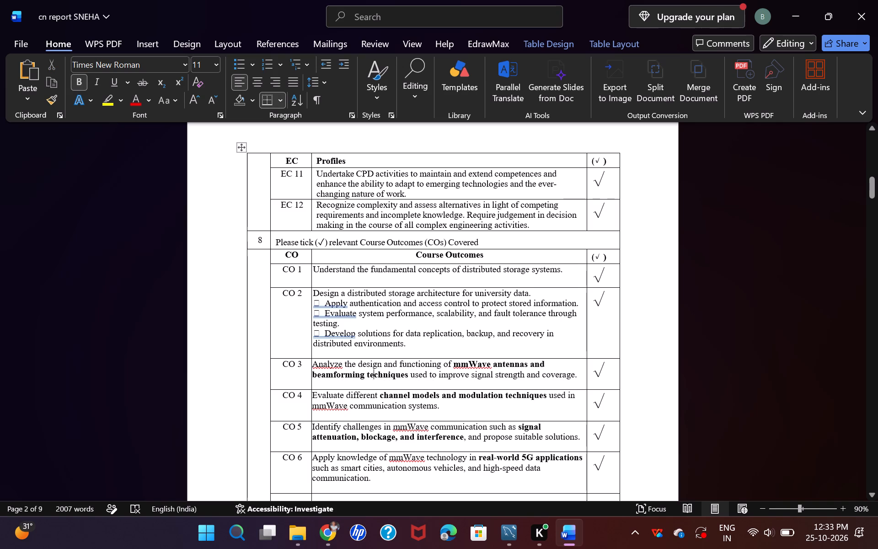
left_click_drag(578, 376, 364, 365)
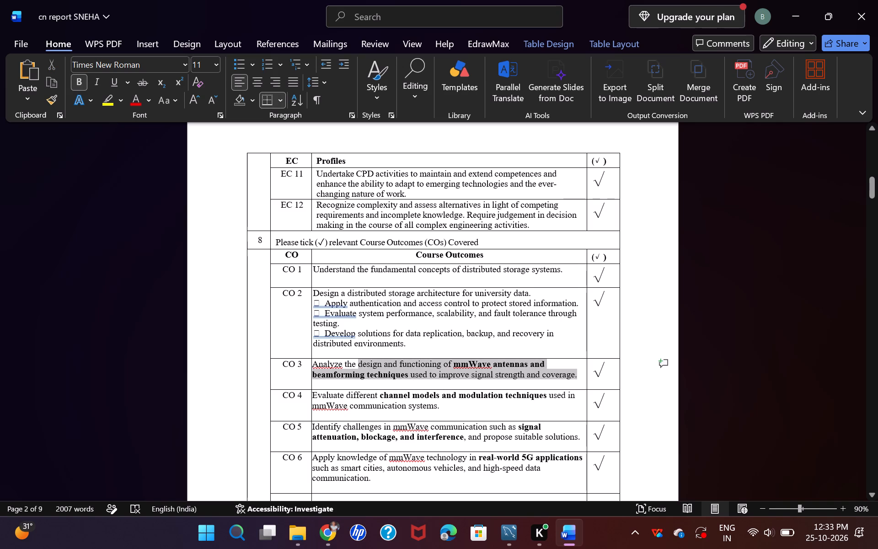
left_click_drag(364, 365, 341, 365)
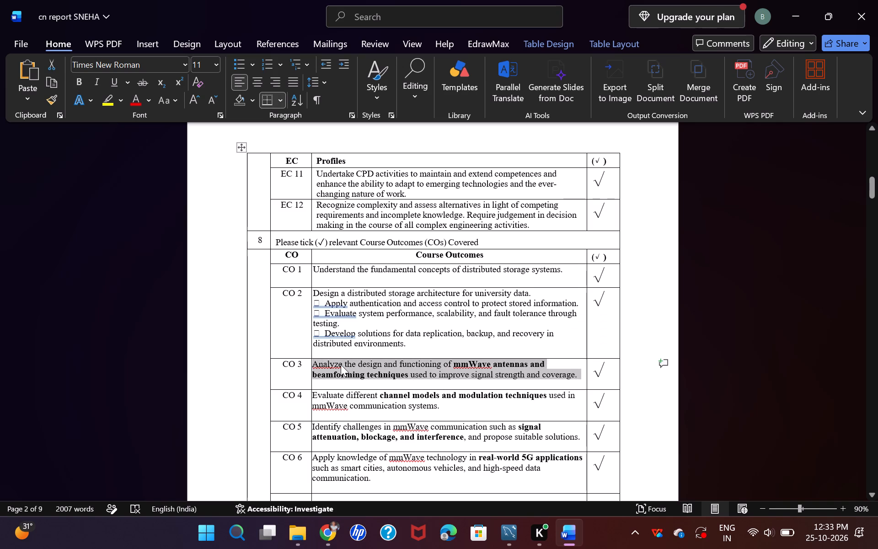
key("ctrl+v")
left_click(323, 365)
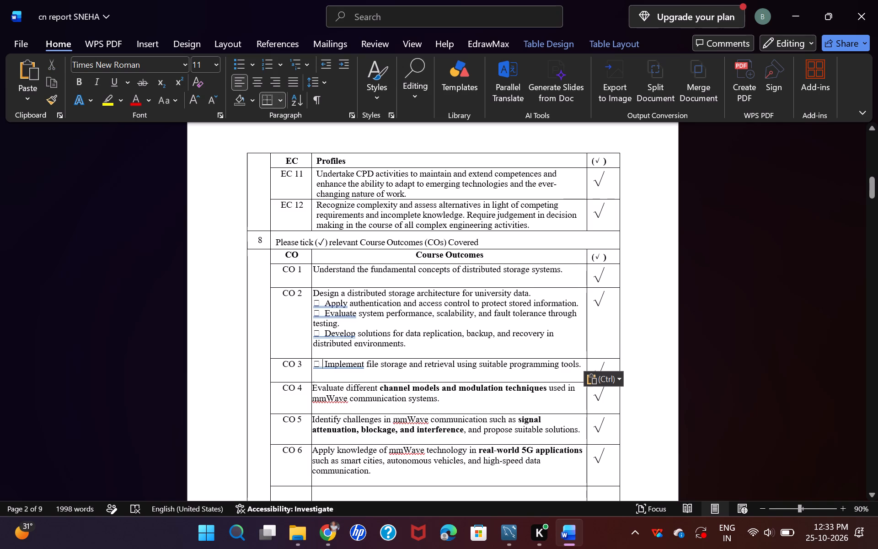
key("BackSpace")
key("BackSpace")
key("BackSpace")
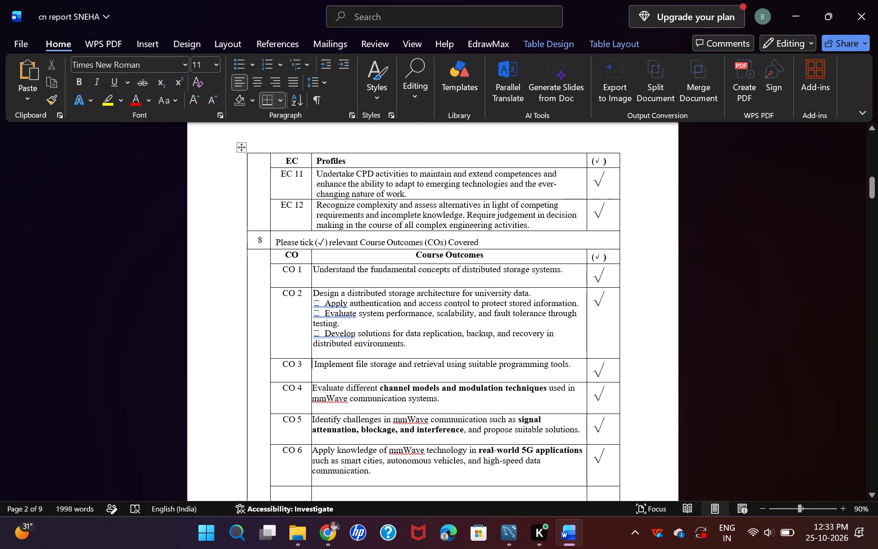
Move the Apply authentication and access control outcome from CO 2 to replace the CO 4 text, without its leading box symbol.
left_click_drag(582, 307, 319, 301)
key("ctrl+x")
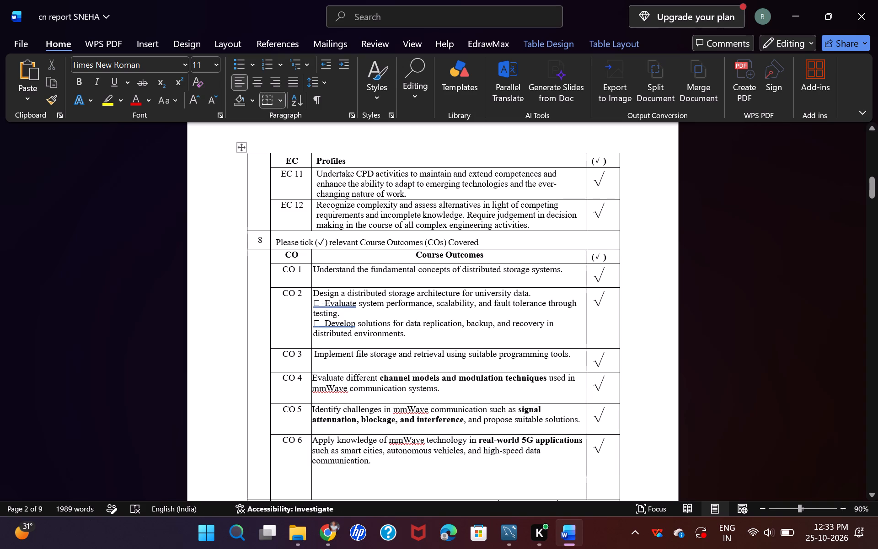
left_click_drag(445, 390, 321, 380)
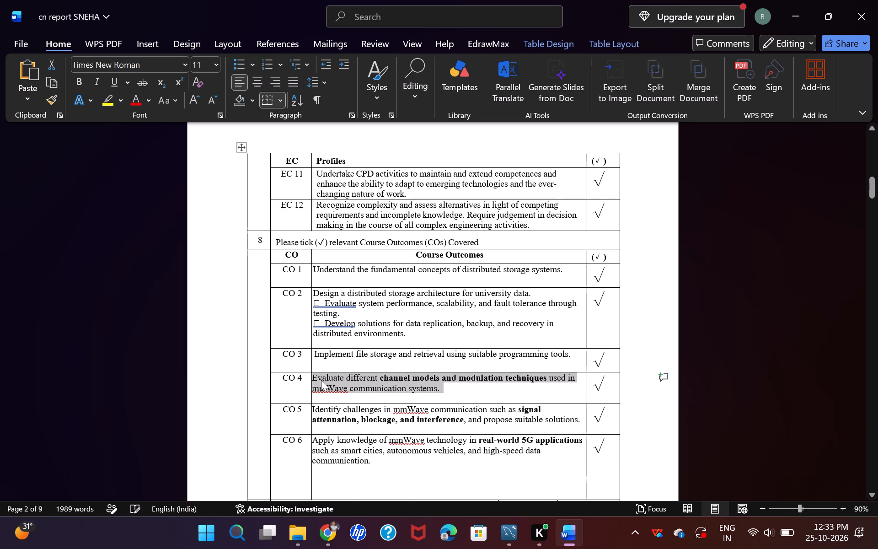
key("ctrl+v")
left_click(327, 377)
key("BackSpace")
key("BackSpace")
key("BackSpace")
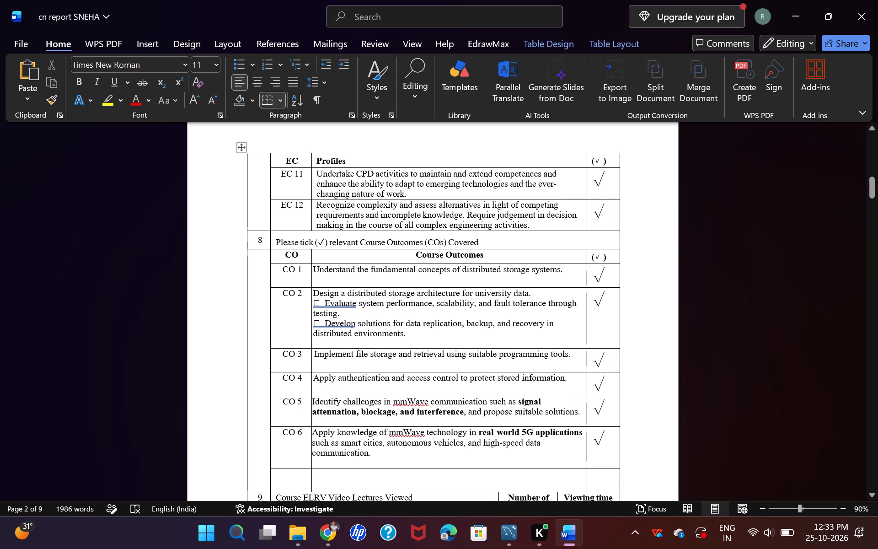
Move the Evaluate system performance outcome from CO 2 to replace the CO 5 text, without its leading box symbol.
left_click_drag(343, 311, 316, 305)
key("ctrl+x")
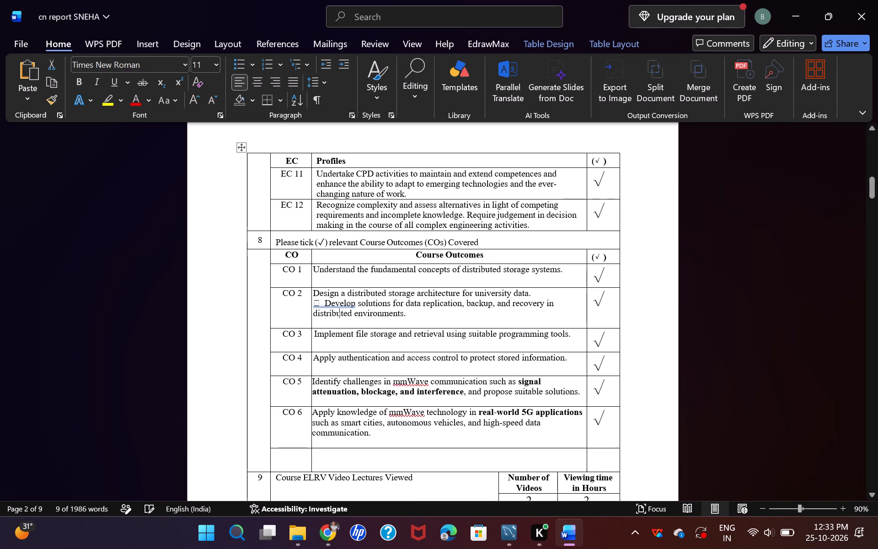
left_click_drag(581, 394, 523, 392)
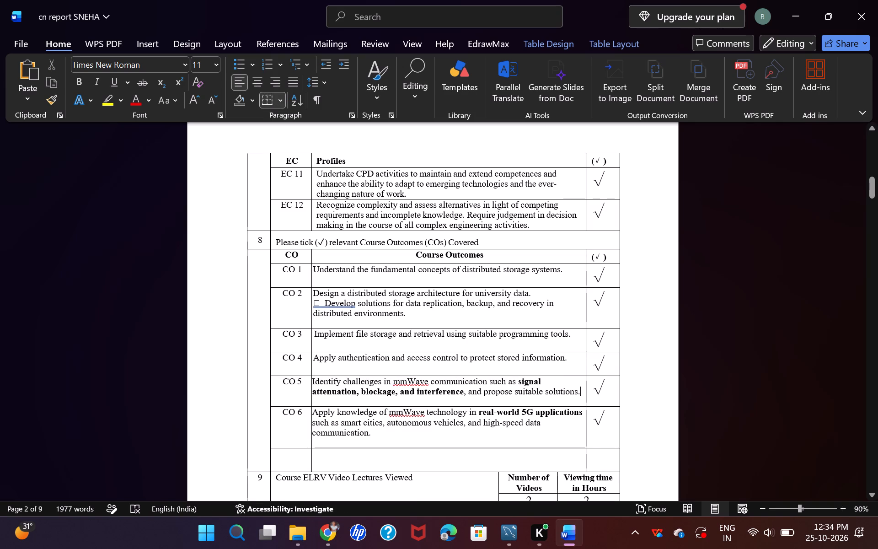
left_click_drag(523, 392, 312, 384)
key("ctrl+v")
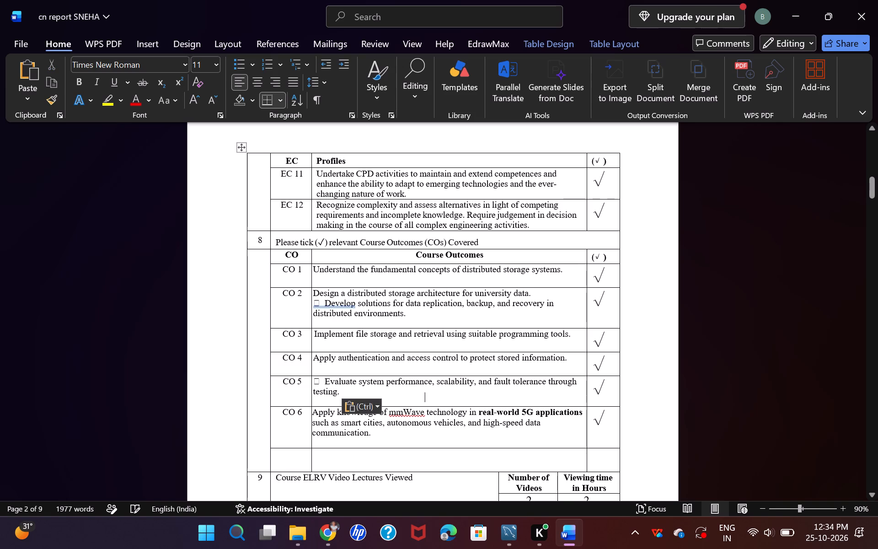
left_click(326, 383)
key("BackSpace")
key("BackSpace")
key("BackSpace")
key("BackSpace")
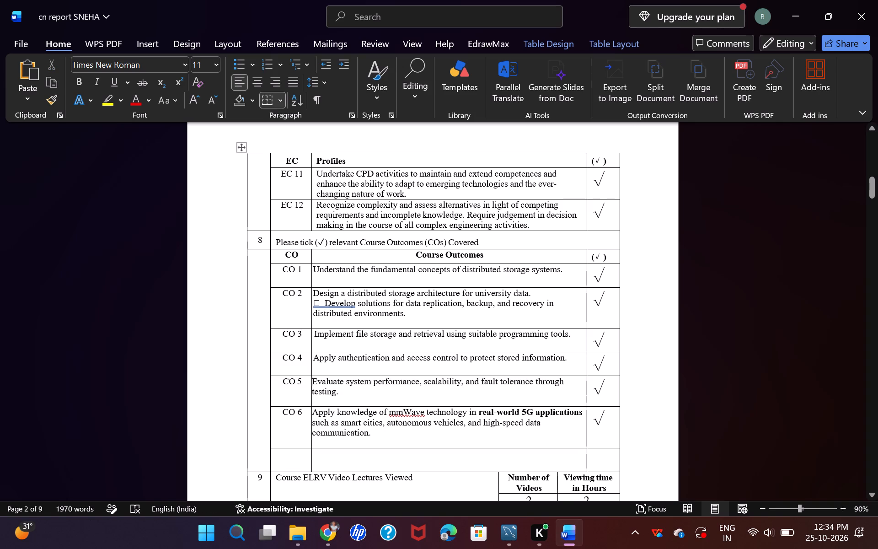
Clear the CO 6 text and move the Develop solutions for data replication outcome there from CO 2, without its leading box symbol.
left_click_drag(375, 434, 316, 413)
key("ctrl+v")
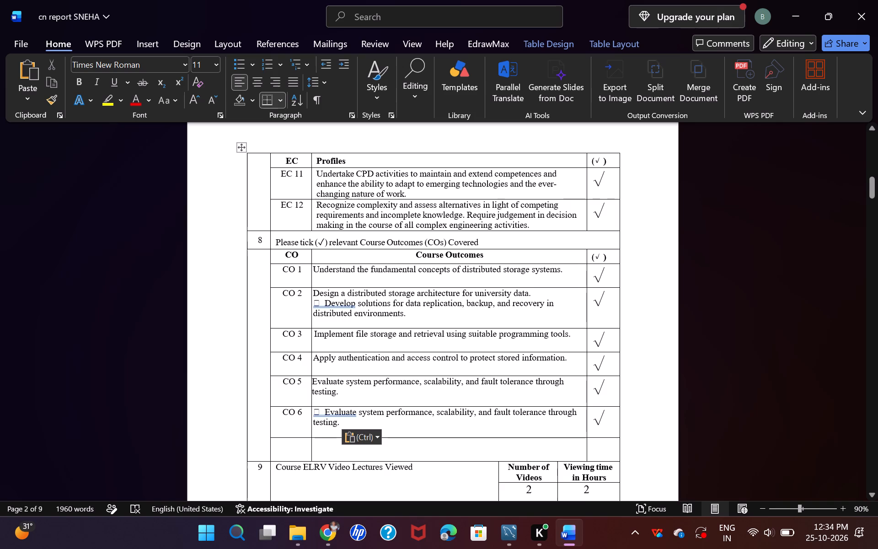
key("ctrl+z")
key("BackSpace")
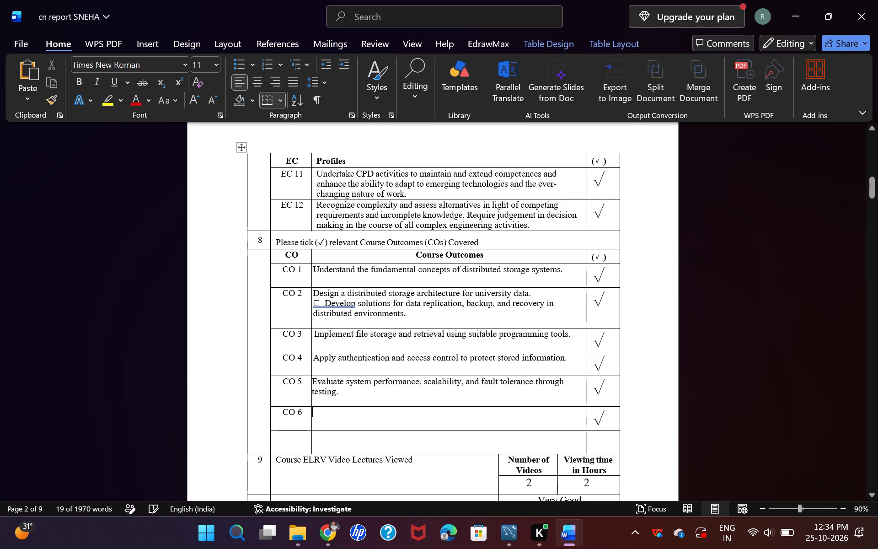
left_click_drag(409, 313, 318, 305)
key("ctrl+c")
key("ctrl+x")
left_click(342, 398)
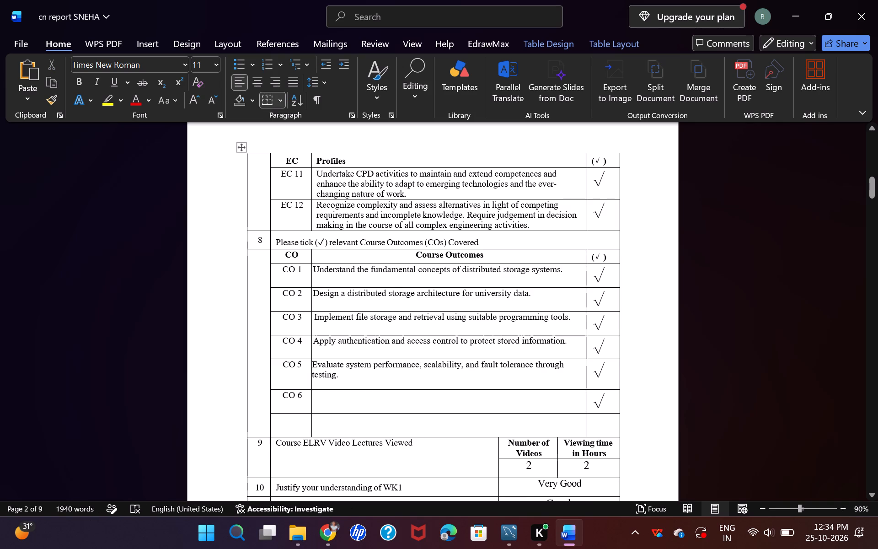
key("ctrl+v")
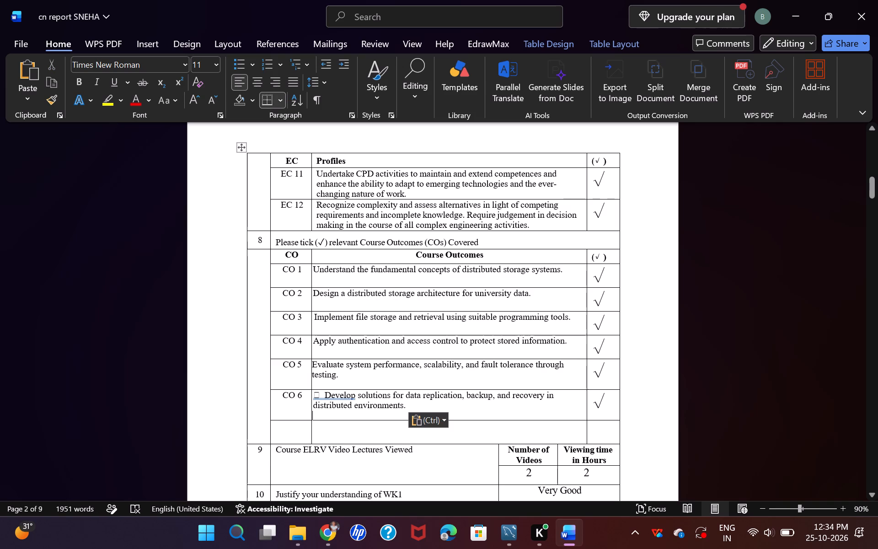
left_click(327, 396)
key("BackSpace")
key("BackSpace")
key("BackSpace")
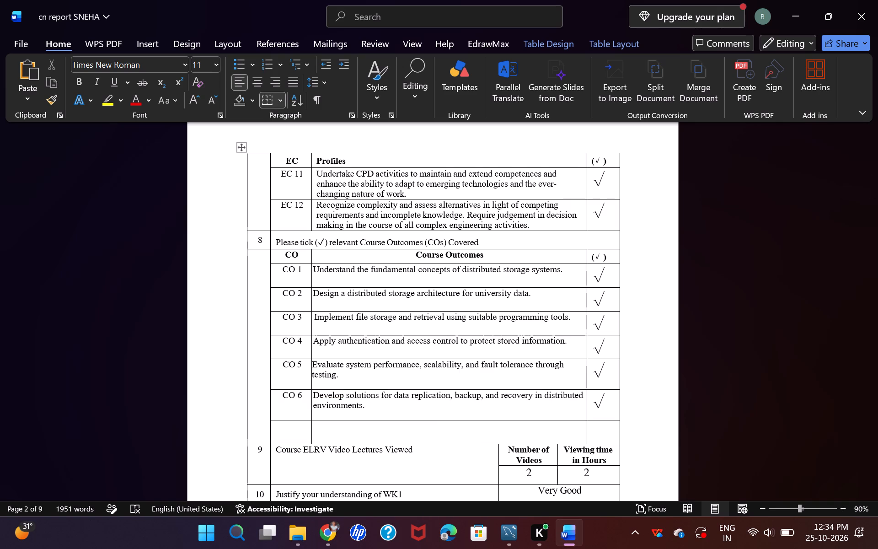
Change the semester in the Program row of the self-assessment form to 7th.
scroll(356, 284, "up", 19)
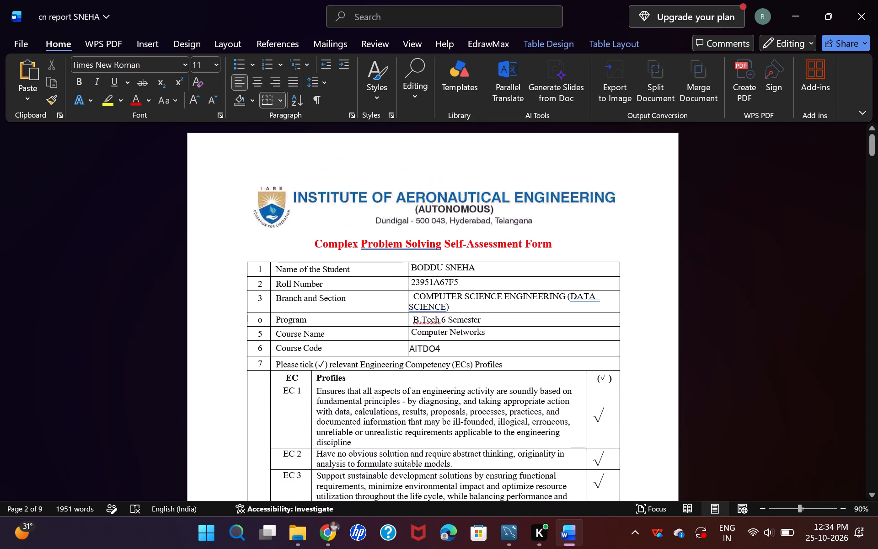
left_click(445, 319)
key("BackSpace")
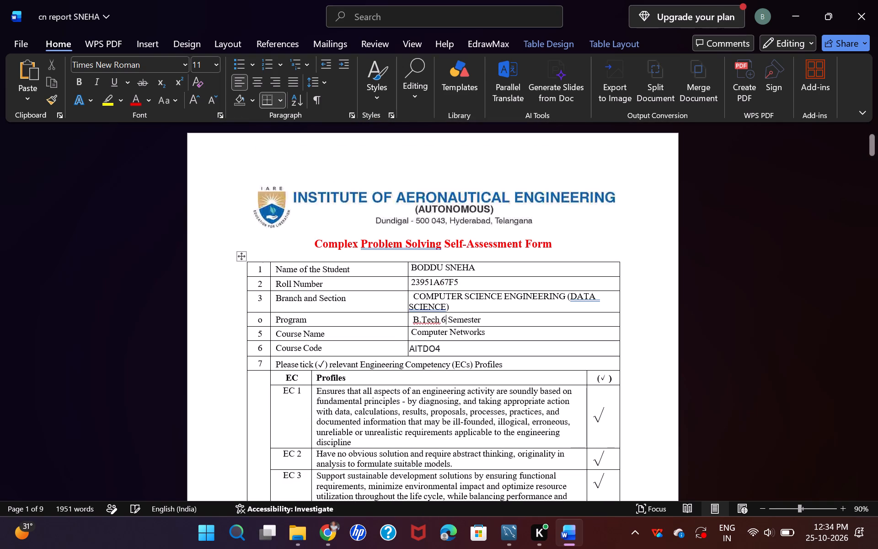
type("7th")
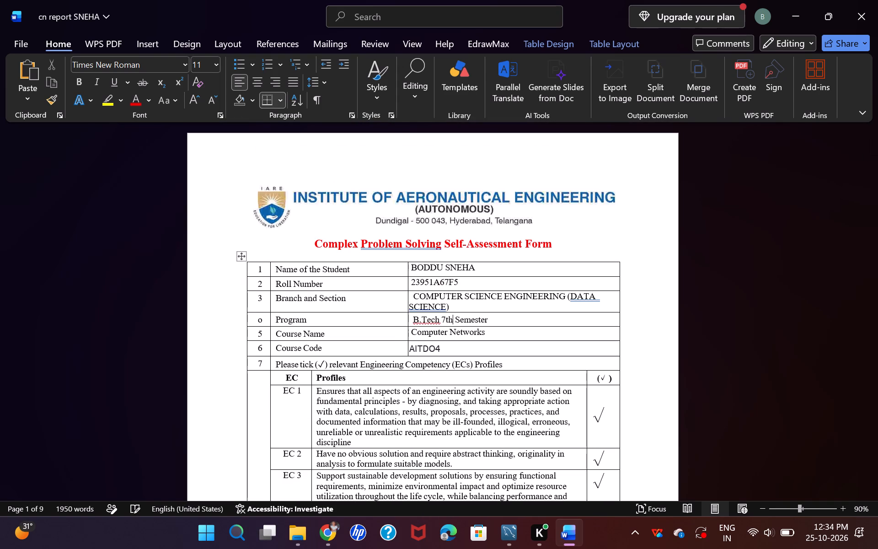
key("space")
Delete the Computer Networks entry from the Course Name row.
left_click_drag(500, 331, 496, 331)
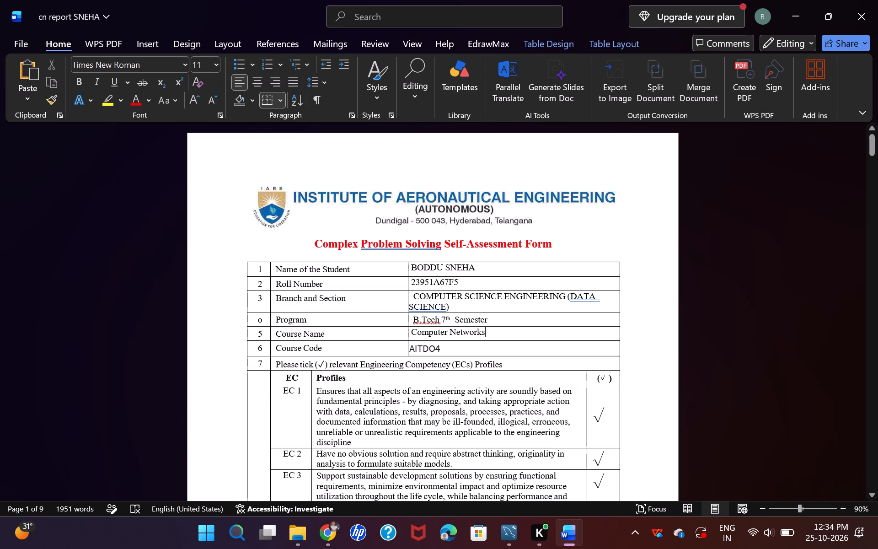
left_click_drag(496, 331, 419, 332)
key("BackSpace")
Switch to File Explorer and close the Downloads folder window.
key("alt+Tab")
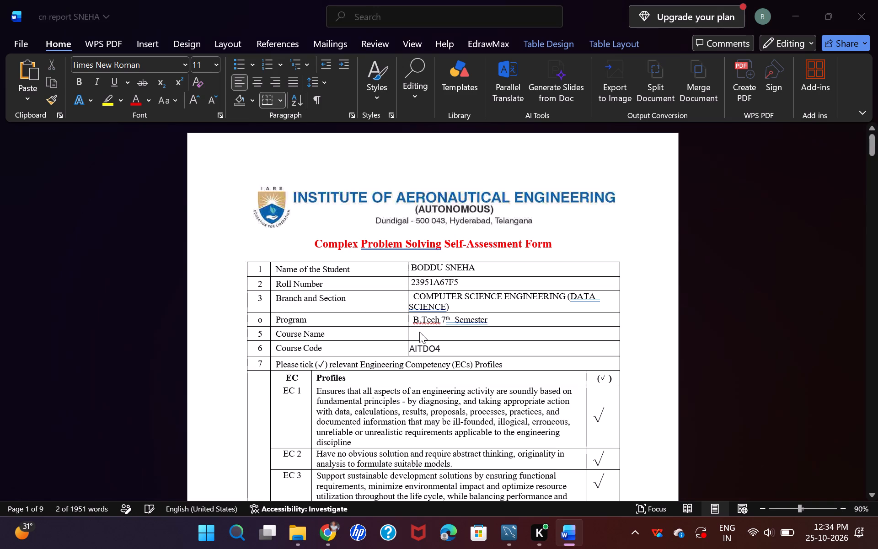
left_click(867, 8)
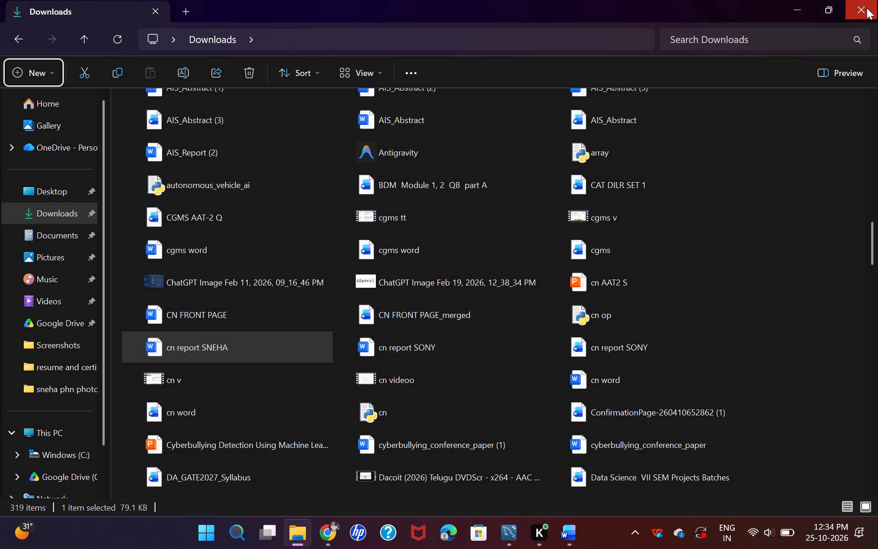
Copy the course name Distributed Systems and Security from the AAT-II portal page in Chrome into the Word form's Course Name row.
key("alt+Tab")
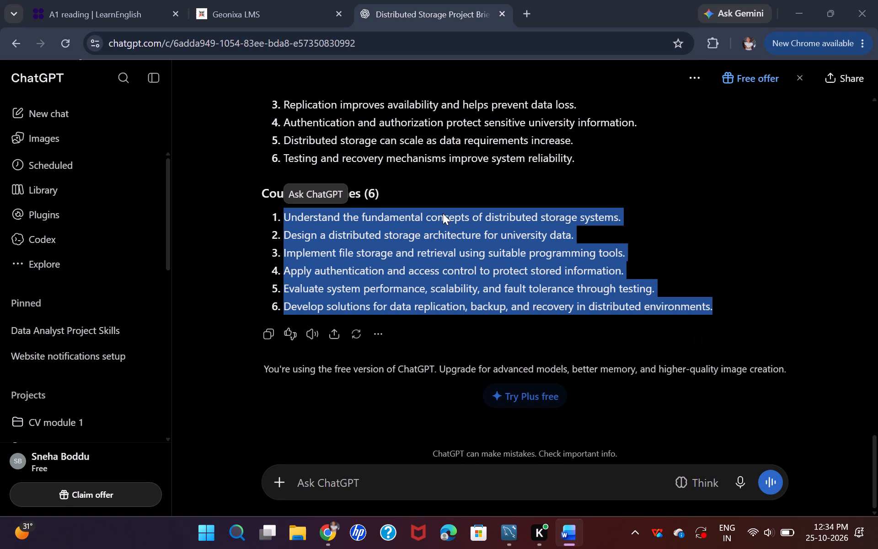
key("alt+Tab")
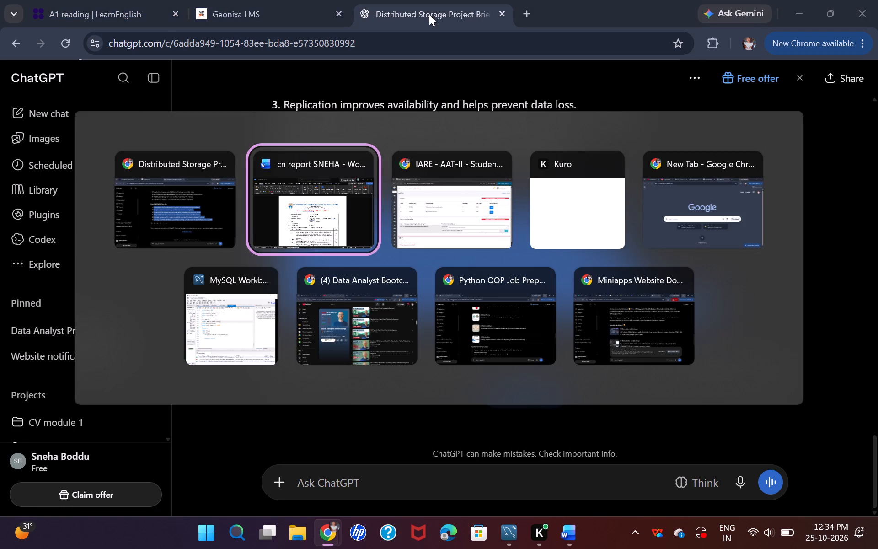
key("alt+Tab")
left_click(258, 261)
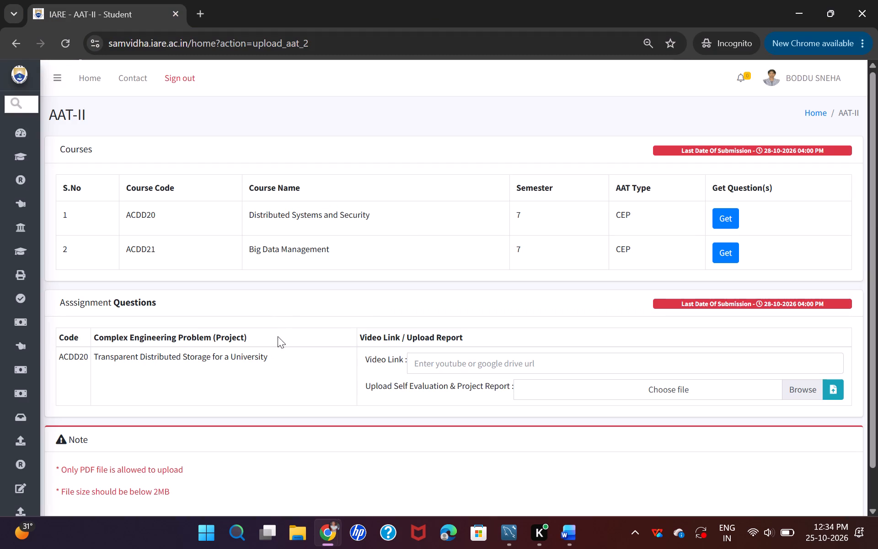
left_click_drag(380, 223, 262, 223)
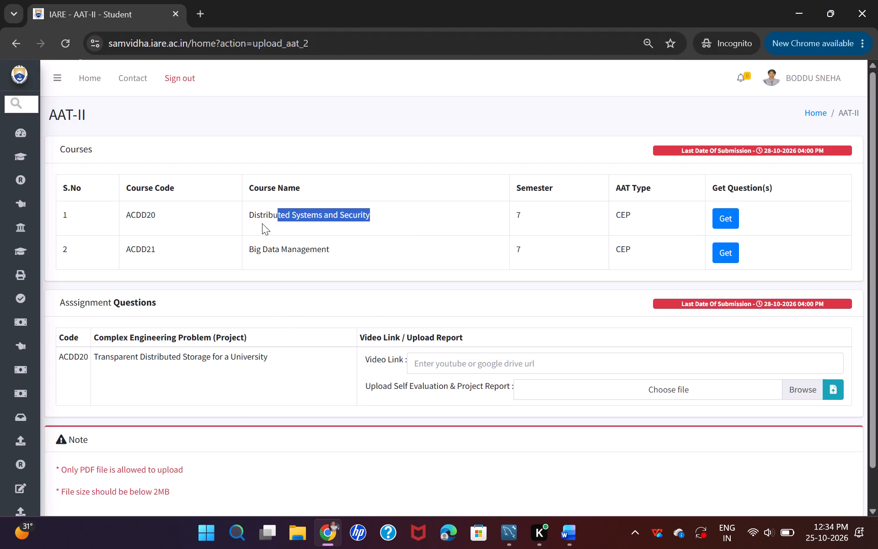
left_click_drag(262, 223, 246, 223)
key("ctrl+c")
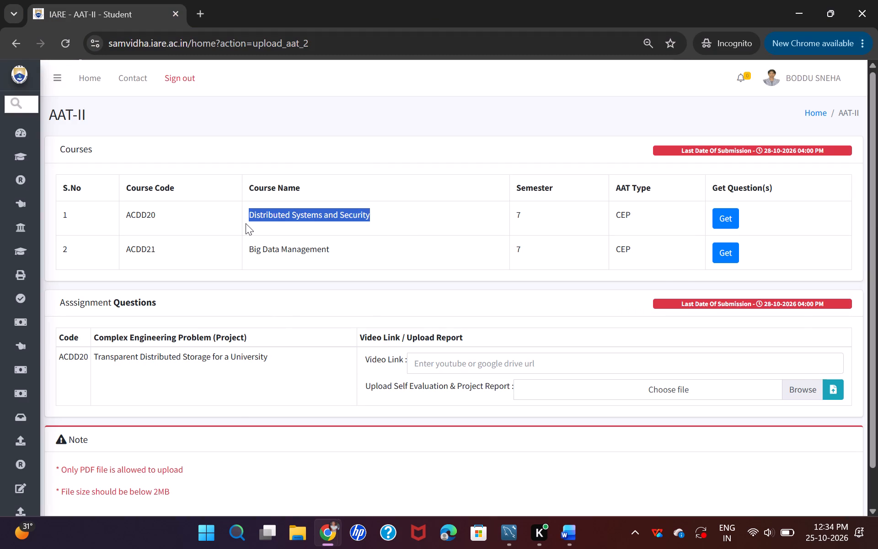
key("alt+Tab")
key("alt+Tab")
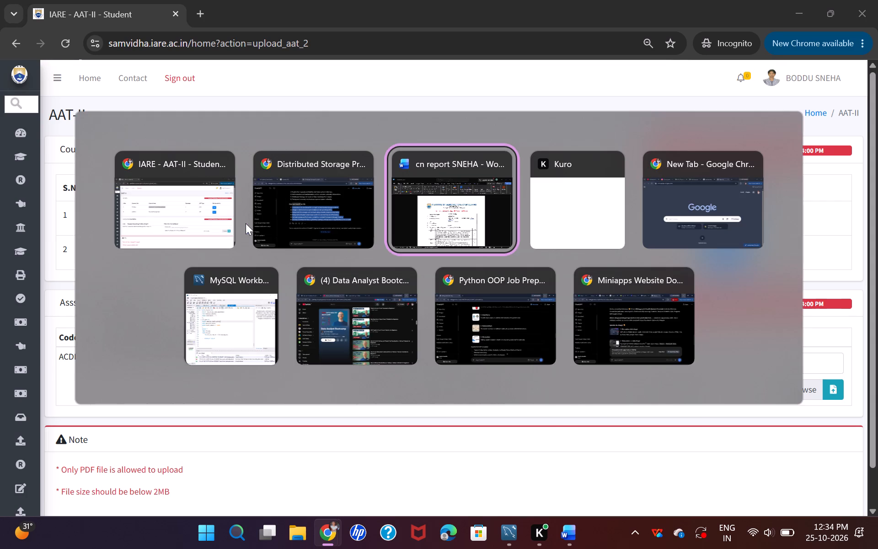
key("ctrl+v")
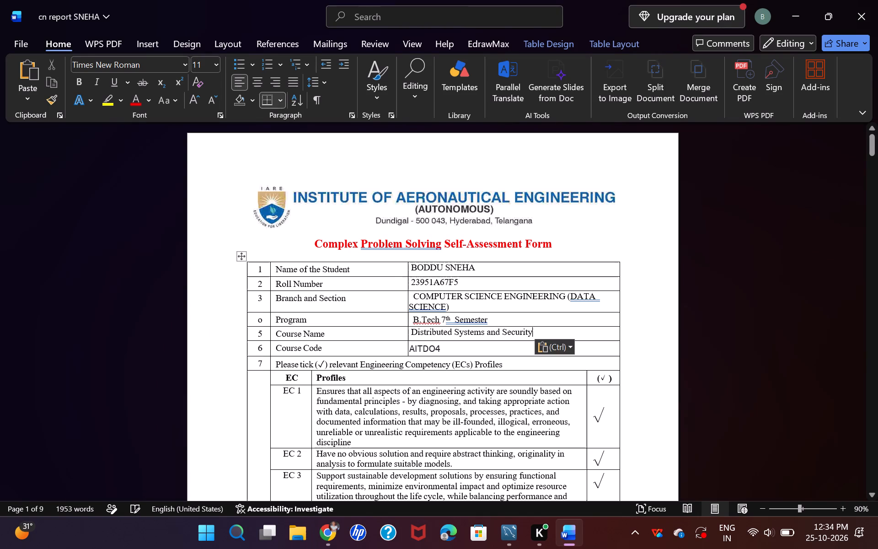
Change the Course Code entry in the self-assessment form to ACDD20, as listed on the AAT-II portal page.
key("alt+Tab")
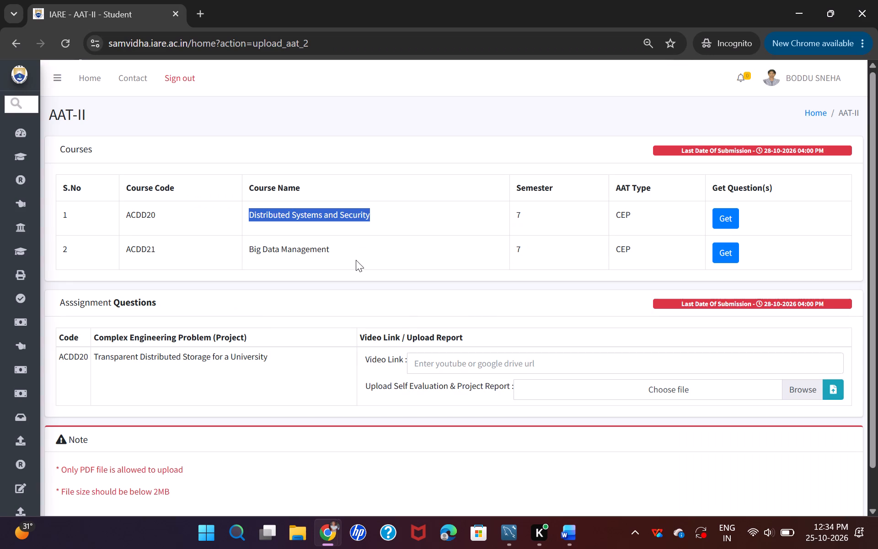
left_click(356, 260)
key("alt+Tab")
left_click_drag(454, 352, 451, 352)
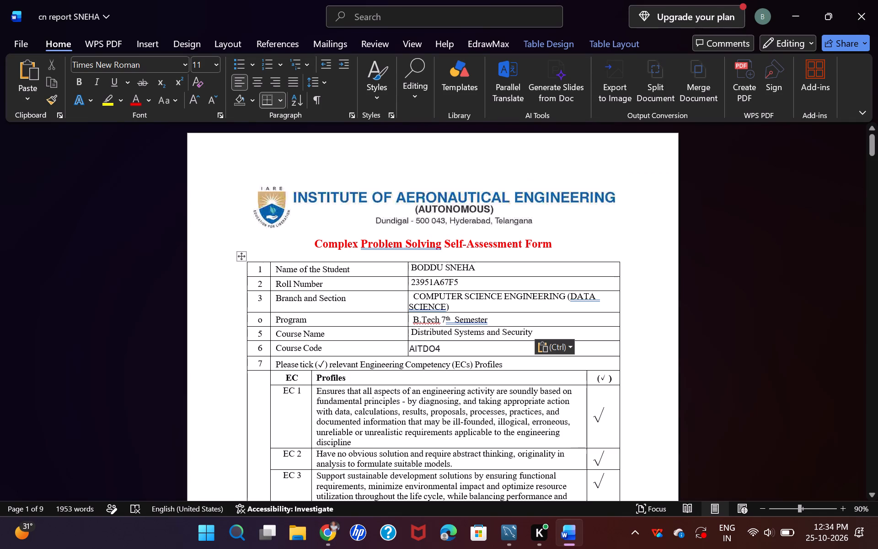
left_click_drag(451, 352, 415, 349)
type("CDD20")
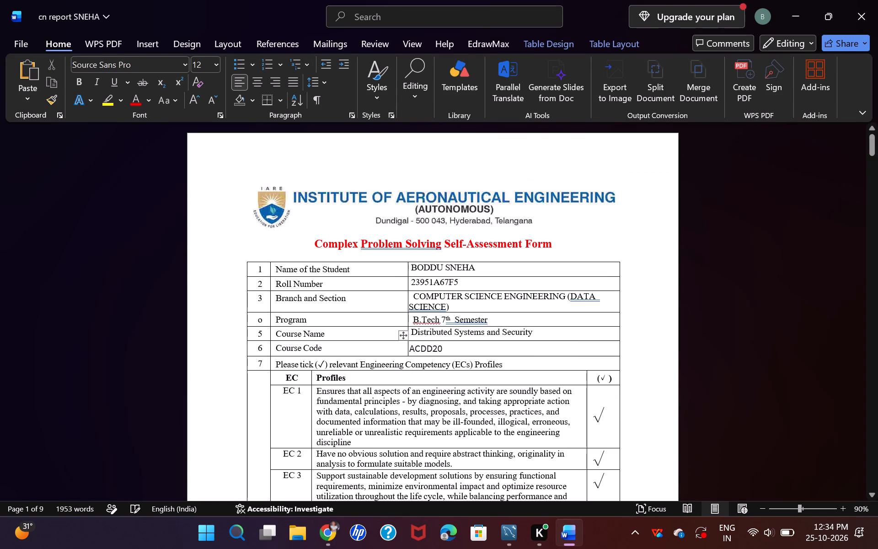
left_click(525, 346)
Change the date beside the student signature at the end of the self-assessment form to 28-10-2026.
scroll(474, 342, "up", 1, "ctrl")
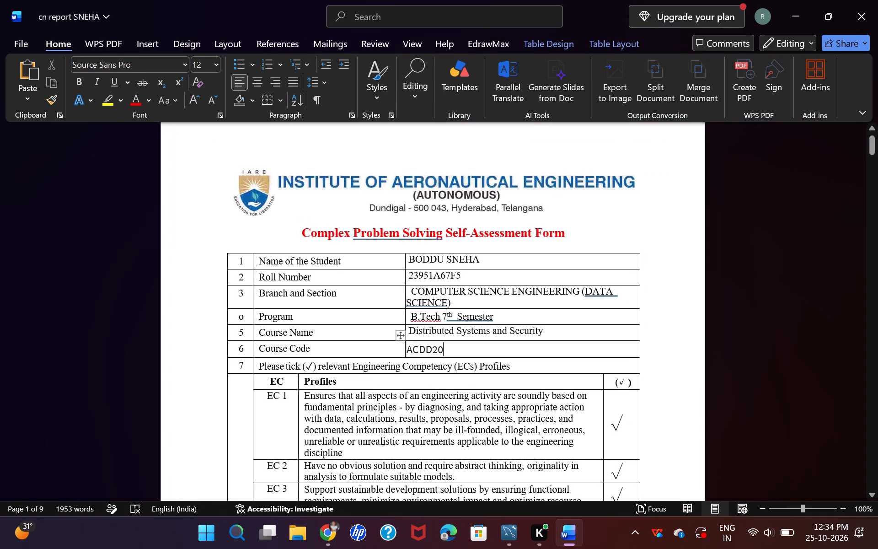
scroll(513, 323, "down", 2)
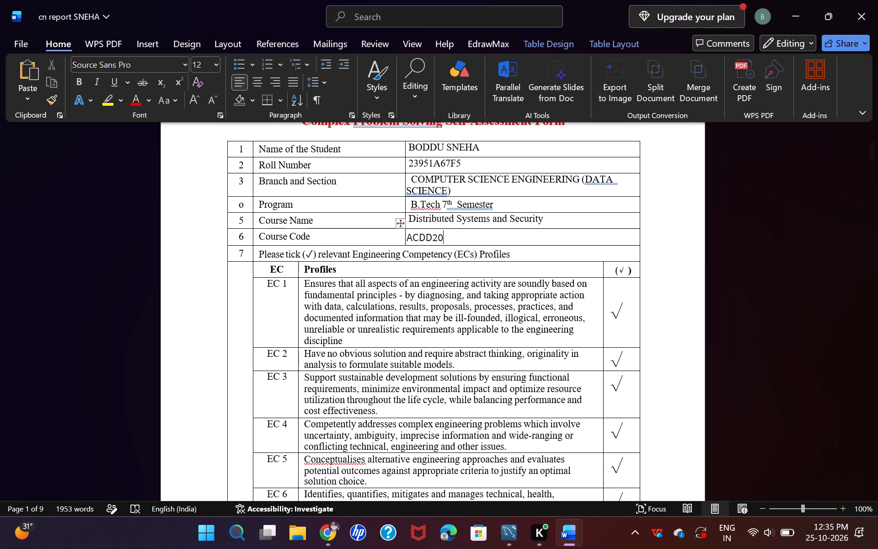
scroll(511, 370, "down", 8)
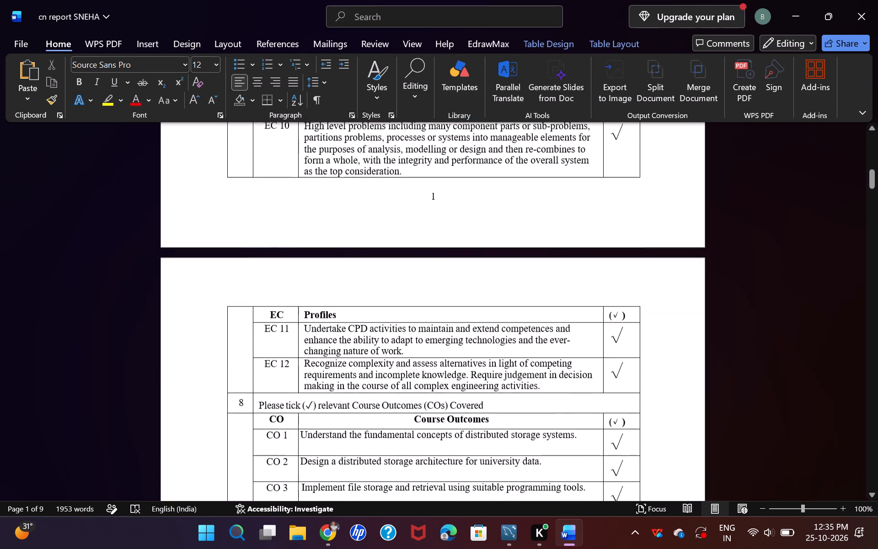
scroll(511, 370, "down", 8)
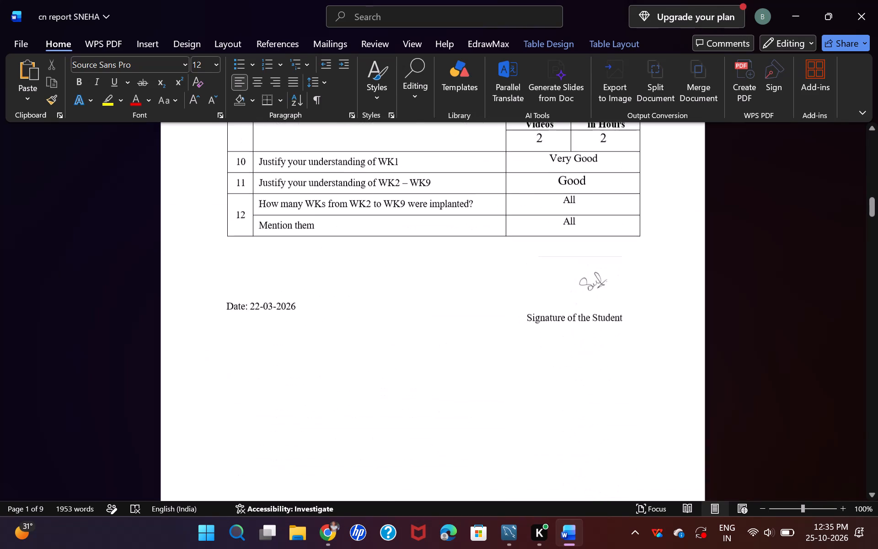
scroll(511, 370, "down", 2)
scroll(511, 370, "up", 1)
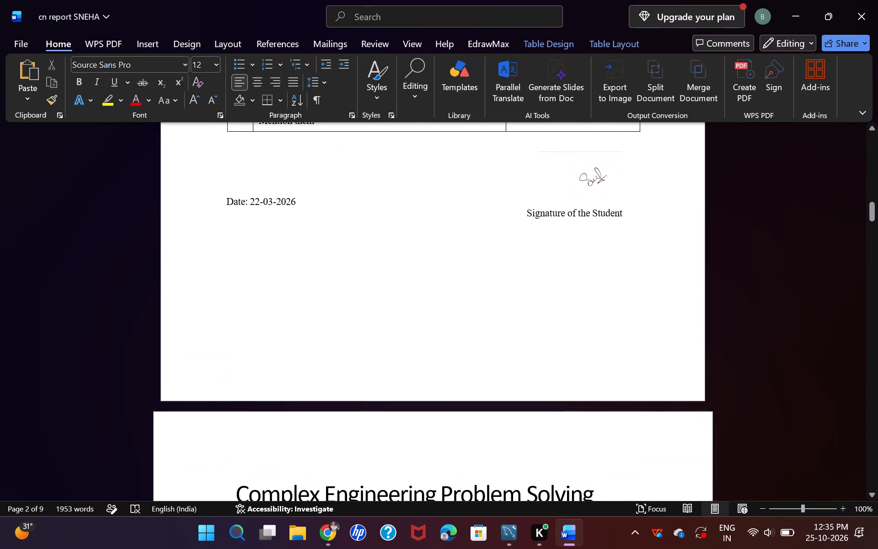
left_click(269, 201)
key("Right")
key("BackSpace")
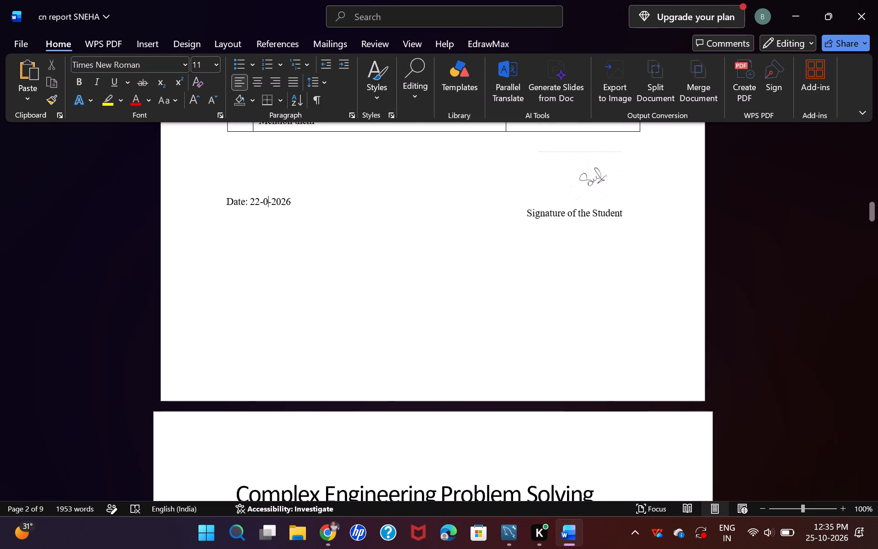
key("BackSpace")
type("10")
key("Left")
key("Left")
key("Left")
key("BackSpace")
key("8")
Replace the Topic on the report's contents page with Transparent Distributed Storage for a University, copied from the AAT-II portal page in Chrome.
scroll(403, 307, "down", 6)
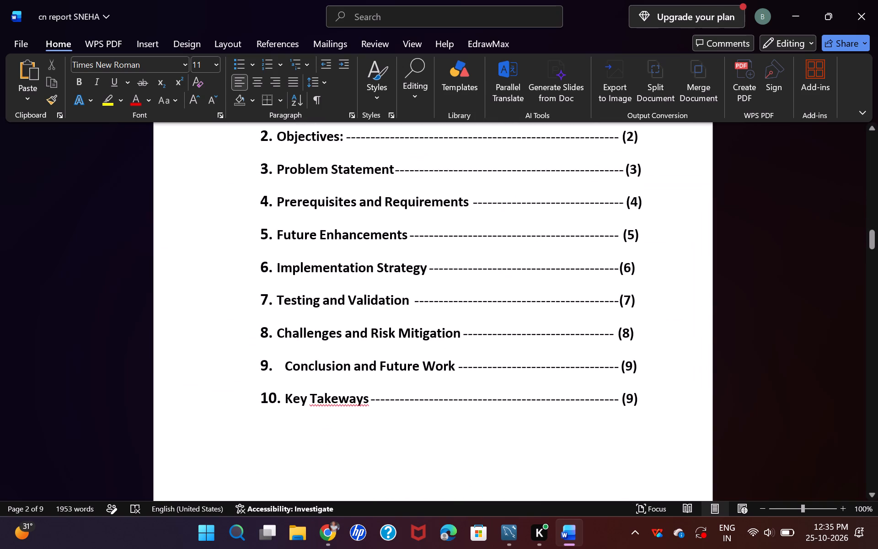
scroll(403, 307, "up", 2)
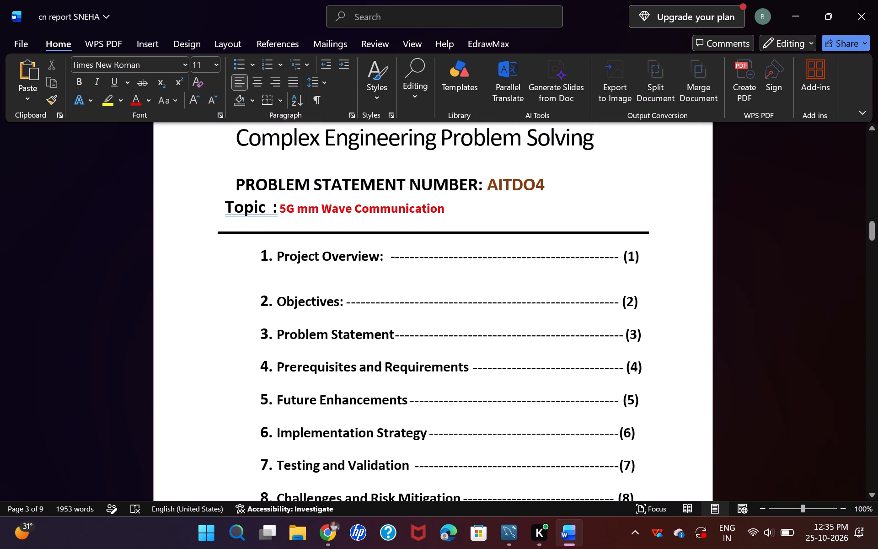
key("alt+Tab")
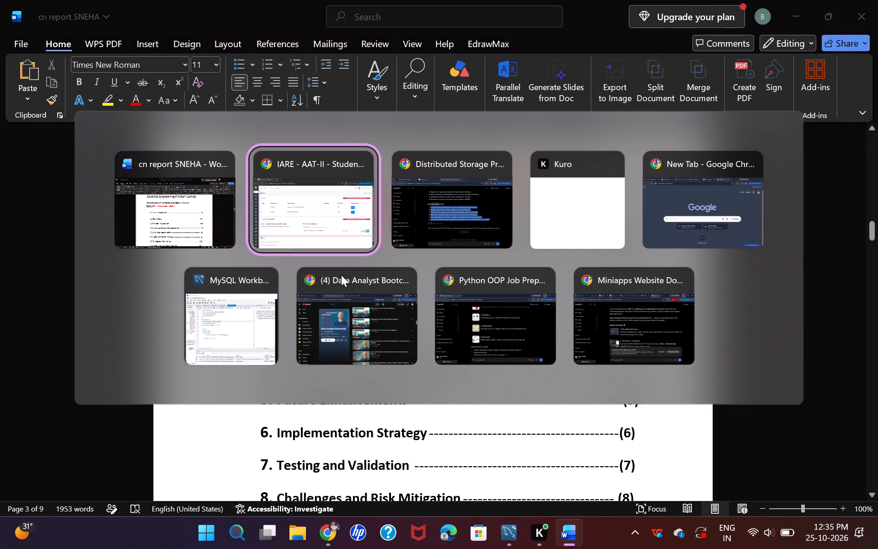
left_click_drag(279, 359, 102, 359)
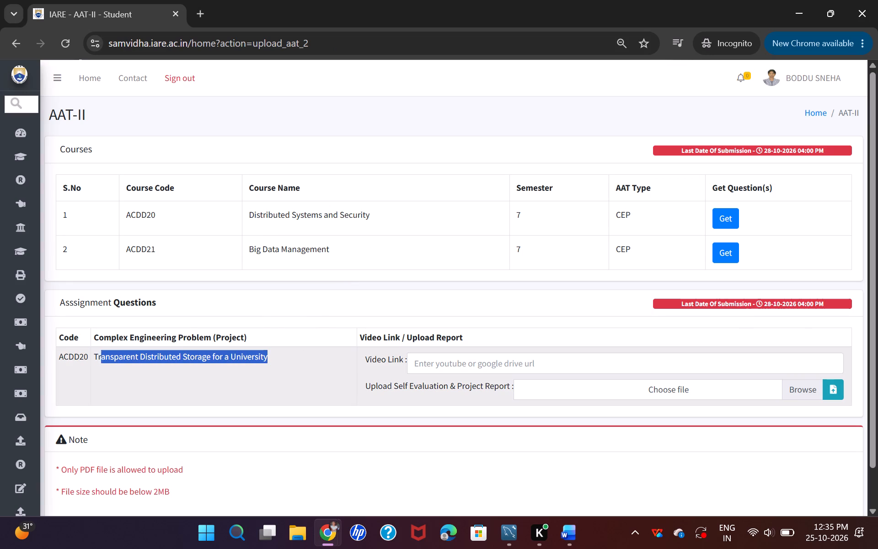
left_click_drag(102, 359, 92, 359)
key("ctrl+c")
key("alt+Tab")
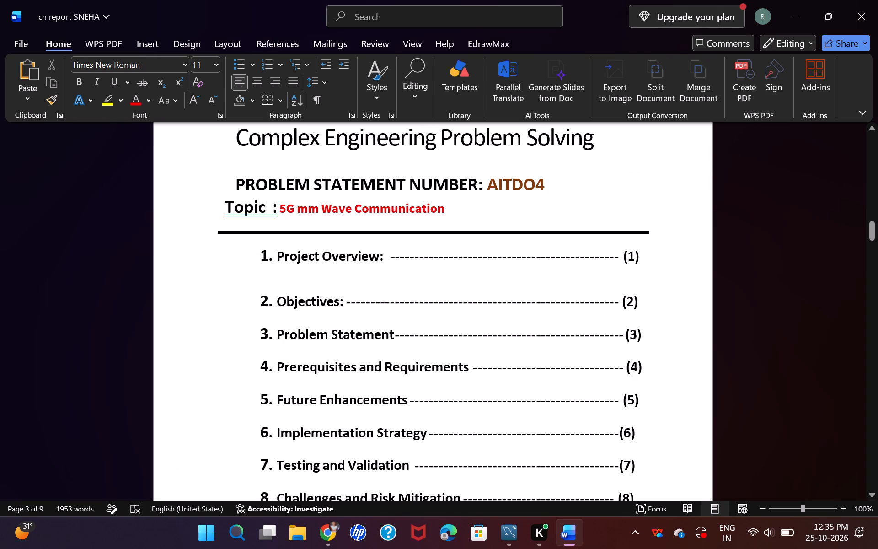
left_click_drag(454, 214, 314, 211)
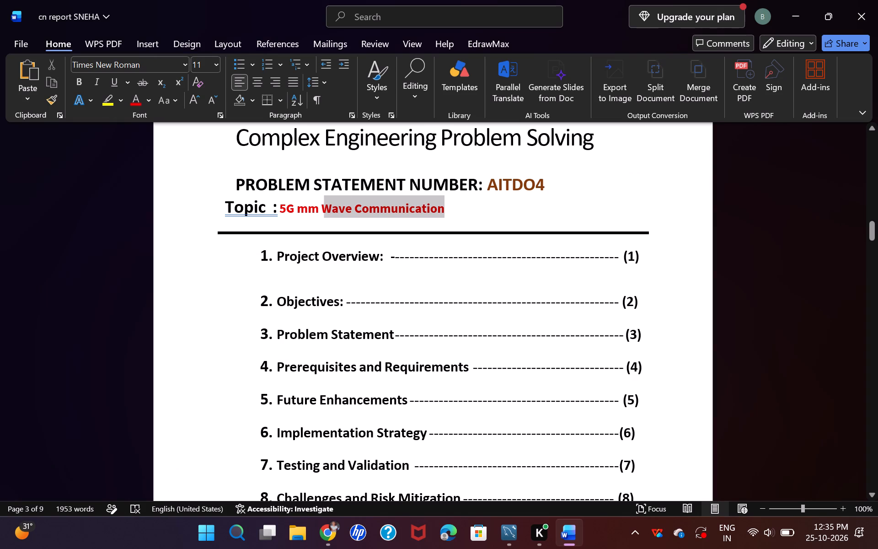
left_click_drag(314, 211, 285, 210)
key("ctrl+v")
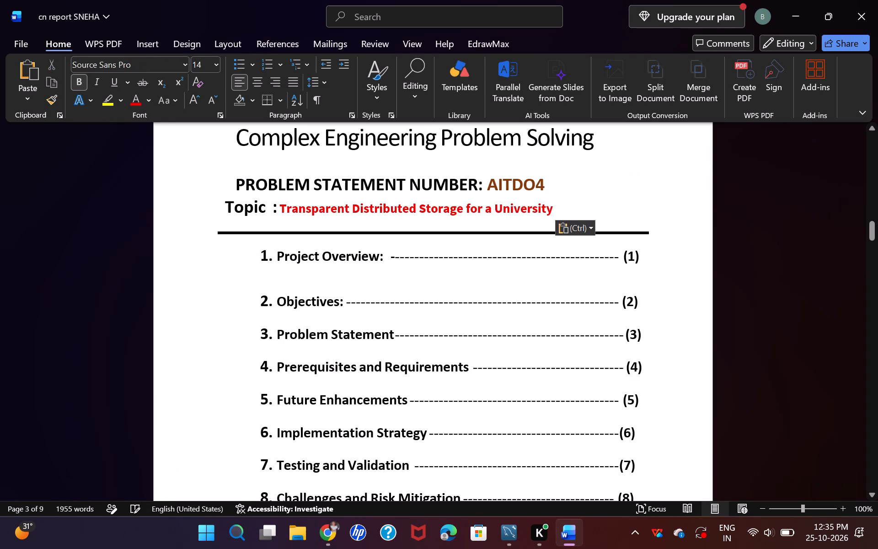
Change the problem statement number on the contents page to ACDD20.
left_click(550, 173)
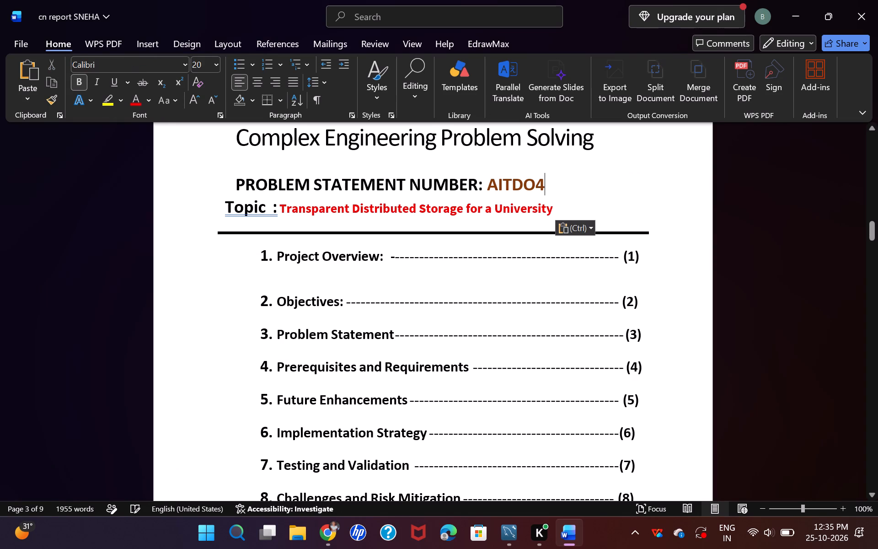
key("BackSpace")
key("BackSpace")
key("BackSpace")
key("BackSpace")
key("BackSpace")
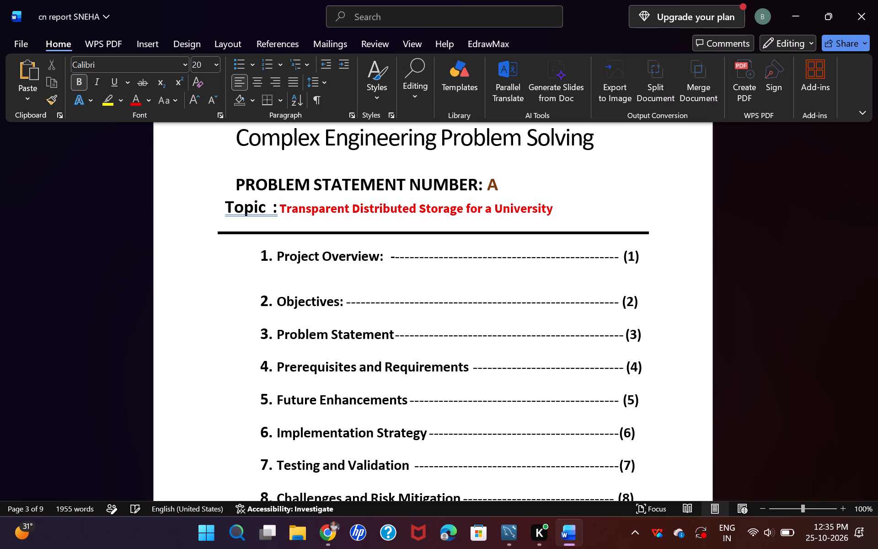
type("CDD20")
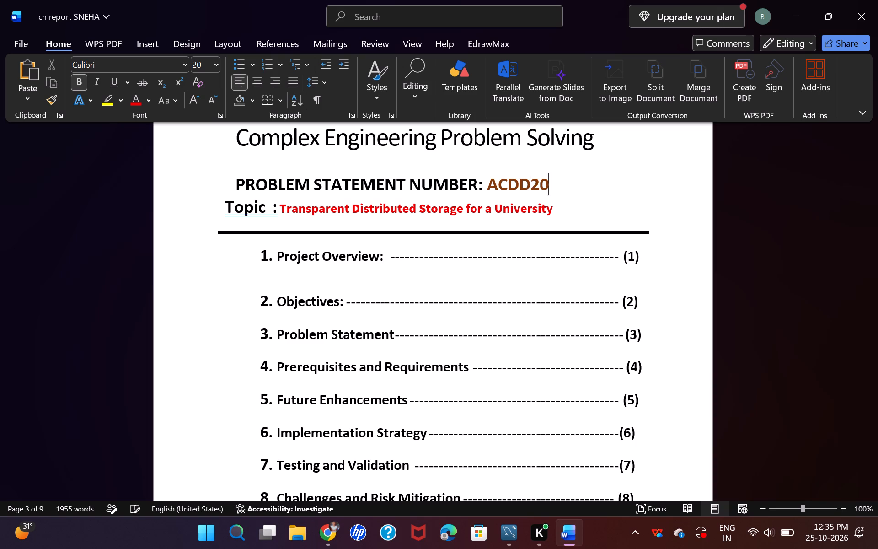
left_click(633, 240)
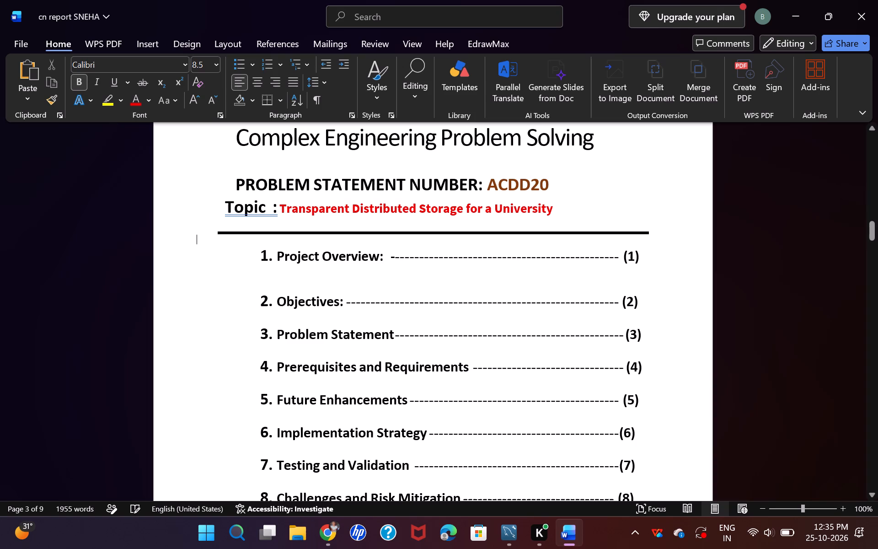
scroll(493, 255, "down", 3)
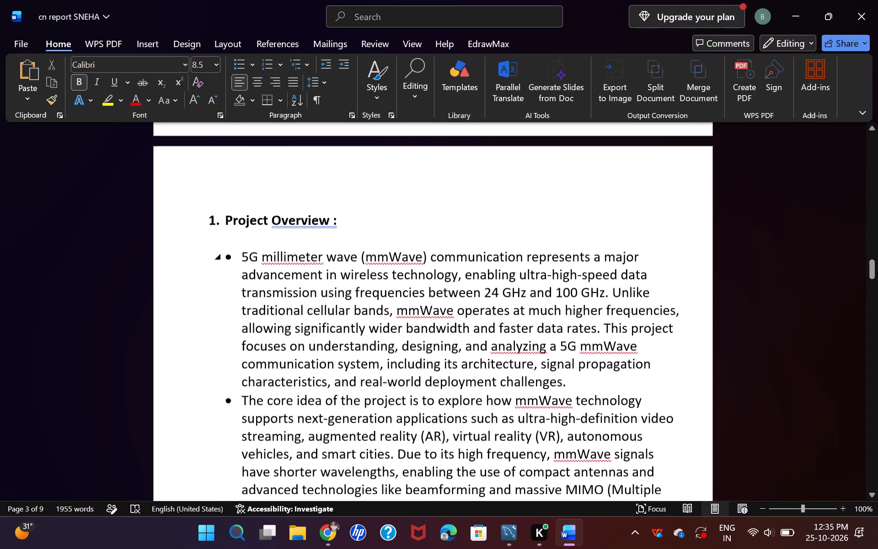
scroll(493, 255, "down", 1)
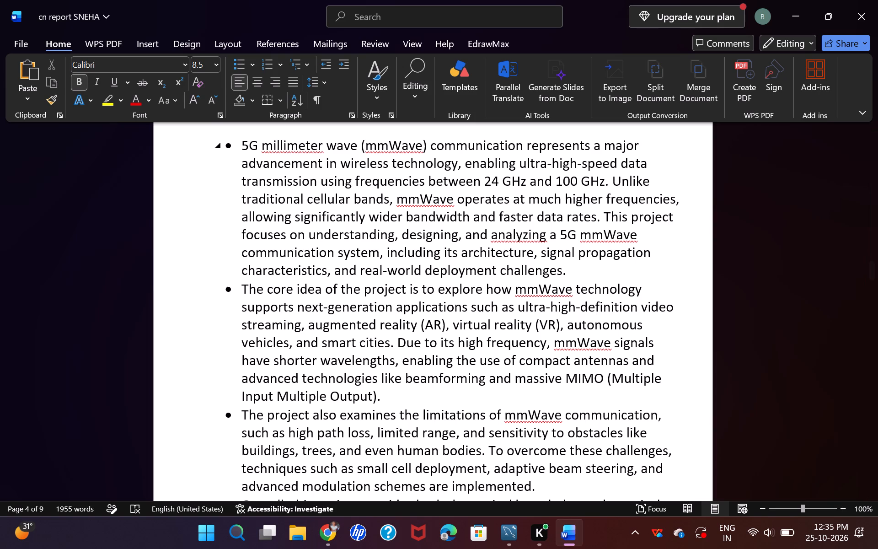
key("alt+Tab")
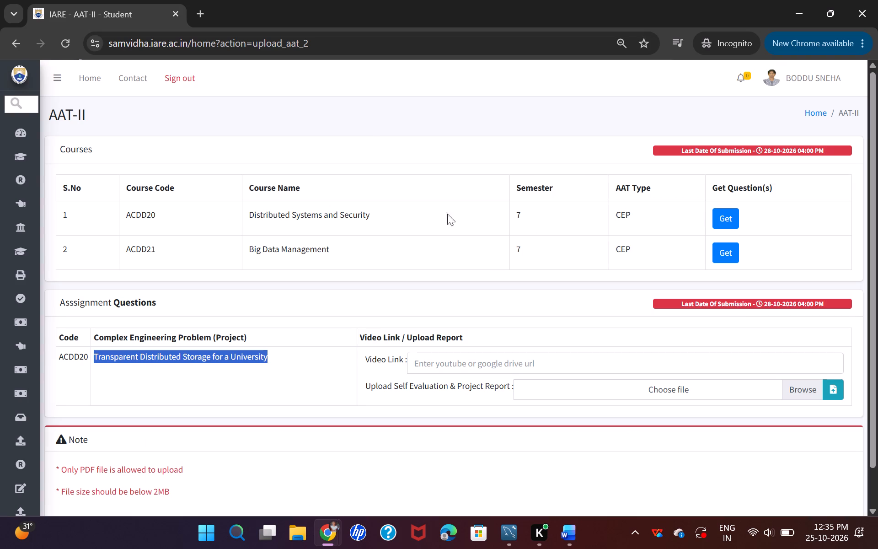
left_click(380, 137)
key("alt+Tab")
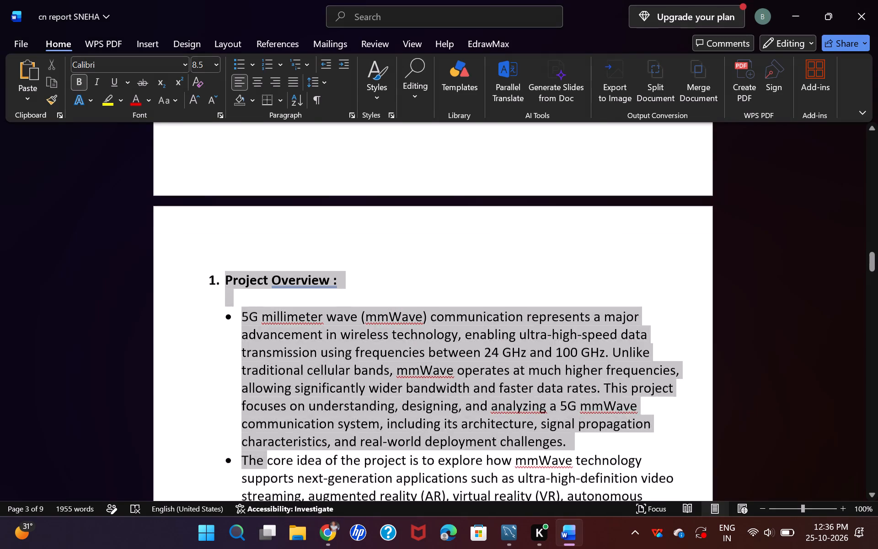
left_click_drag(260, 548, 258, 548)
key("BackSpace")
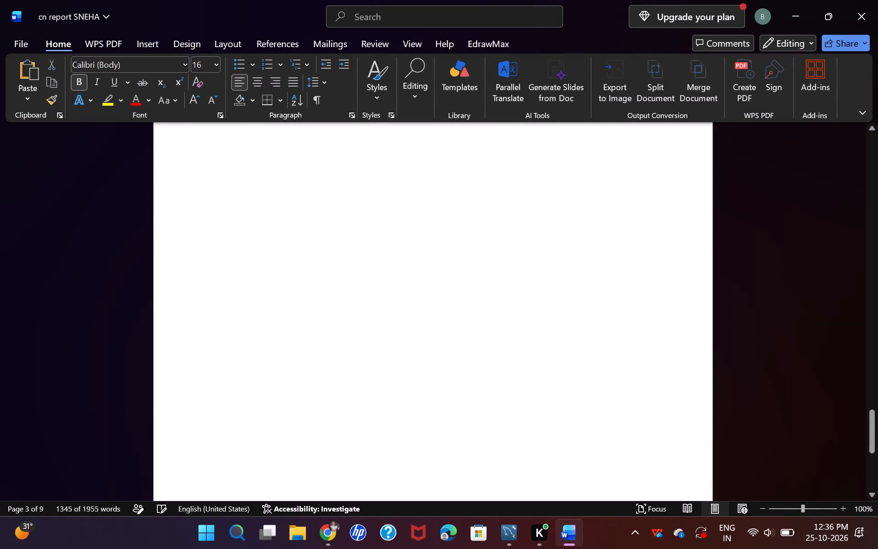
scroll(288, 369, "up", 4)
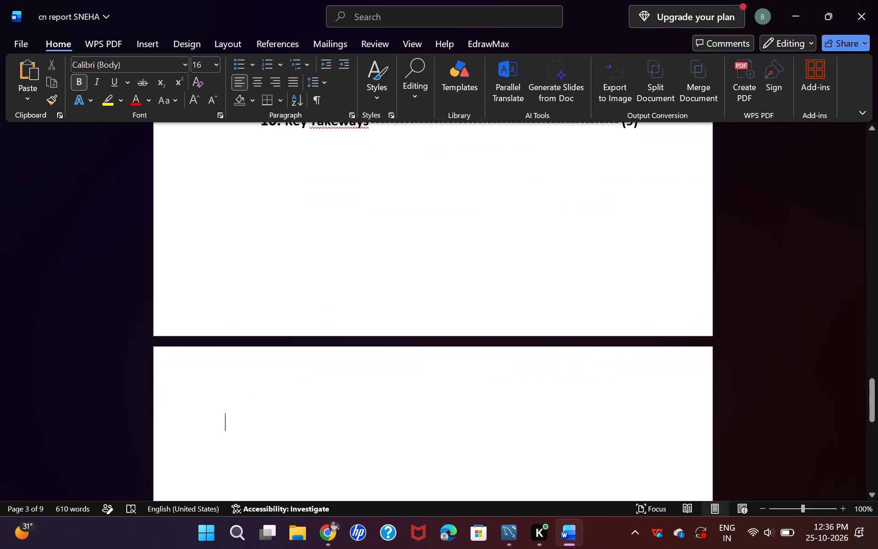
key("ctrl+v")
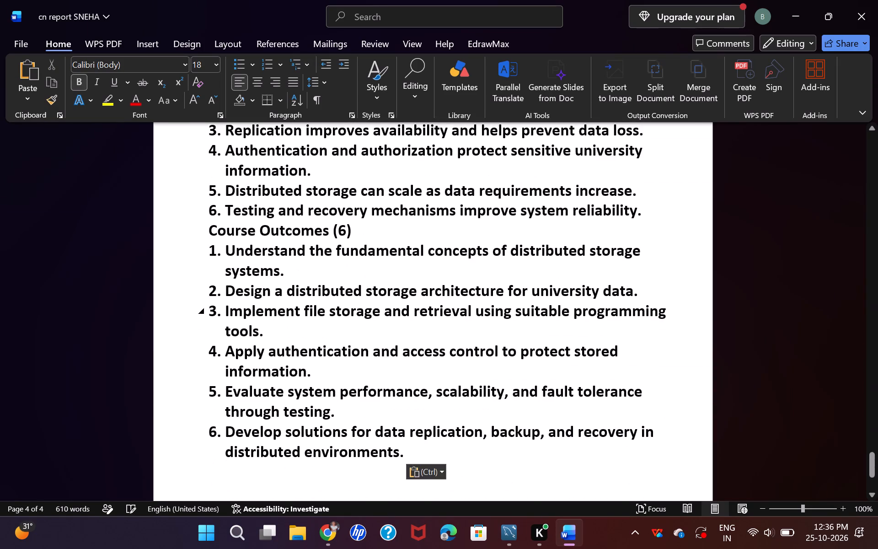
Add a blank line below the pasted Topic line, and a colon and blank line after the 1. Project Overview heading.
scroll(325, 314, "up", 17)
scroll(325, 314, "down", 4)
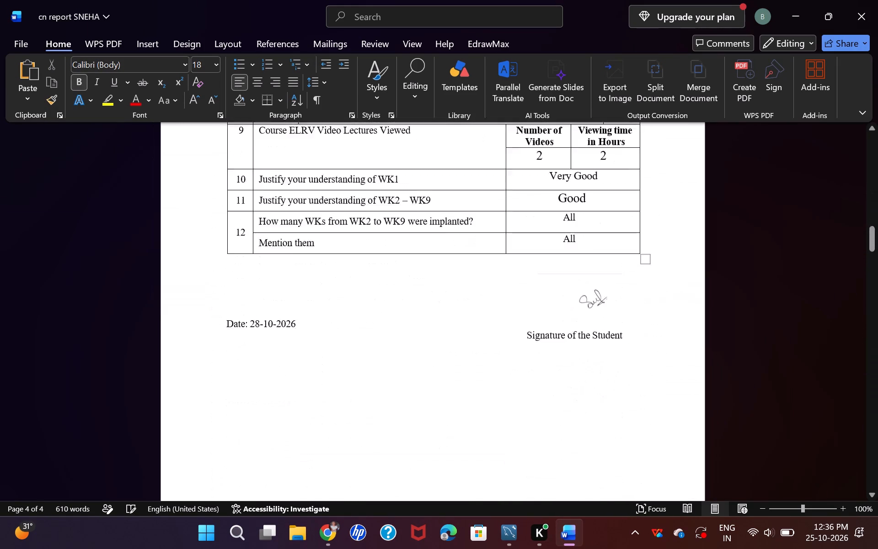
scroll(325, 314, "down", 15)
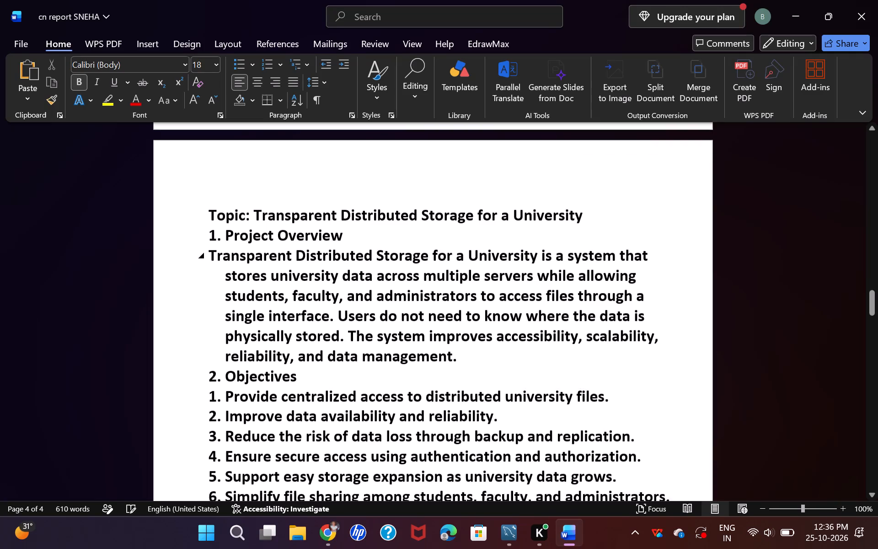
scroll(325, 314, "down", 1)
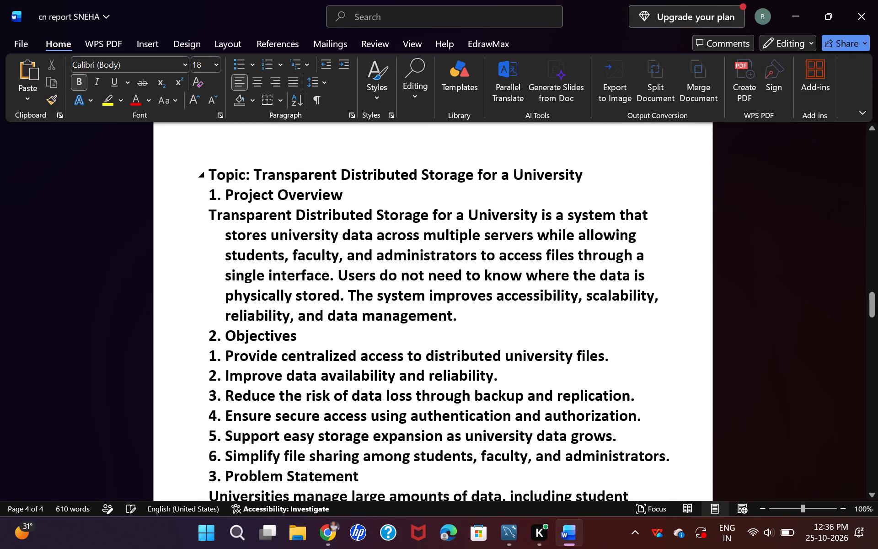
left_click(589, 172)
key("Return")
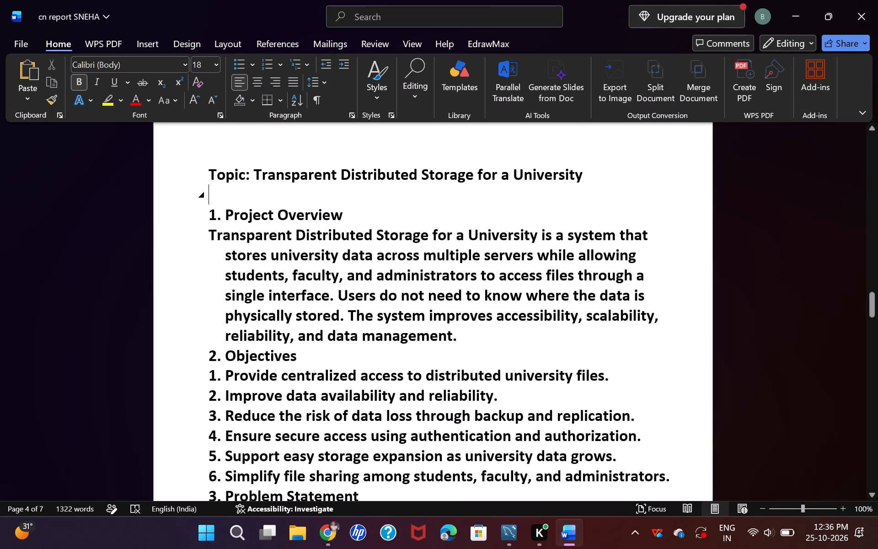
left_click(344, 217)
key("shift+colon")
key("Return")
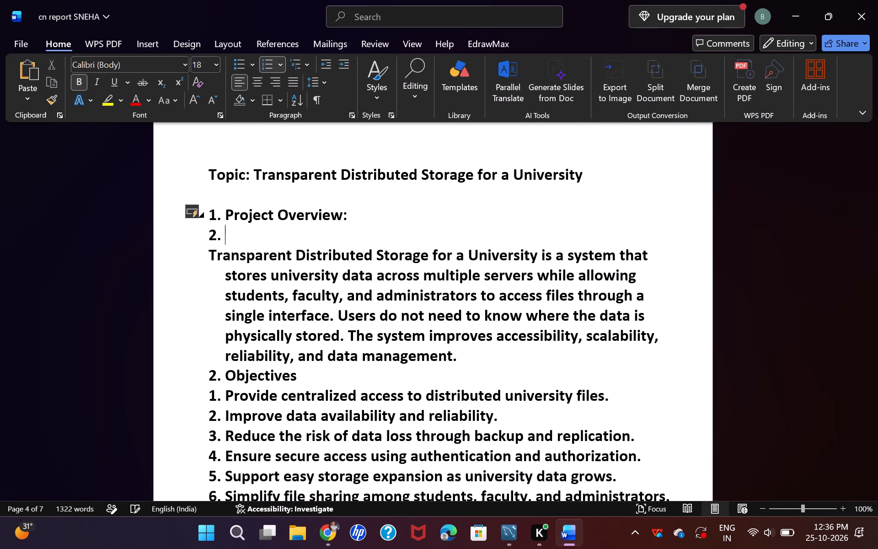
key("BackSpace")
Remove bold from the Project Overview paragraph, set its font size to 16, and add a blank line below it.
scroll(210, 267, "down", 1)
scroll(210, 267, "down", 1, "ctrl")
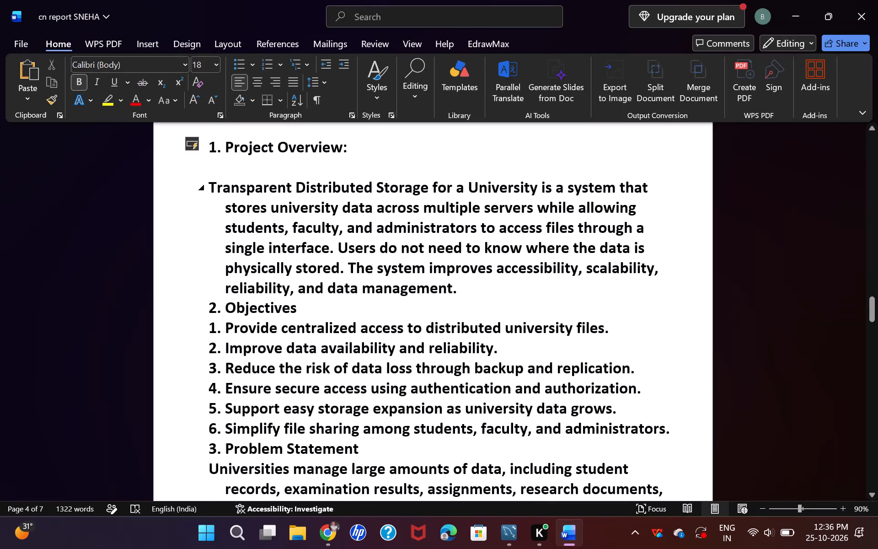
scroll(210, 267, "down", 1, "ctrl")
scroll(273, 249, "down", 4)
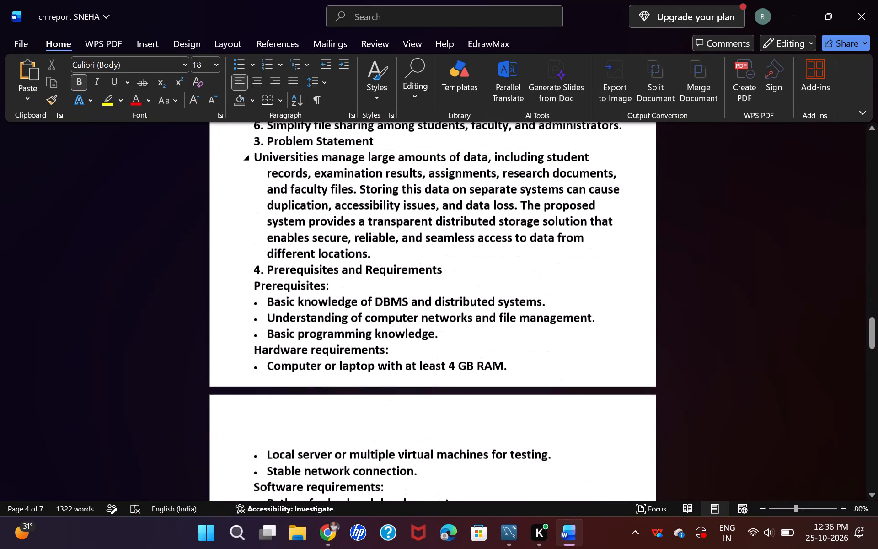
scroll(273, 249, "down", 1, "ctrl")
scroll(273, 249, "up", 5)
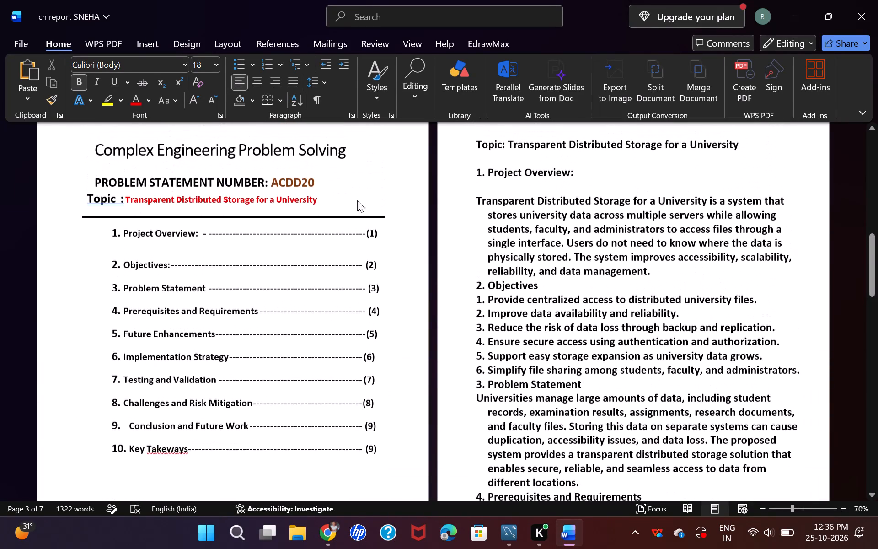
left_click_drag(476, 197, 651, 269)
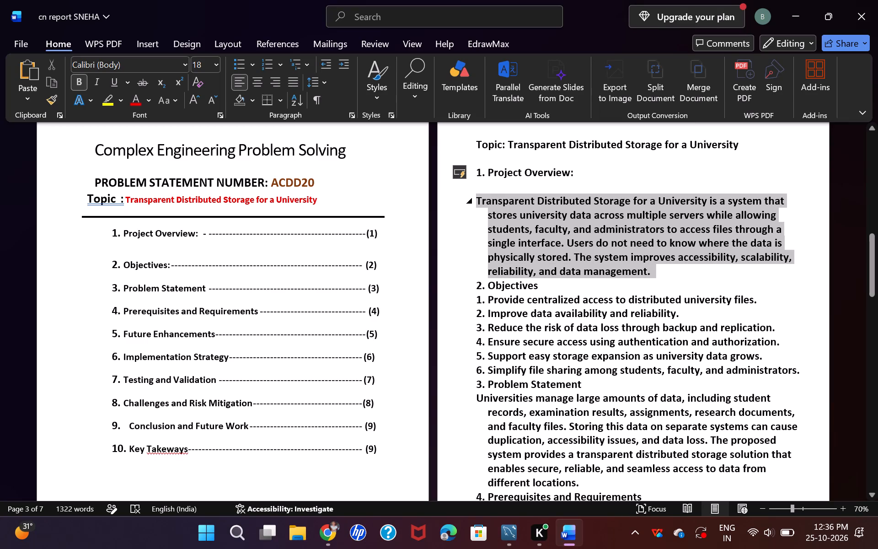
left_click_drag(651, 269, 653, 272)
left_click(658, 254)
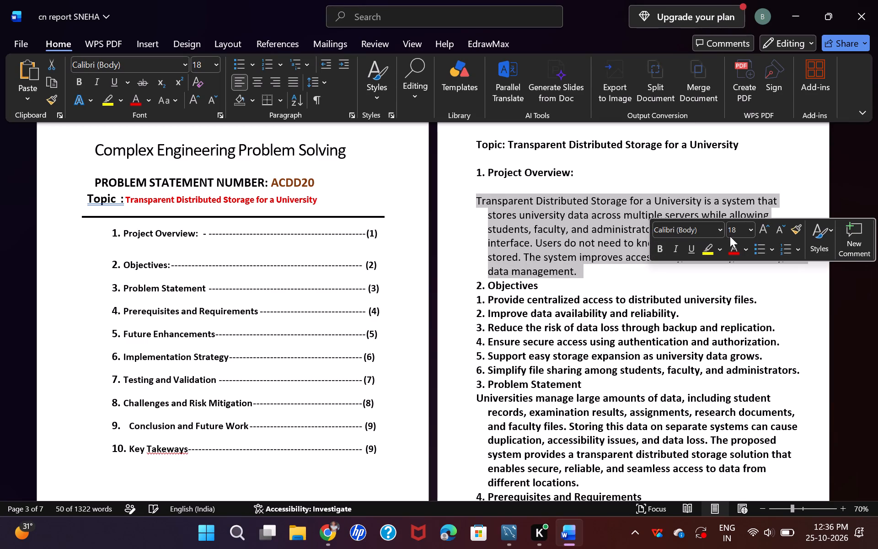
left_click(750, 229)
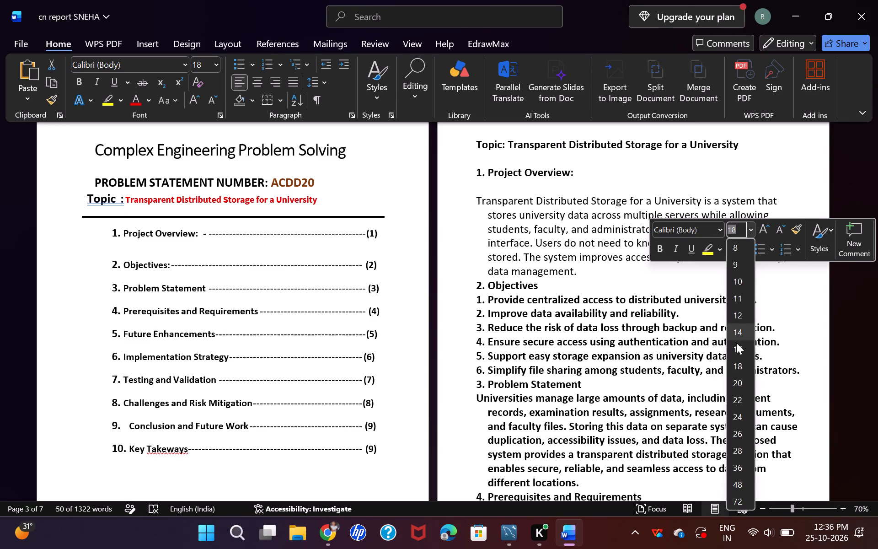
left_click(737, 346)
left_click(548, 254)
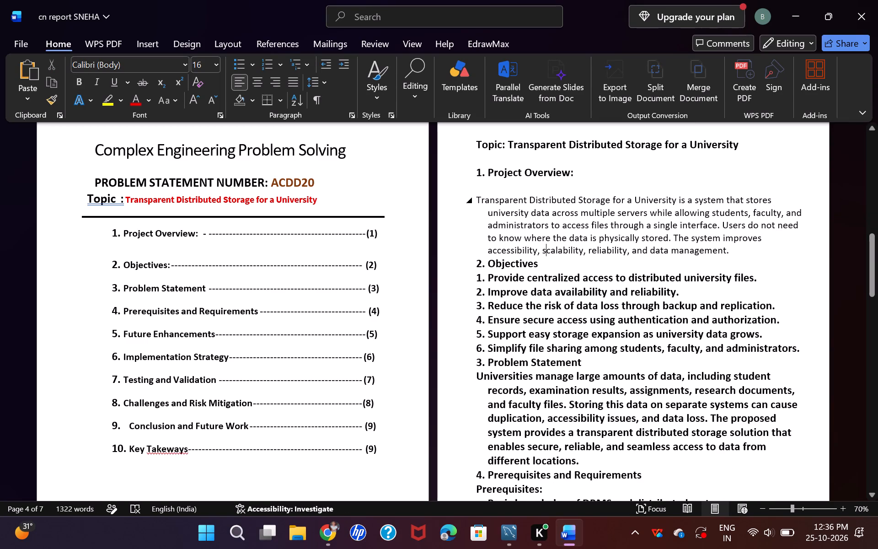
left_click(733, 252)
key("Return")
Add two blank lines after the six Objectives items, remove the list's bold formatting and set its font size to 16.
scroll(624, 294, "down", 1)
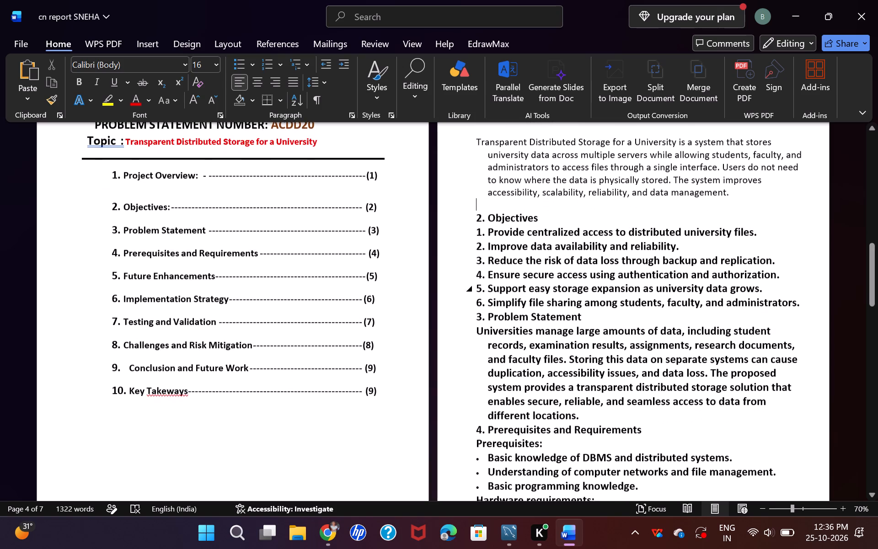
scroll(512, 275, "down", 1)
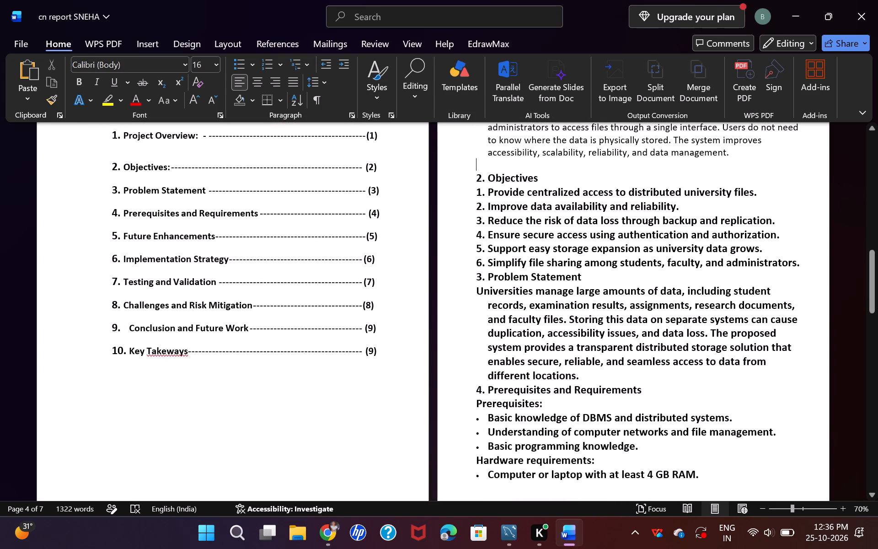
left_click(810, 264)
key("Return")
key("Return")
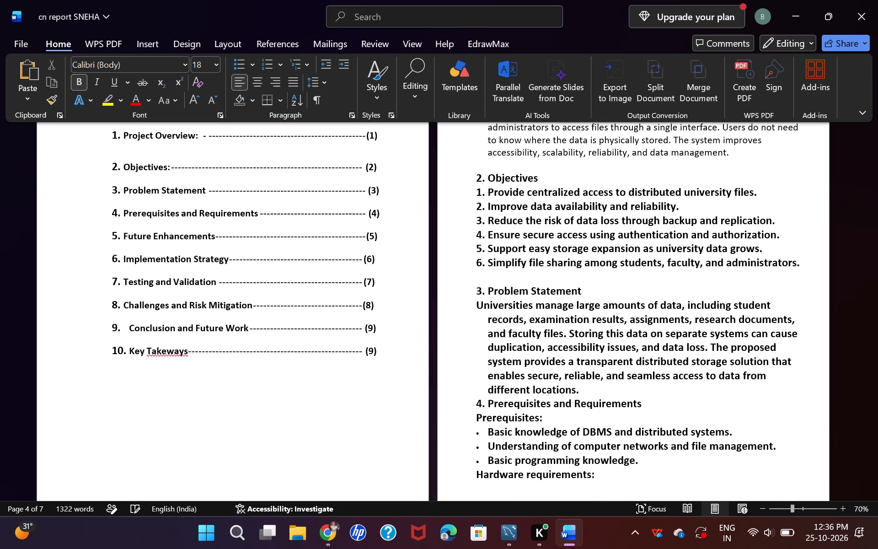
key("Return")
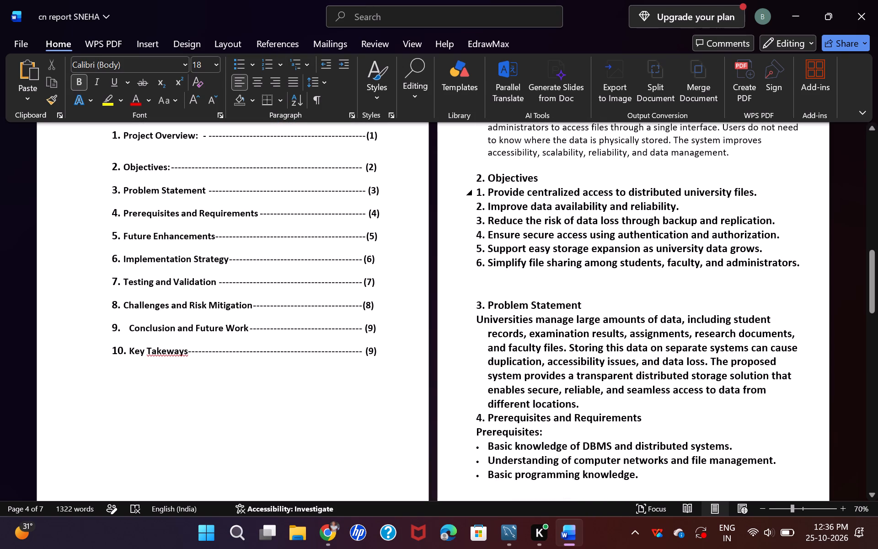
left_click_drag(486, 193, 802, 266)
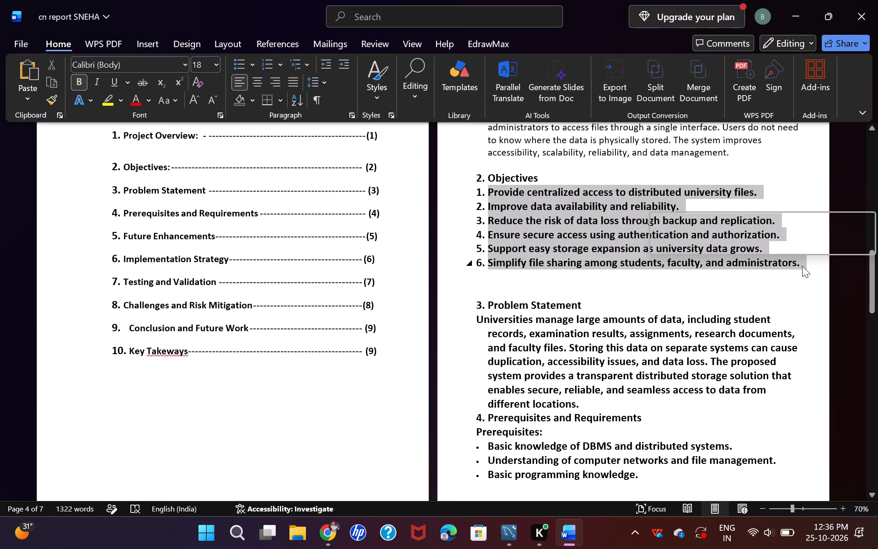
left_click(656, 242)
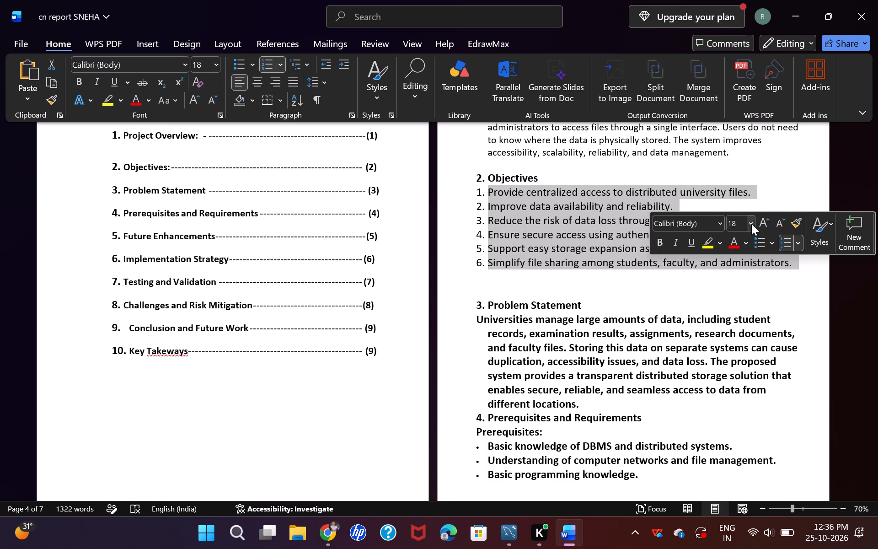
left_click(751, 224)
left_click(740, 347)
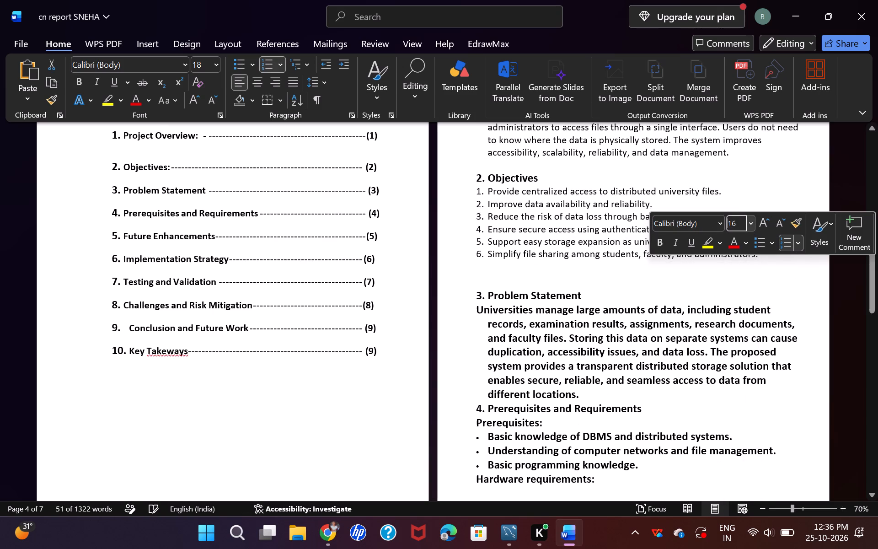
left_click(594, 278)
Add two blank lines after the 3. Problem Statement paragraph, remove the paragraph's bold formatting and set its font size to 16.
scroll(553, 282, "down", 2)
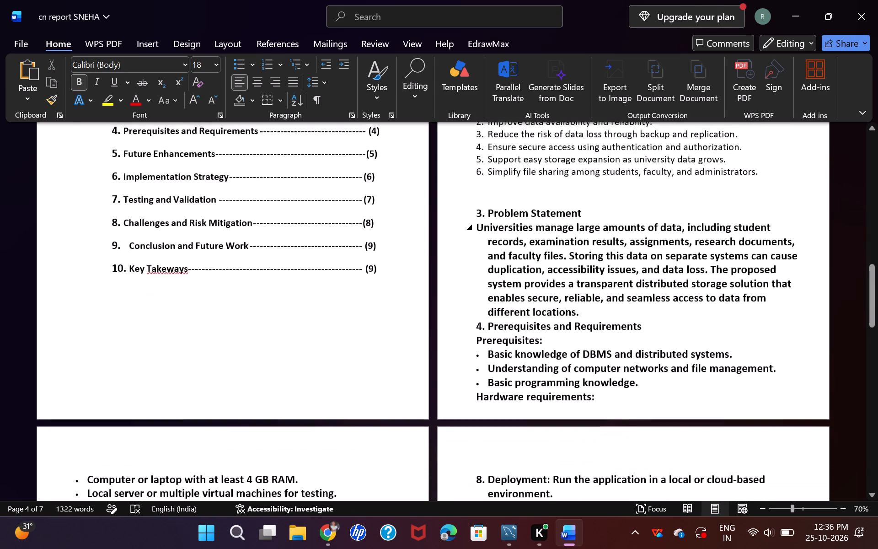
scroll(553, 282, "down", 4)
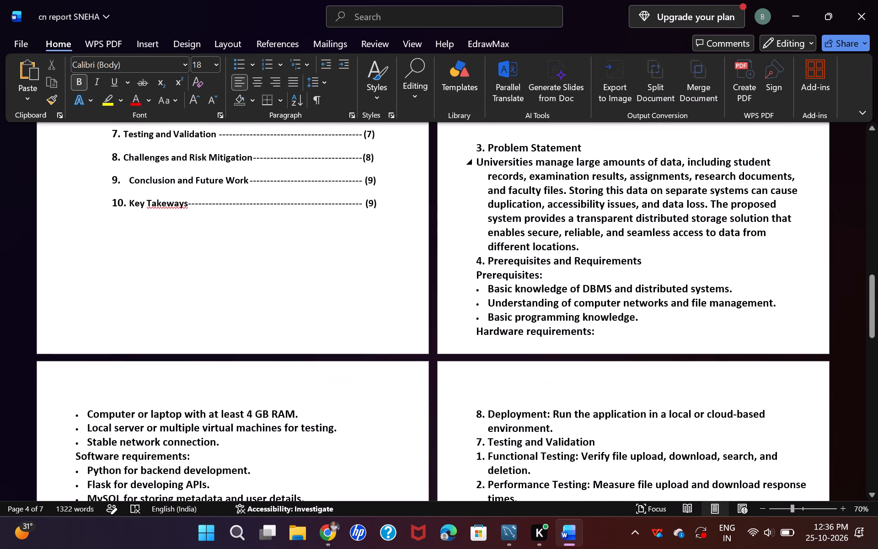
left_click(584, 249)
key("Return")
key("Return")
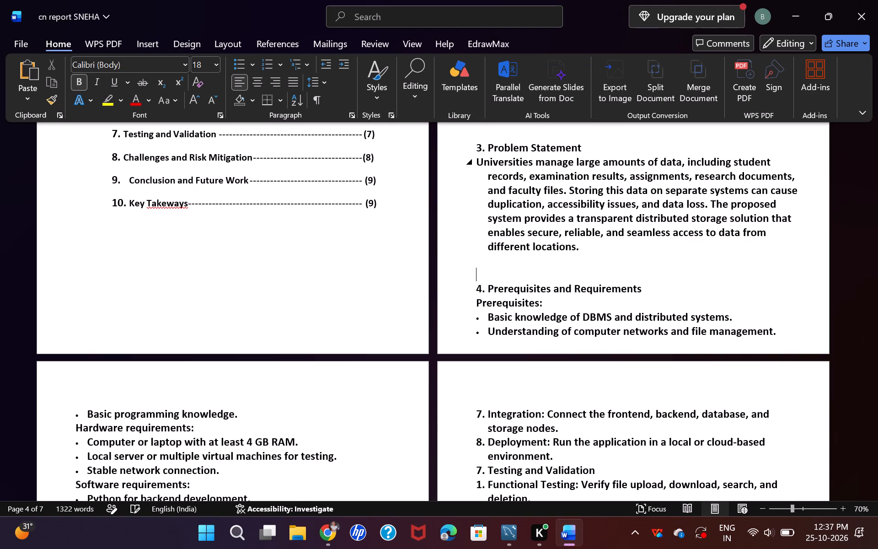
left_click_drag(581, 246, 475, 164)
left_click(486, 142)
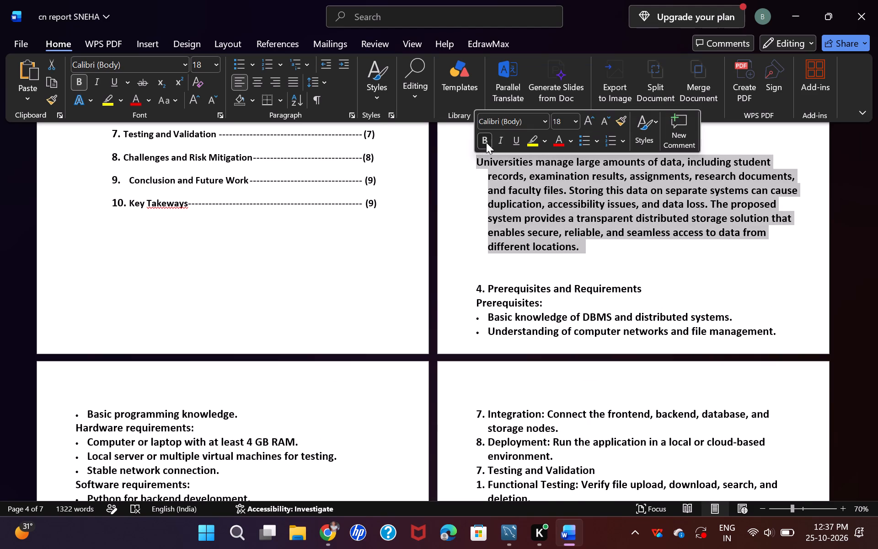
left_click(574, 121)
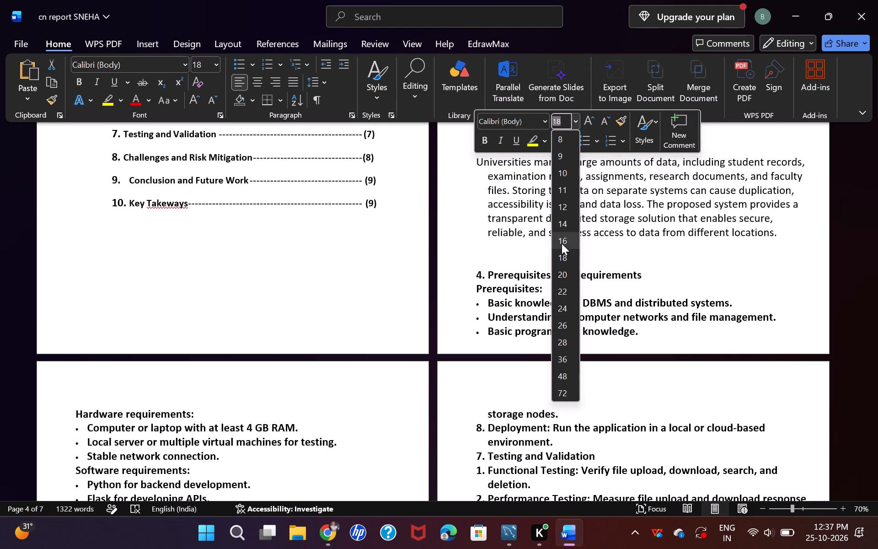
left_click(562, 244)
left_click(524, 227)
Remove bold from all text under 4. Prerequisites and Requirements, through the HTML, CSS, and JavaScript bullet, and set its font size to 16.
scroll(524, 227, "up", 1)
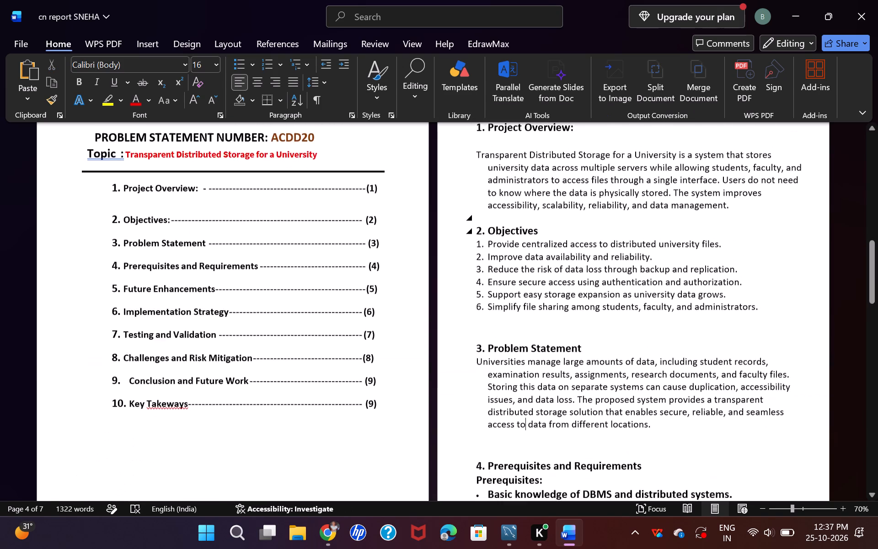
scroll(524, 227, "up", 1)
scroll(524, 227, "down", 3)
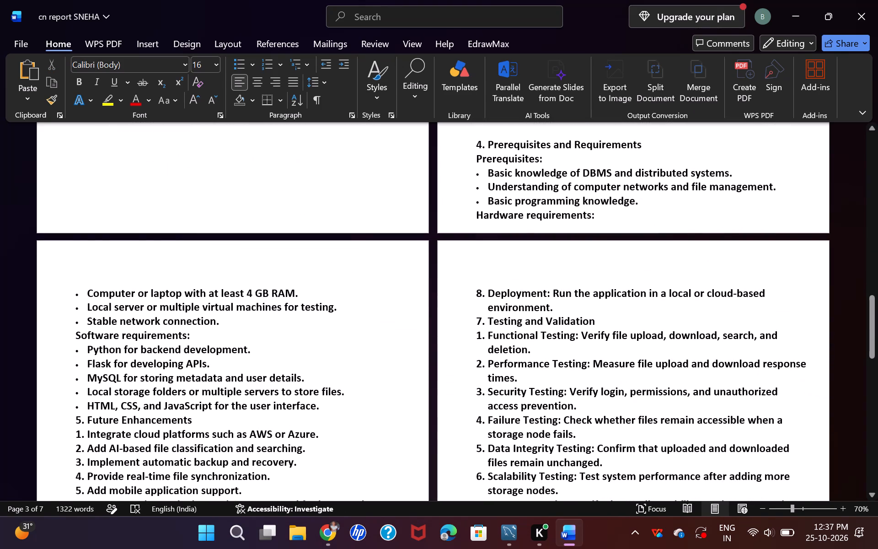
left_click_drag(475, 160, 340, 316)
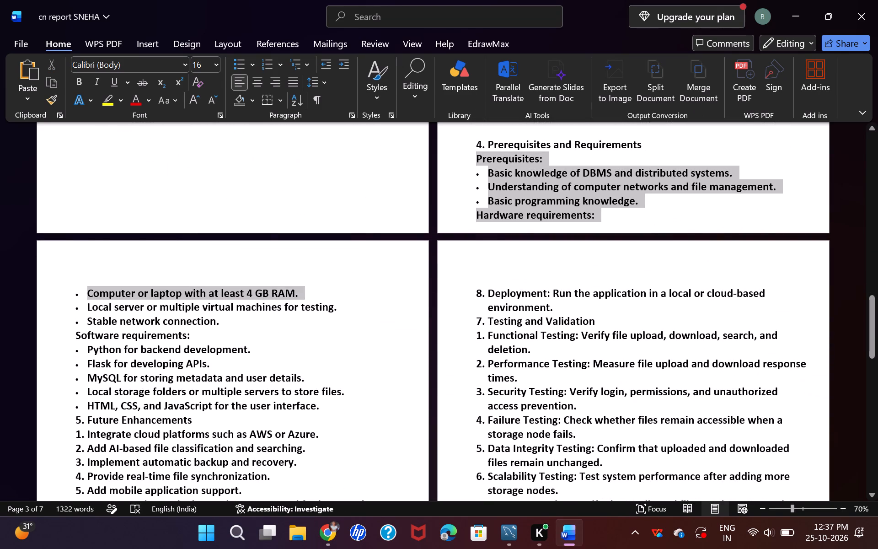
left_click_drag(340, 316, 342, 403)
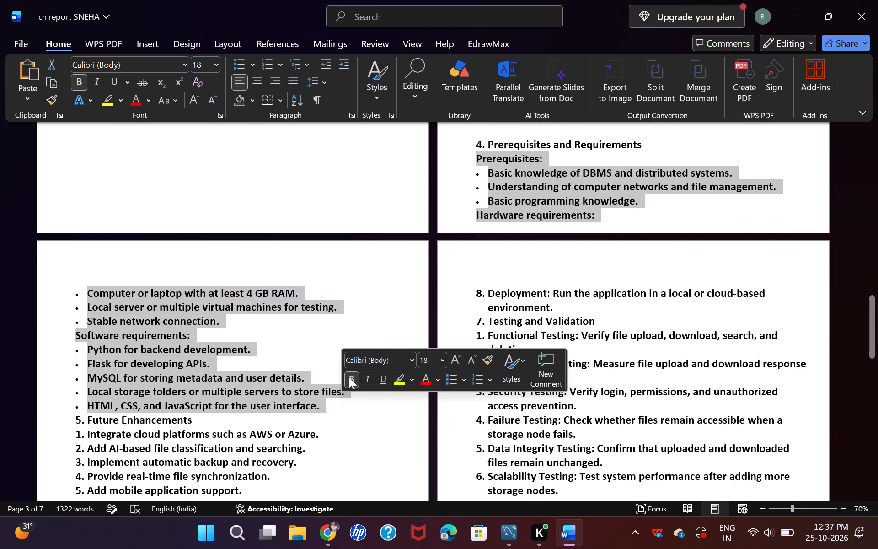
left_click(349, 377)
left_click(440, 362)
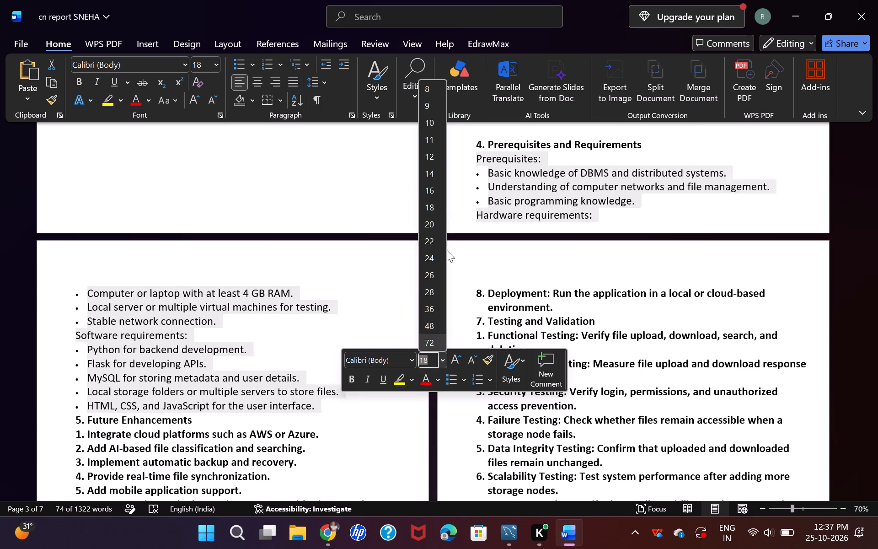
left_click(434, 193)
left_click(570, 198)
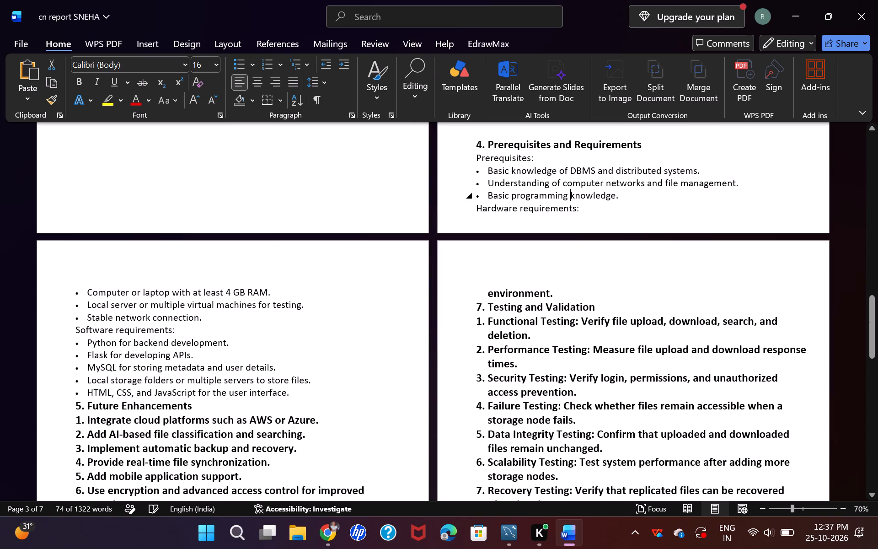
Bold the Prerequisites, Hardware requirements and Software requirements subheadings in section 4.
left_click_drag(542, 155, 478, 156)
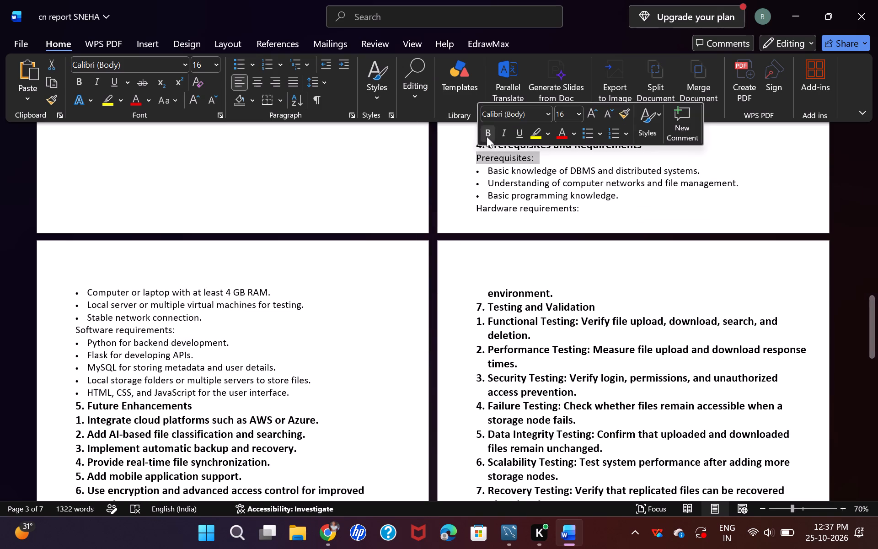
left_click(487, 136)
left_click(522, 193)
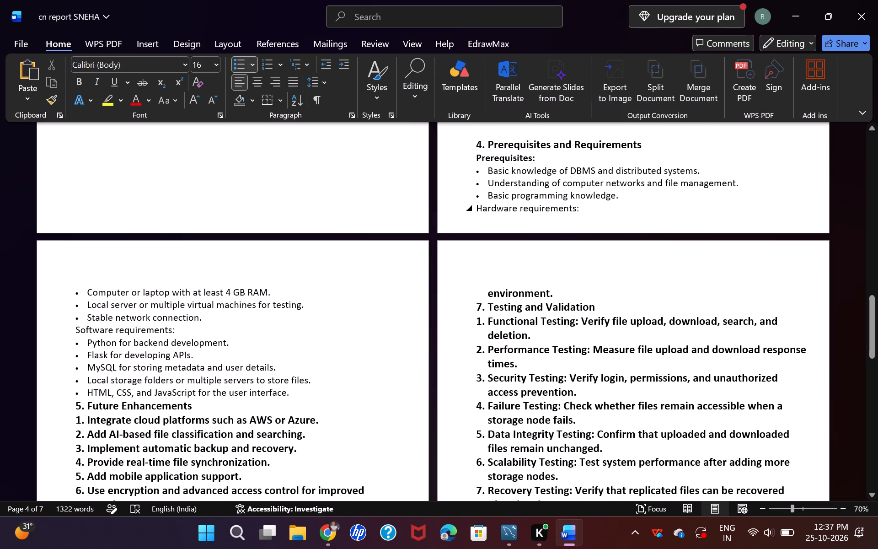
left_click_drag(589, 213, 471, 209)
left_click(480, 187)
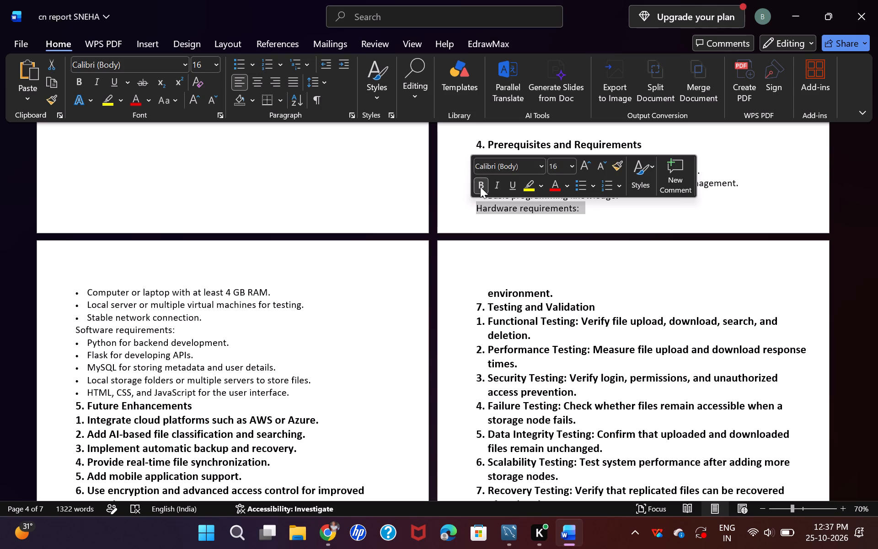
left_click(254, 310)
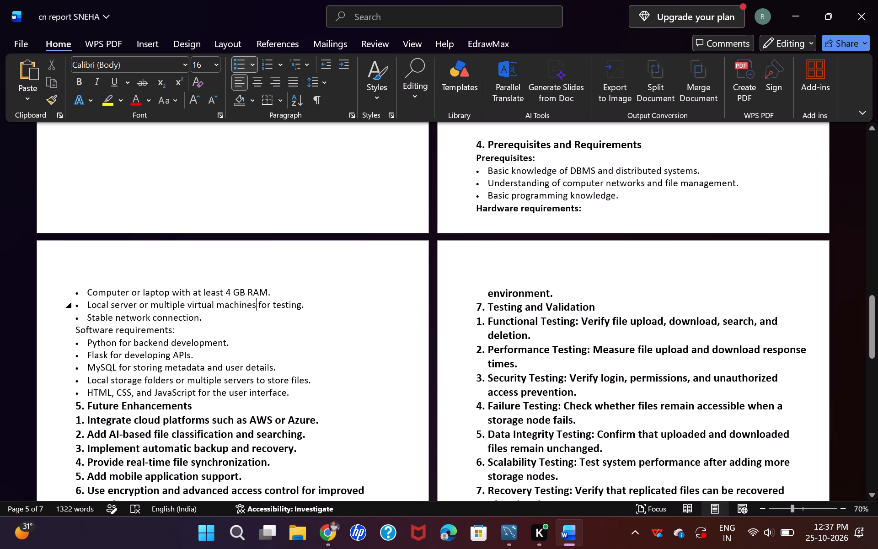
left_click_drag(179, 332, 128, 336)
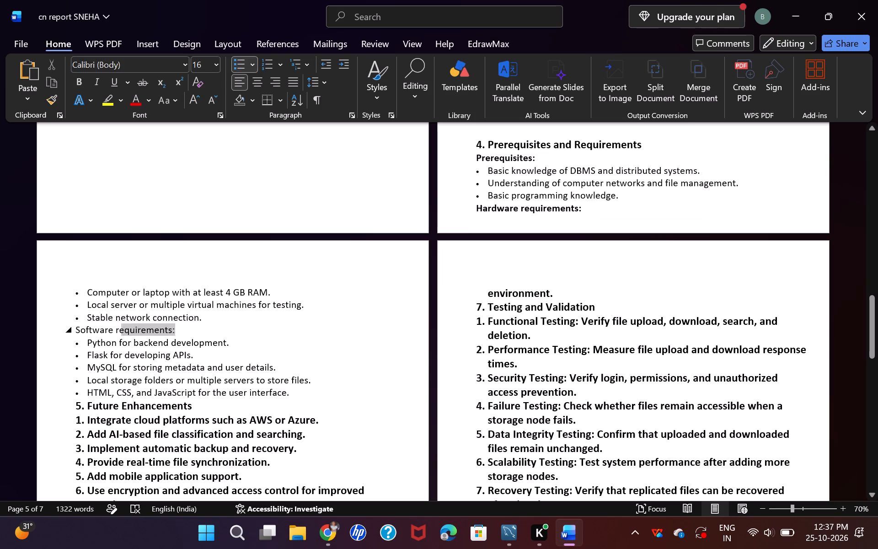
left_click_drag(128, 336, 81, 328)
left_click(86, 311)
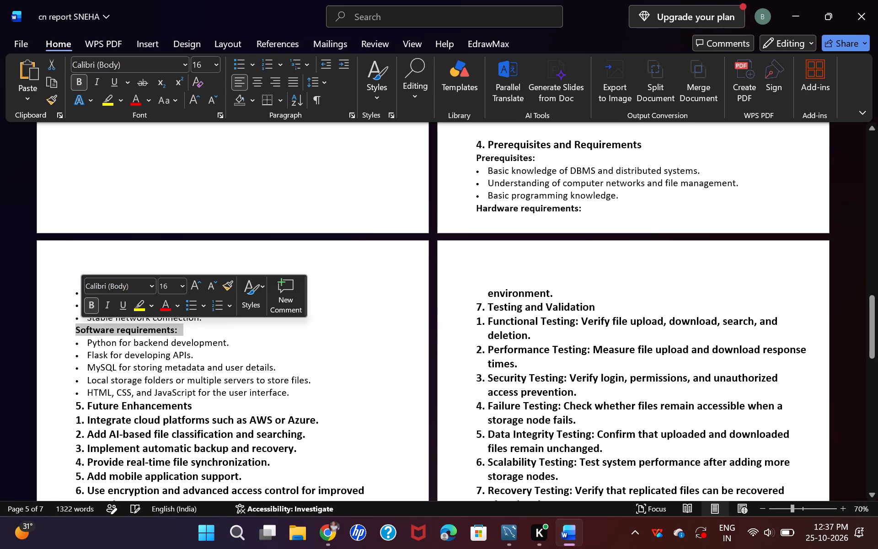
left_click(129, 347)
Remove bold from the six numbered items under 5. Future Enhancements and set their font size to 16.
scroll(129, 347, "down", 3)
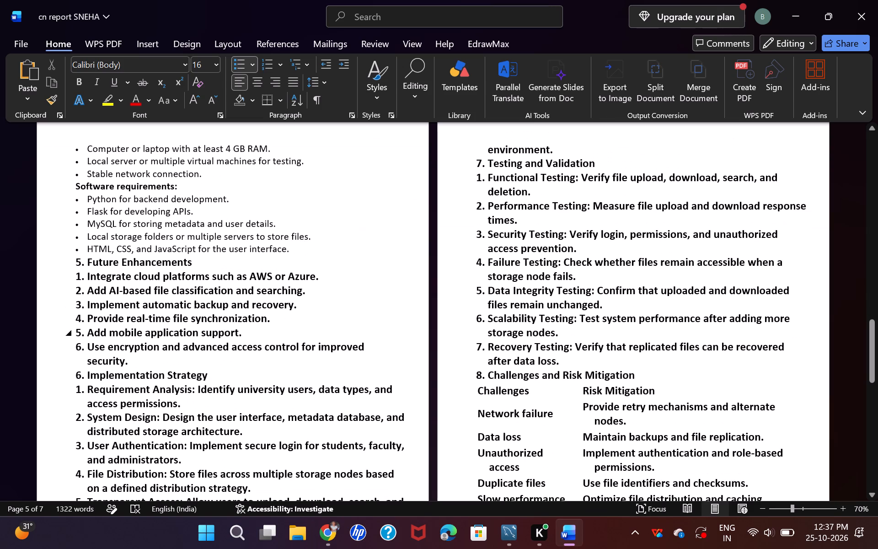
scroll(226, 399, "down", 1)
left_click_drag(135, 357, 96, 304)
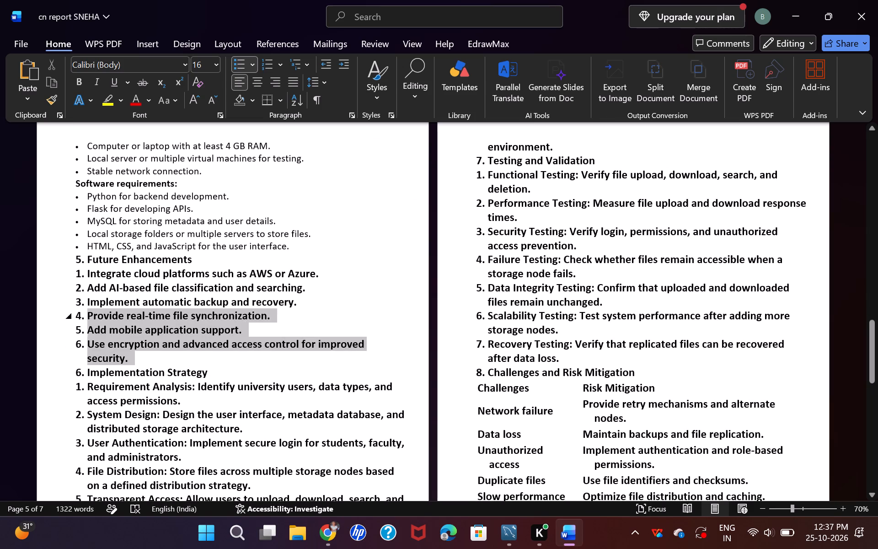
left_click_drag(96, 304, 88, 277)
left_click(103, 253)
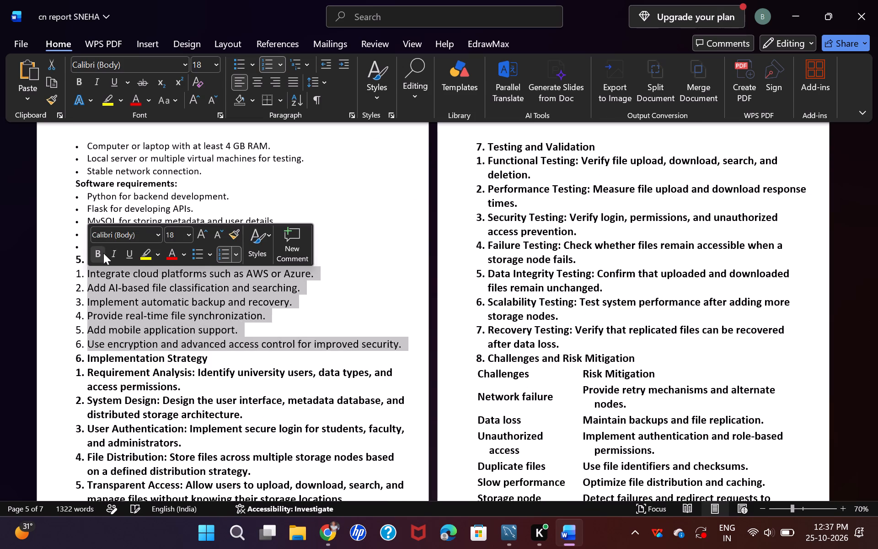
left_click(182, 234)
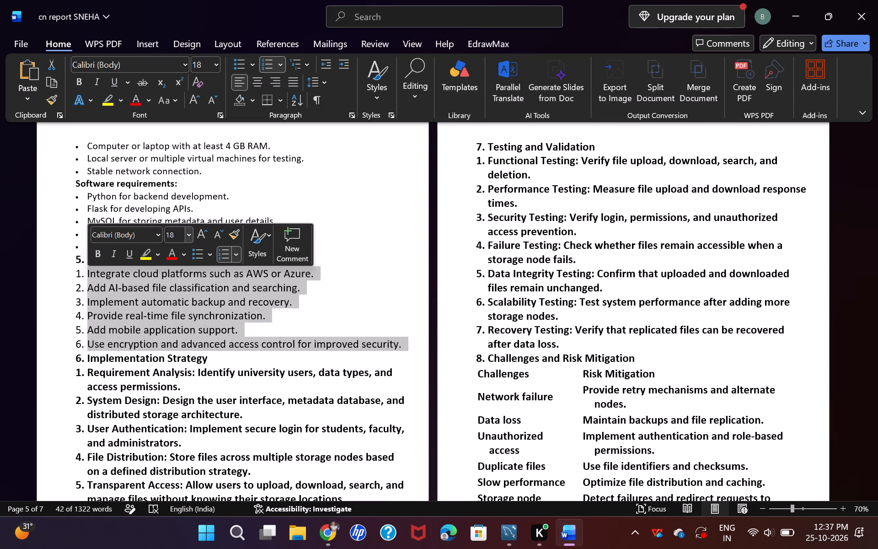
type("16")
key("Return")
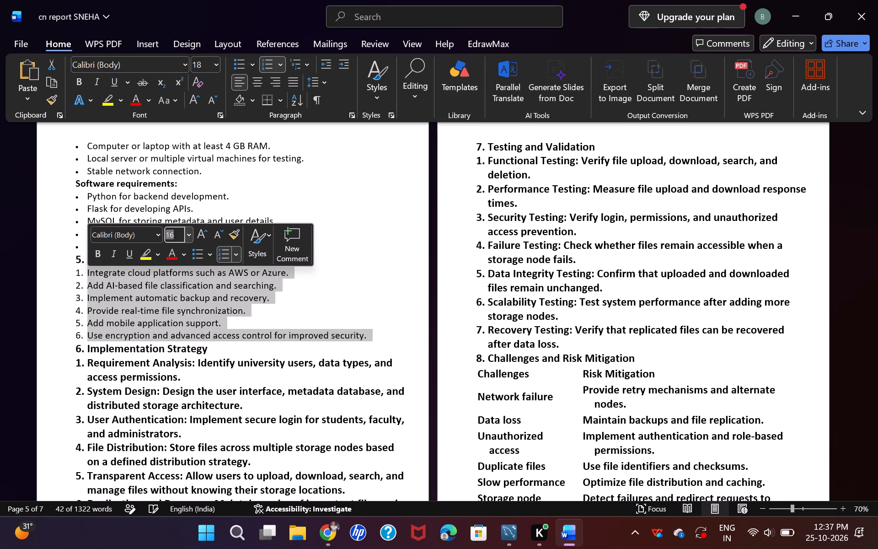
left_click(187, 308)
Add two unnumbered blank lines between the last Future Enhancements item and the 6. Implementation Strategy heading.
left_click(368, 338)
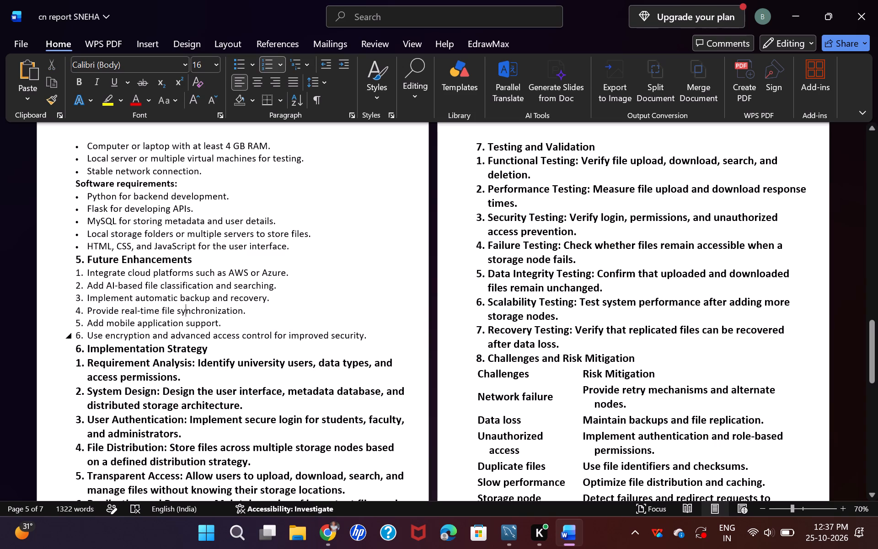
key("Return")
key("Return")
key("BackSpace")
key("Return")
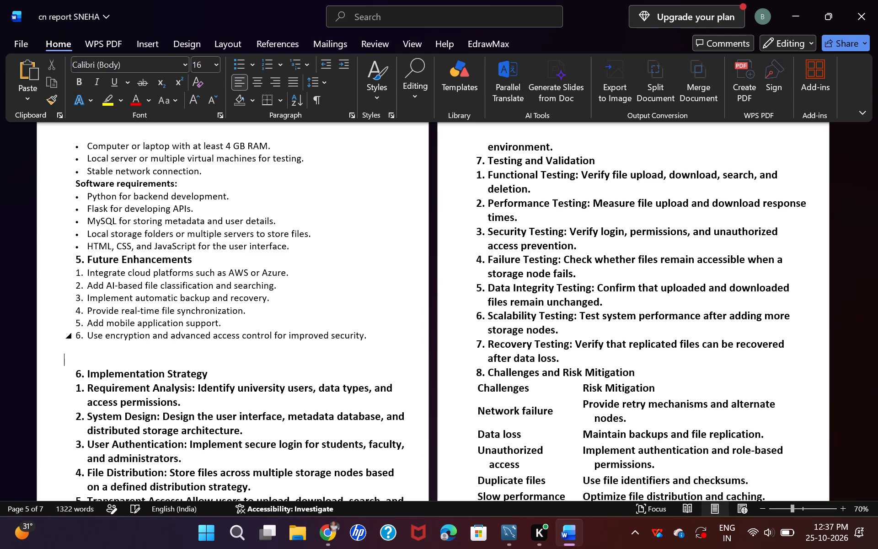
Remove bold from the eight numbered items under 6. Implementation Strategy and set their font size to 16.
scroll(285, 341, "down", 4)
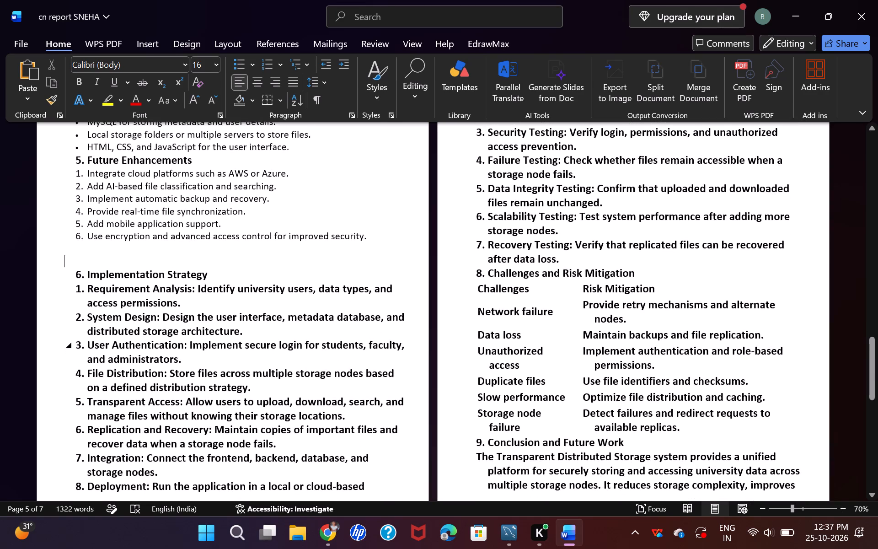
scroll(285, 341, "up", 2)
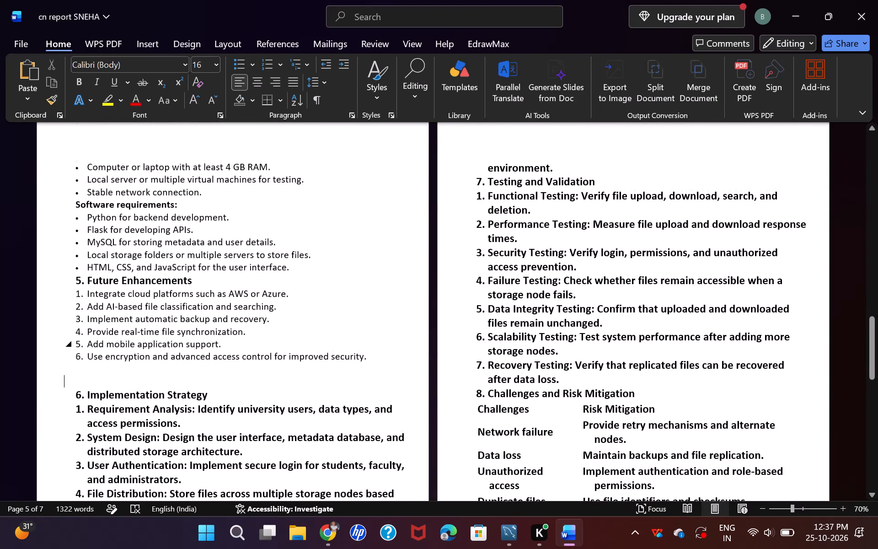
scroll(285, 341, "up", 1)
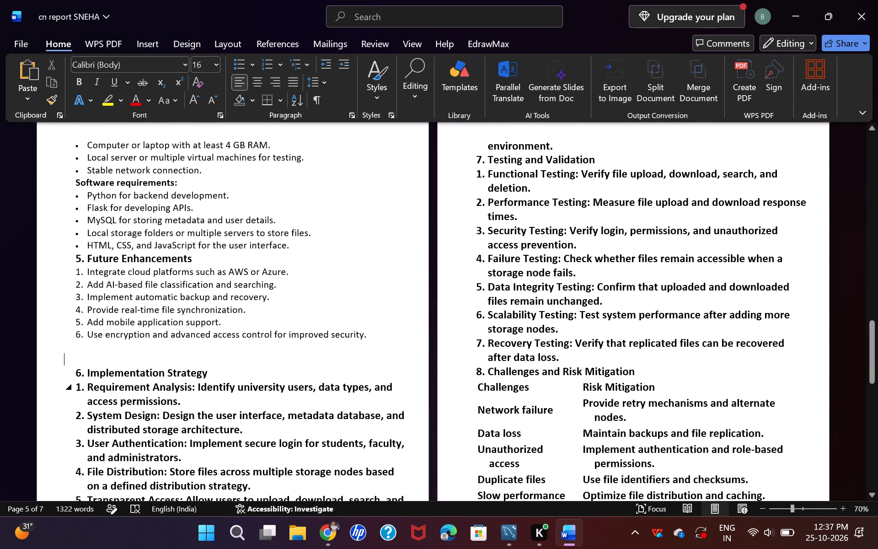
left_click_drag(87, 388, 551, 109)
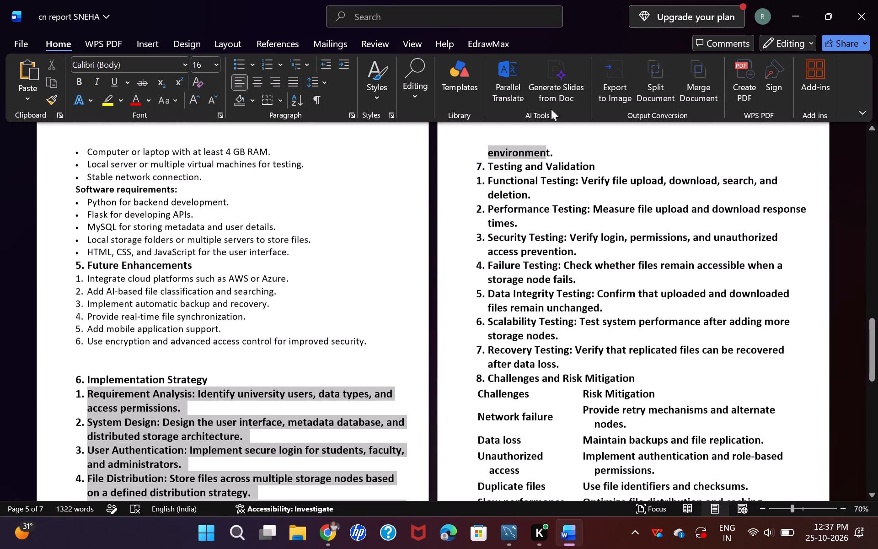
left_click_drag(551, 109, 560, 269)
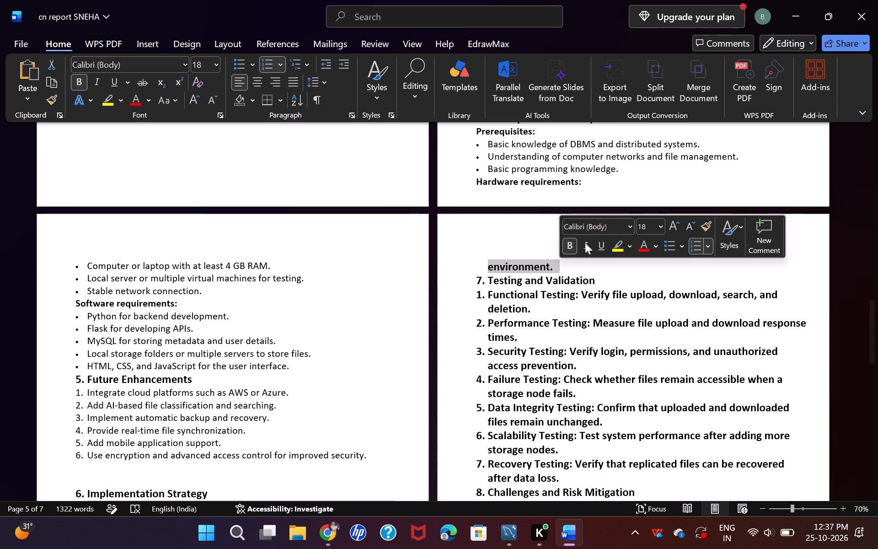
left_click(573, 246)
left_click(660, 229)
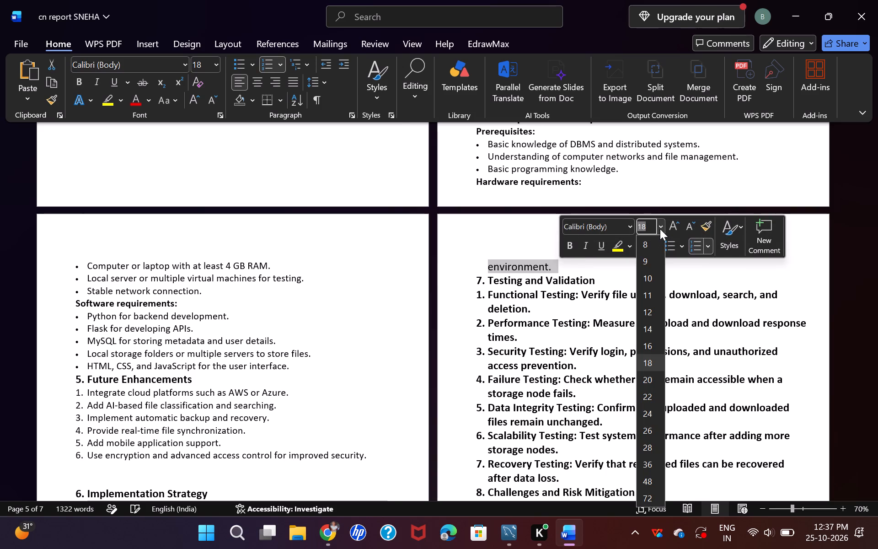
left_click(648, 348)
left_click(525, 337)
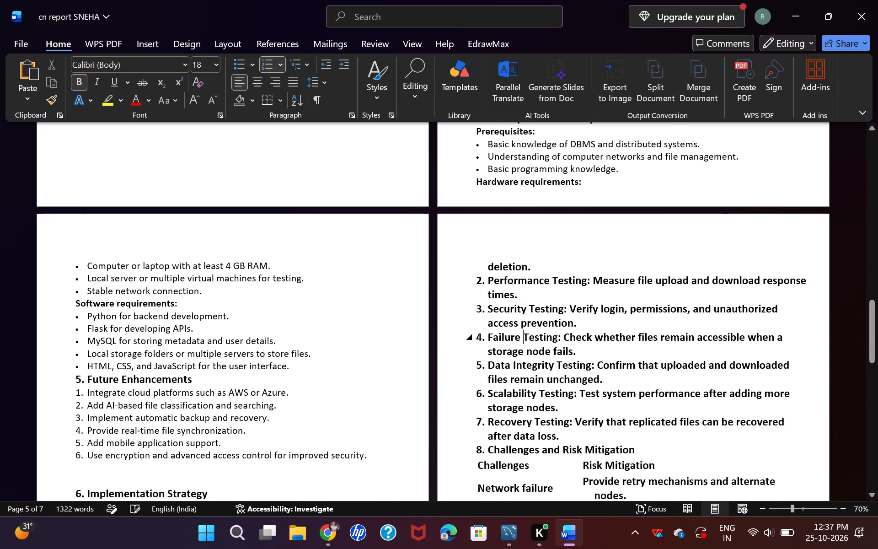
Add two unnumbered blank lines between the Deployment item and the 7. Testing and Validation heading.
scroll(525, 337, "down", 7)
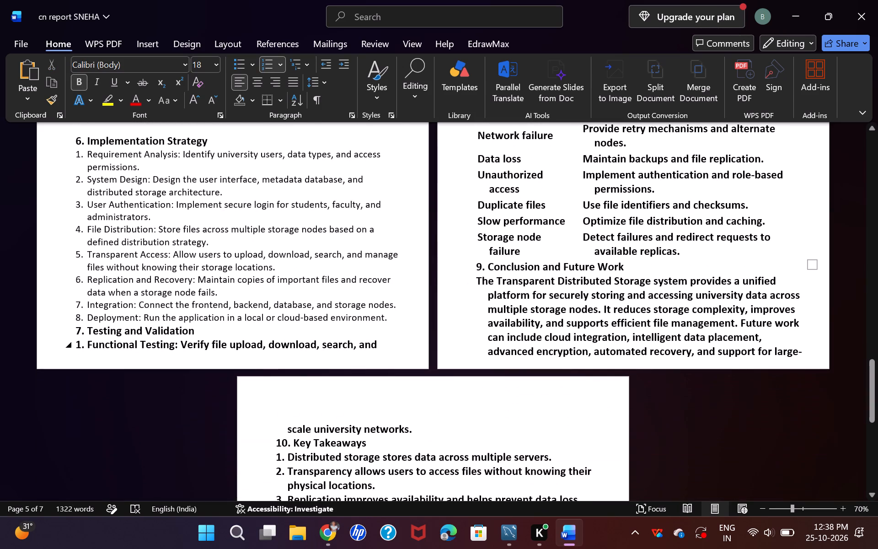
left_click(392, 316)
key("Return")
key("Return")
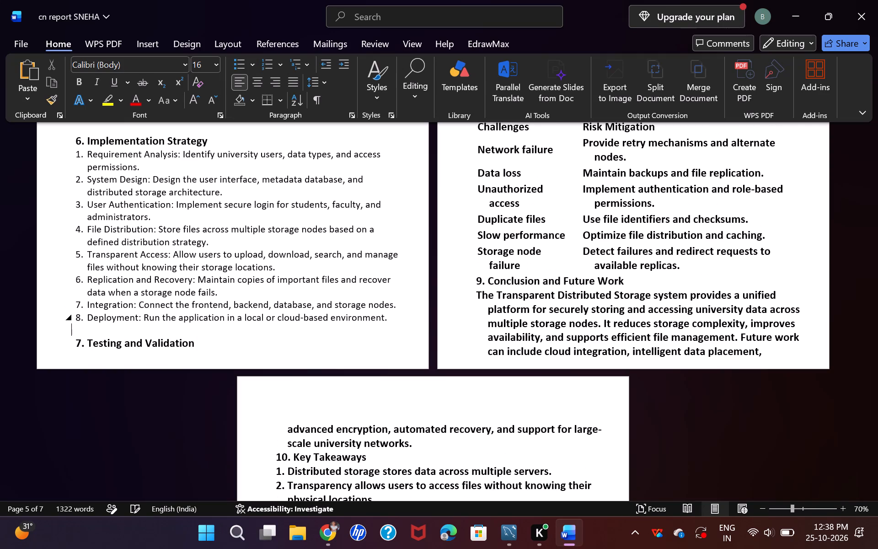
key("Return")
scroll(391, 283, "up", 4)
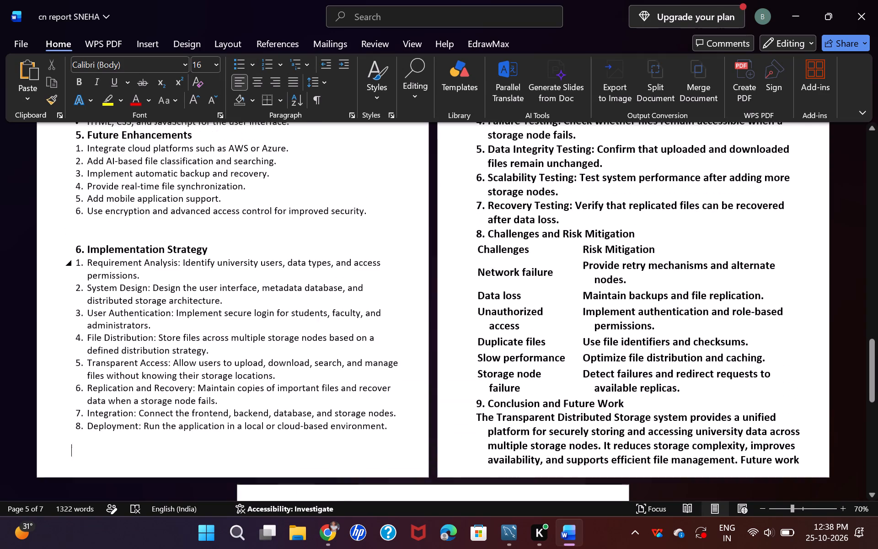
scroll(391, 283, "up", 2)
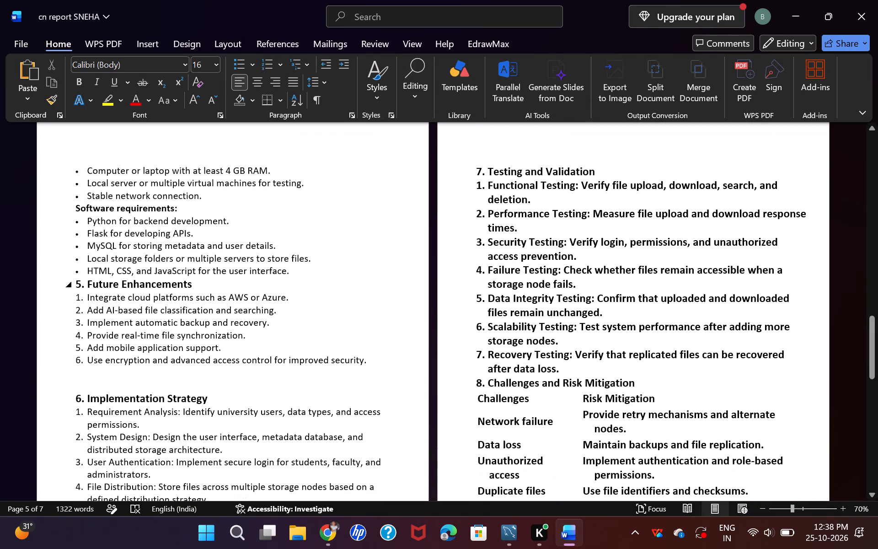
Add two unnumbered blank lines between the Recovery Testing item and the 8. Challenges and Risk Mitigation heading.
scroll(465, 238, "down", 1)
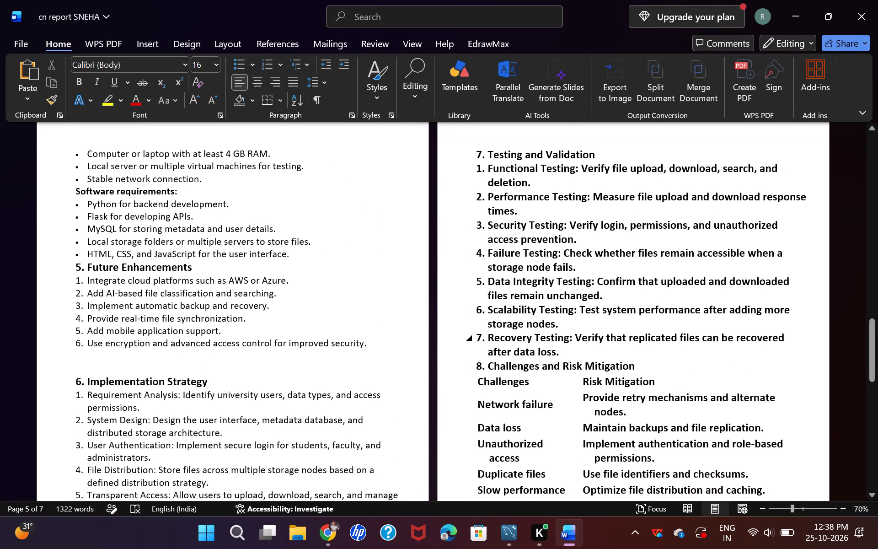
left_click(570, 353)
key("Return")
key("Return")
key("Return")
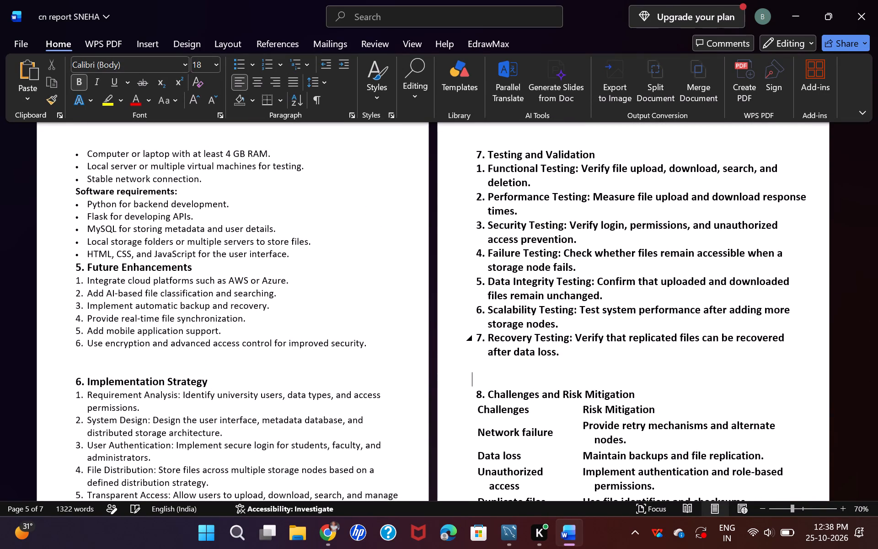
Remove bold from the seven numbered items under 7. Testing and Validation and set their font size to 16.
left_click_drag(567, 354, 522, 166)
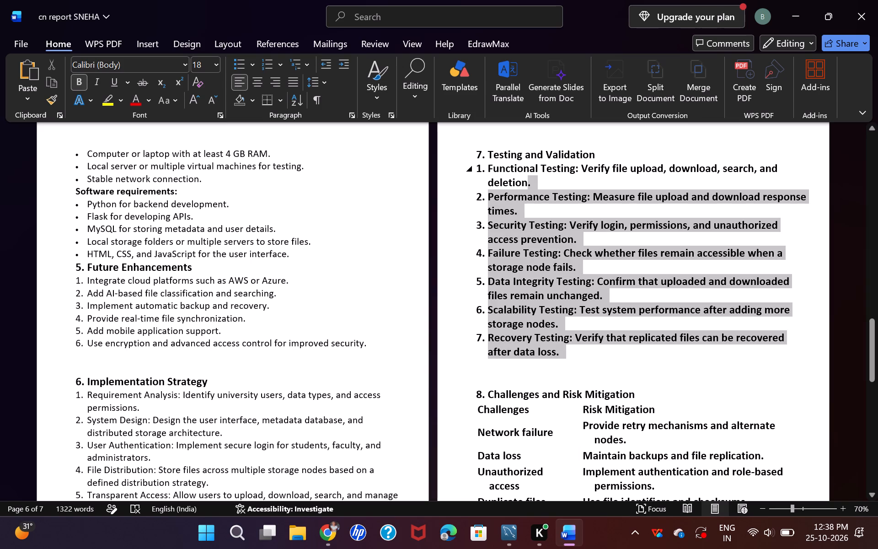
left_click_drag(522, 166, 492, 164)
left_click(500, 146)
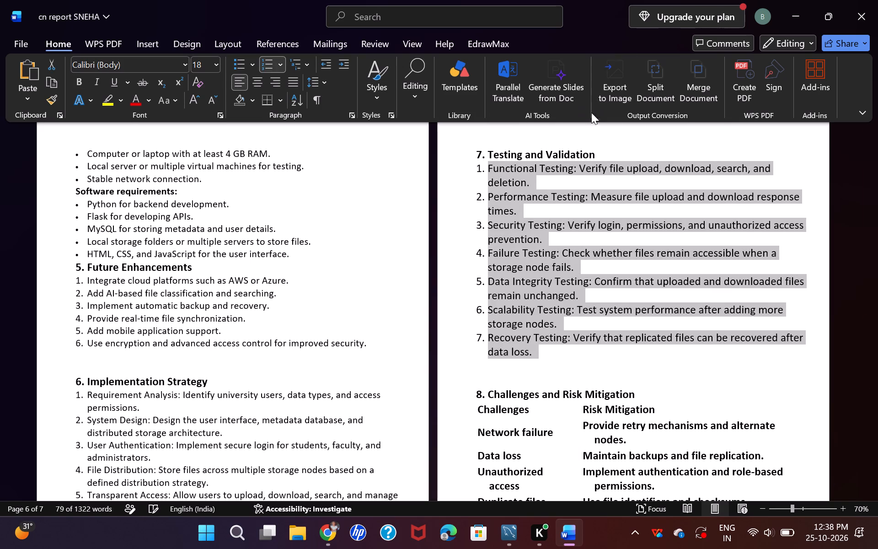
left_click(523, 199)
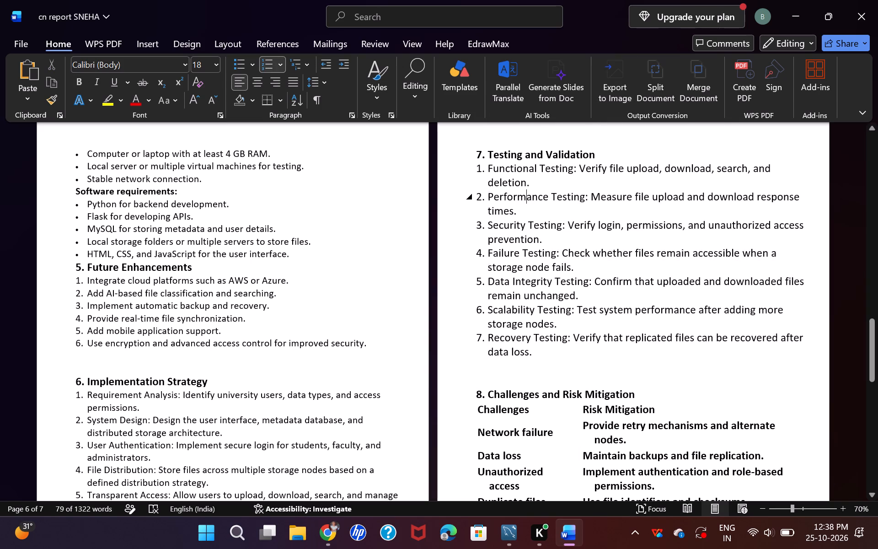
left_click_drag(544, 355, 484, 168)
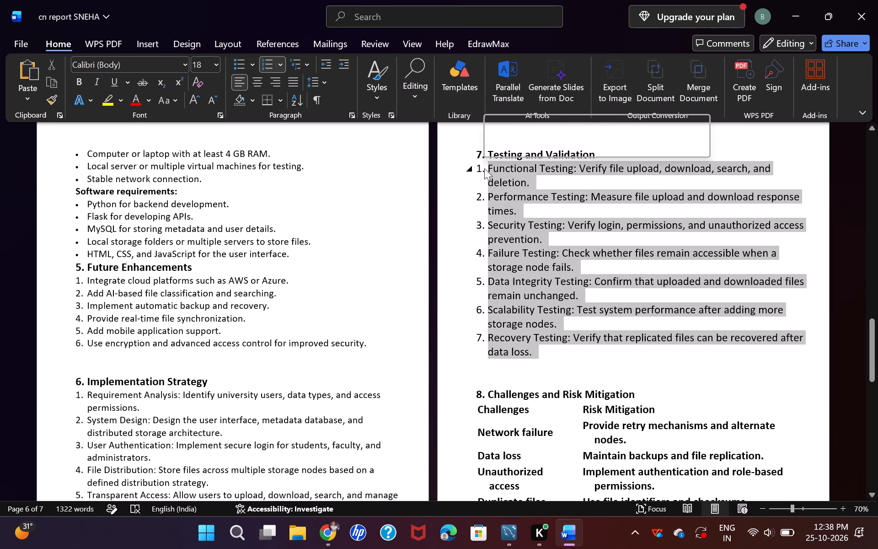
left_click(584, 128)
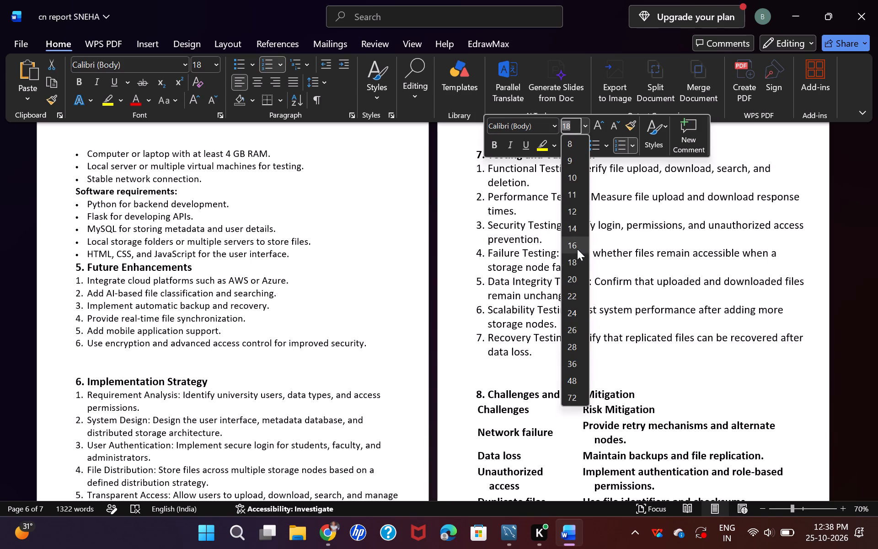
left_click(577, 249)
left_click(534, 253)
Add two blank lines after "available replicas." in the last row of the Challenges and Risk Mitigation table.
scroll(491, 346, "down", 2)
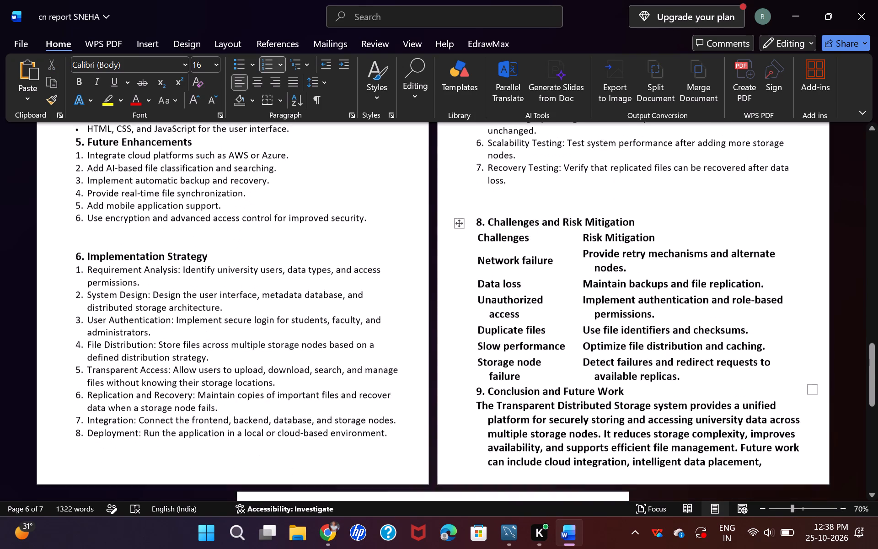
scroll(491, 346, "down", 2)
left_click(687, 318)
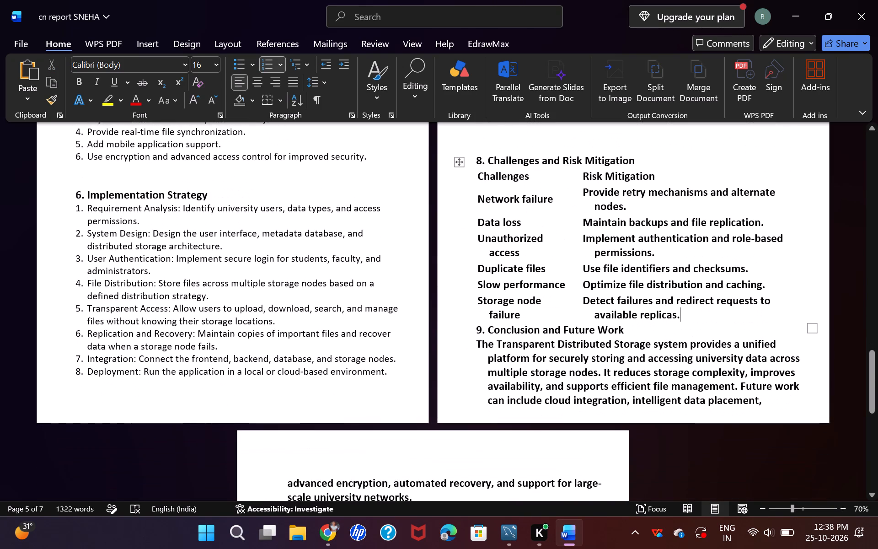
key("Return")
key("Return")
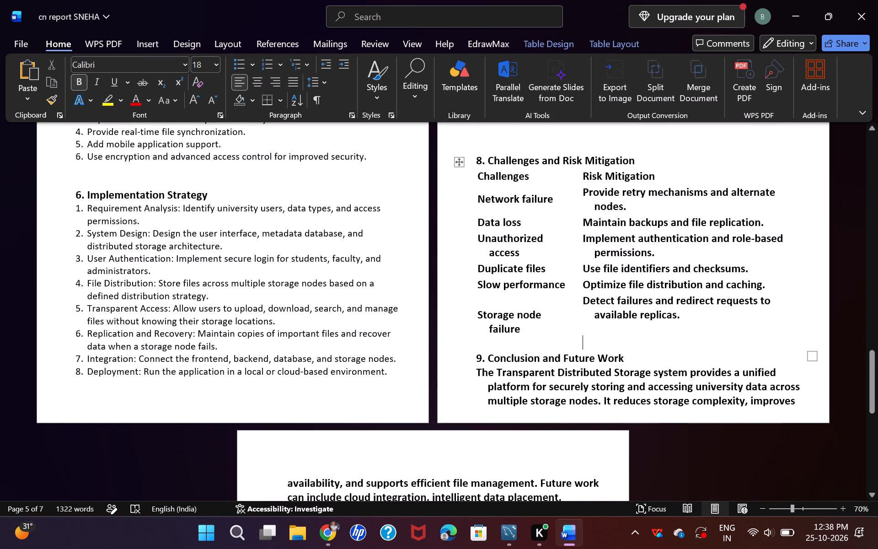
Reduce the indent of the Storage node failure text in the table's last row.
left_click(478, 316)
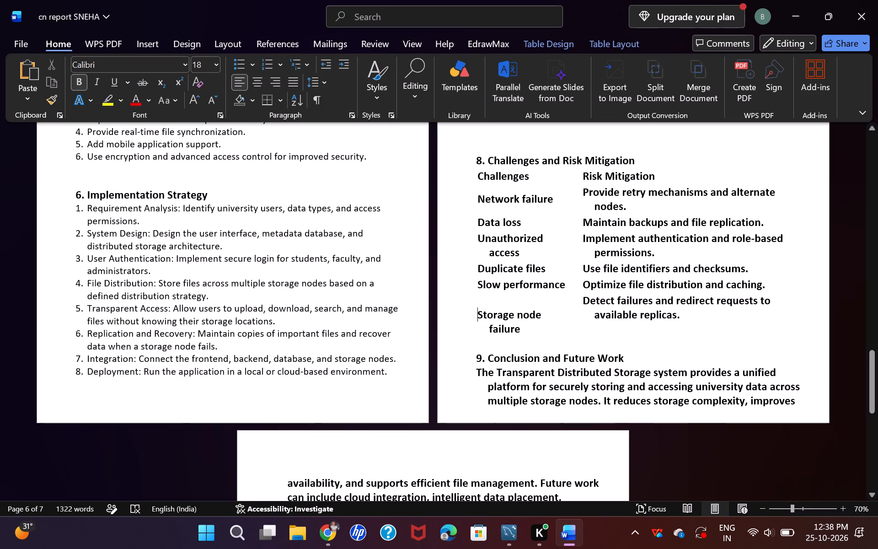
key("BackSpace")
key("BackSpace")
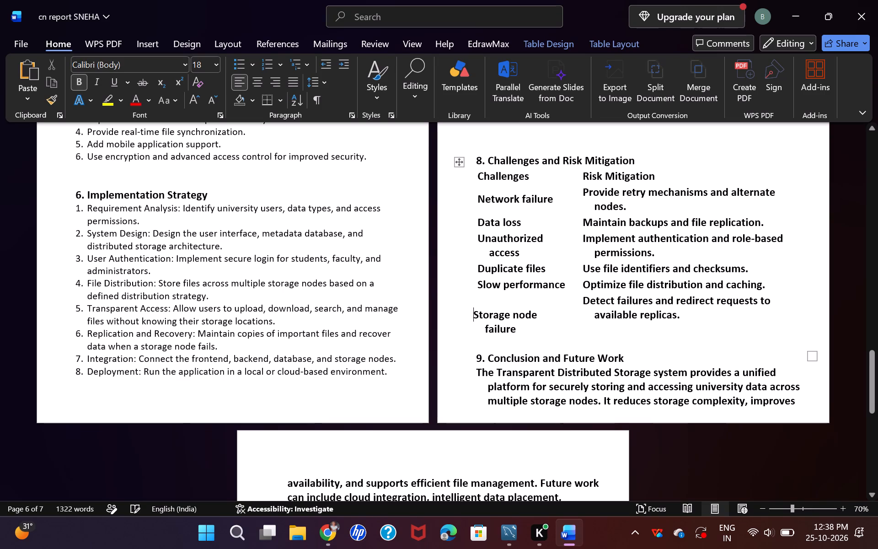
Remove bold from all rows of the Challenges and Risk Mitigation table and set their font size to 16.
left_click_drag(719, 323, 479, 175)
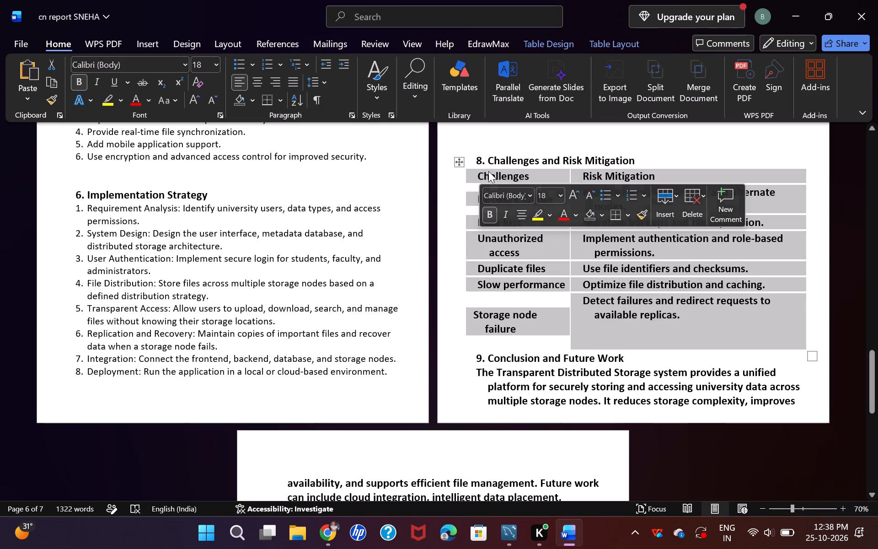
left_click(489, 220)
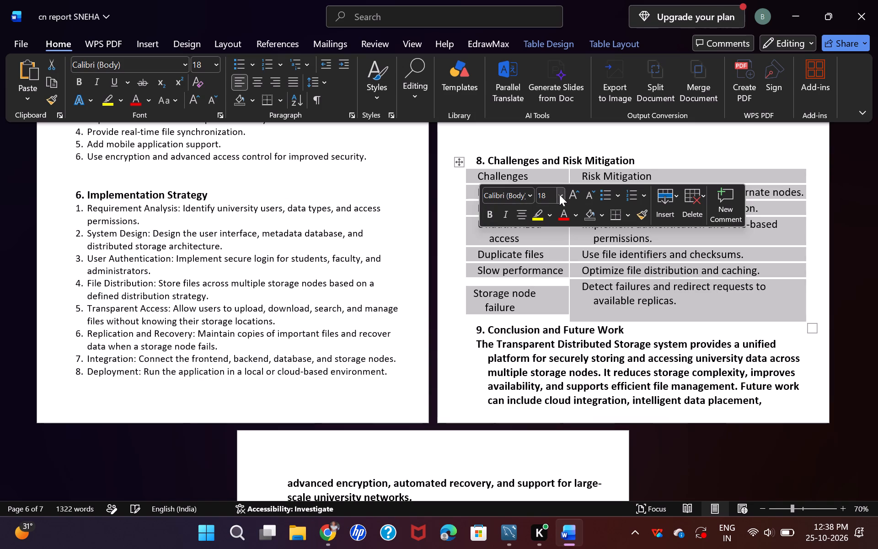
left_click(559, 194)
left_click(549, 317)
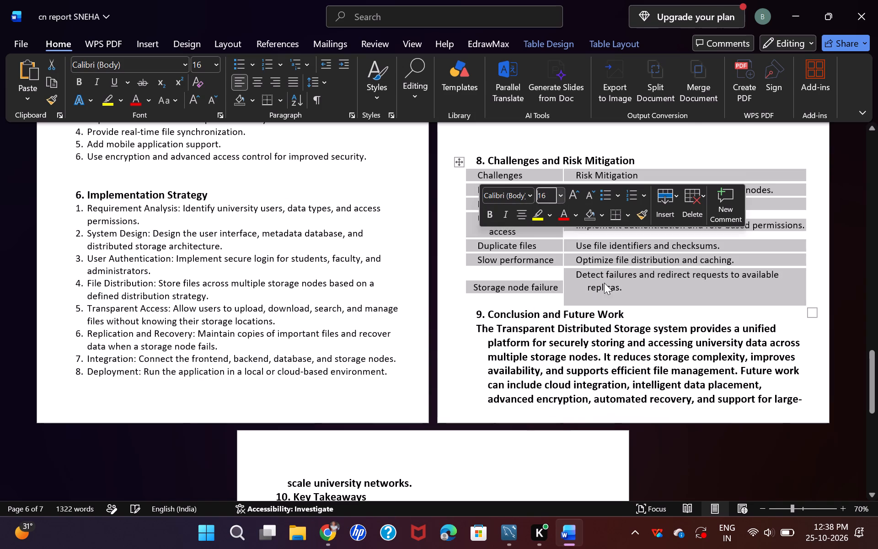
left_click(604, 283)
Add two blank lines between the Conclusion and Future Work paragraph and the 10. Key Takeaways heading.
left_click(558, 354)
scroll(558, 354, "down", 1)
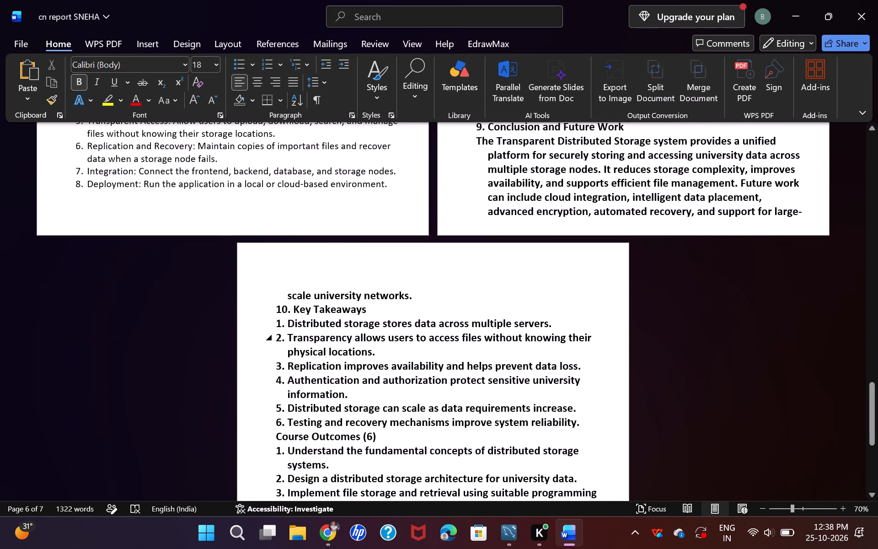
scroll(558, 354, "down", 1)
left_click(425, 350)
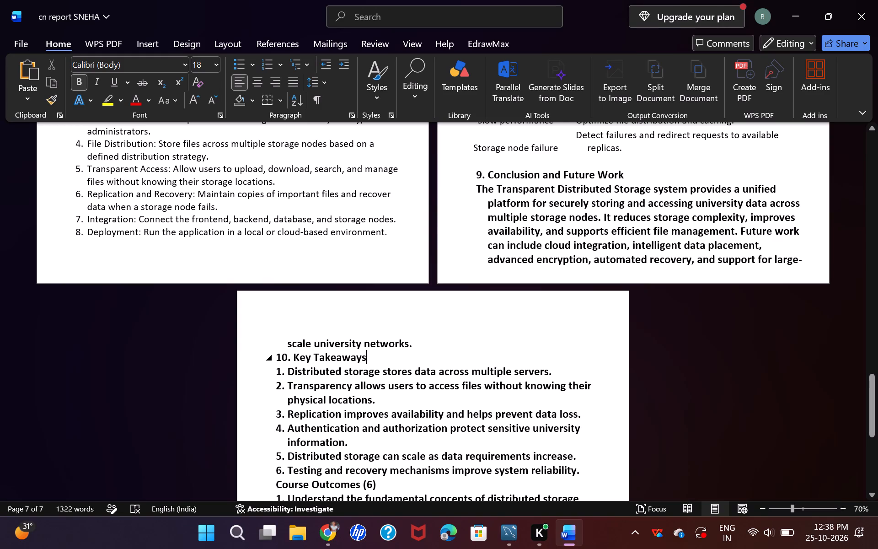
left_click(430, 339)
key("Return")
key("Return")
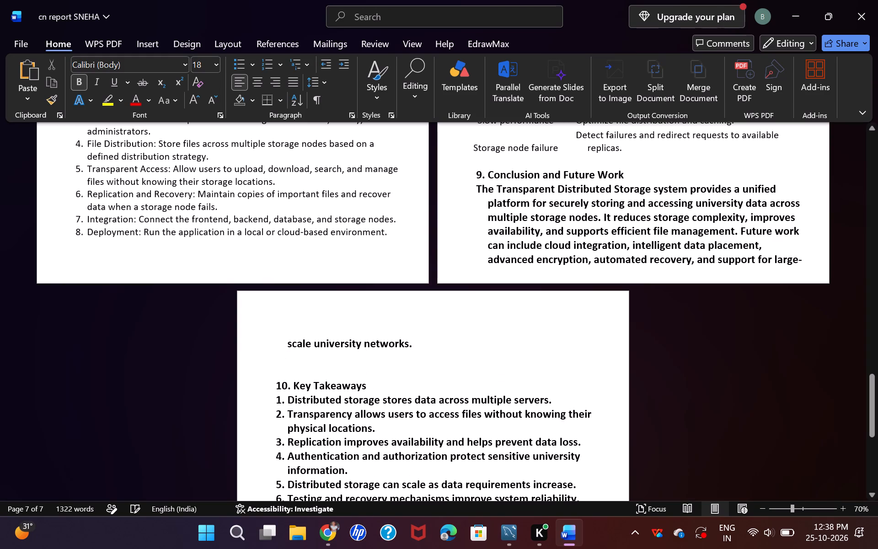
Remove bold from the paragraph under 9. Conclusion and Future Work and set its font size to 16.
left_click_drag(475, 188, 427, 339)
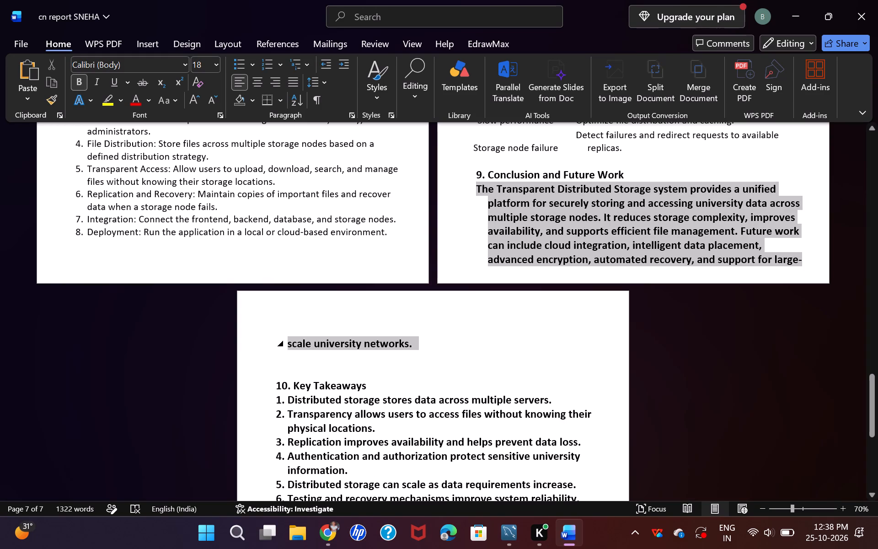
left_click_drag(427, 339, 426, 342)
left_click(437, 318)
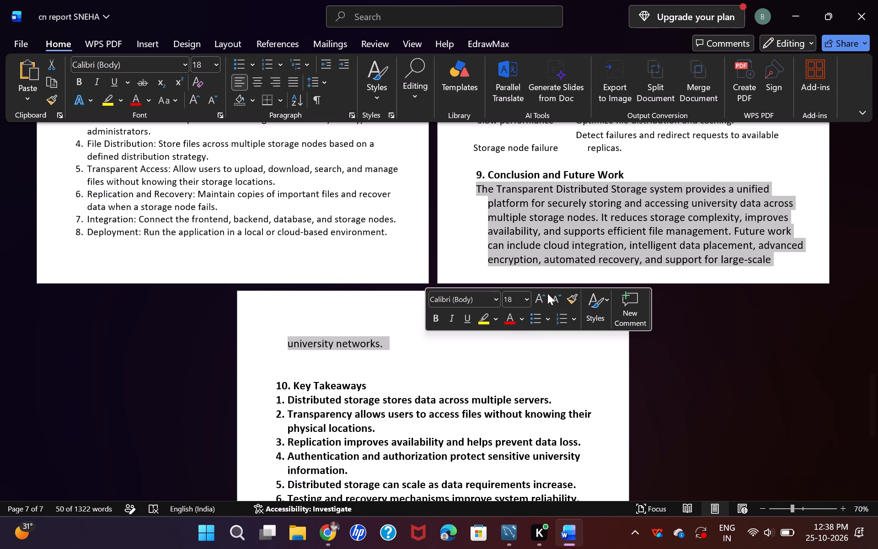
left_click(527, 300)
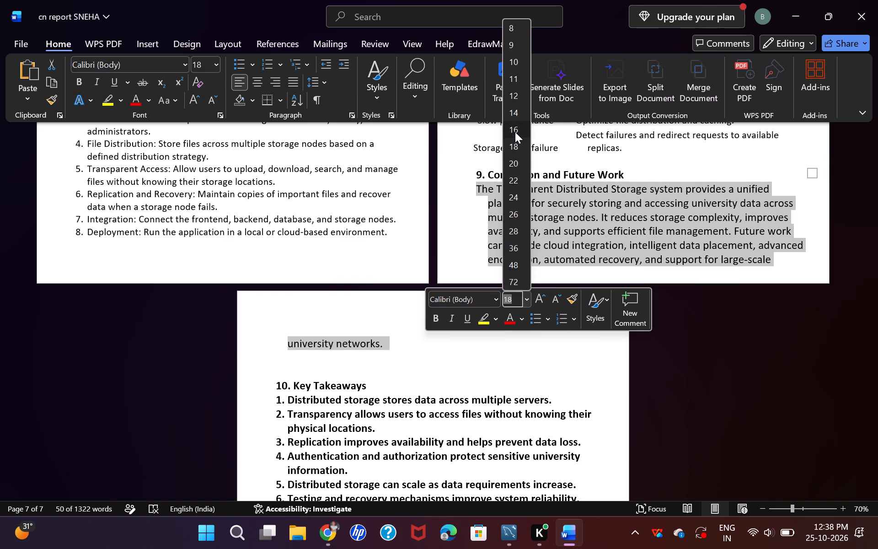
left_click(515, 132)
left_click(379, 381)
Remove bold from the Key Takeaways items and the whole Course Outcomes (6) section below them, and set their font size to 16.
scroll(379, 381, "down", 3)
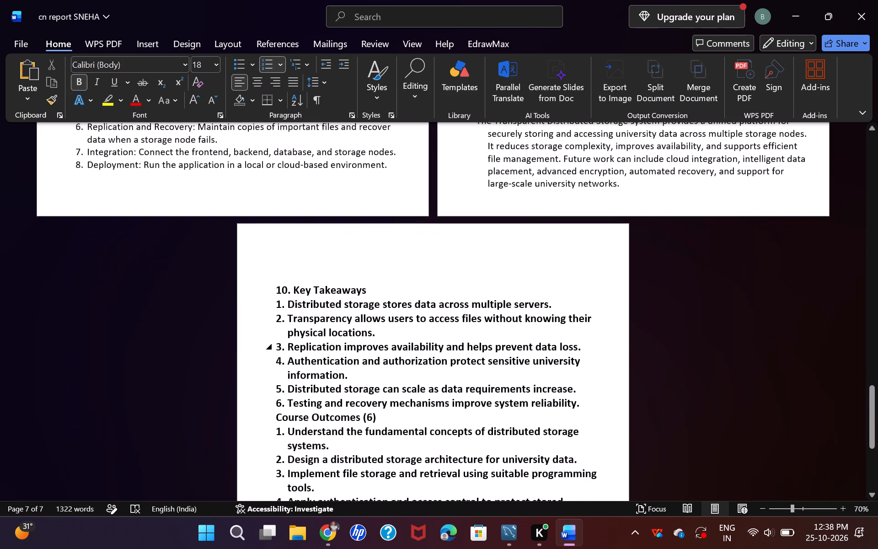
scroll(374, 302, "down", 2)
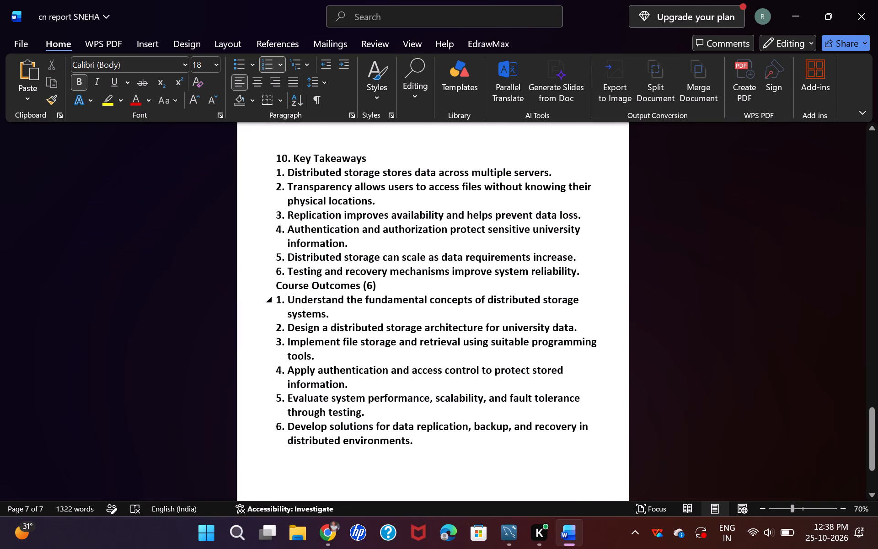
left_click_drag(420, 450, 289, 177)
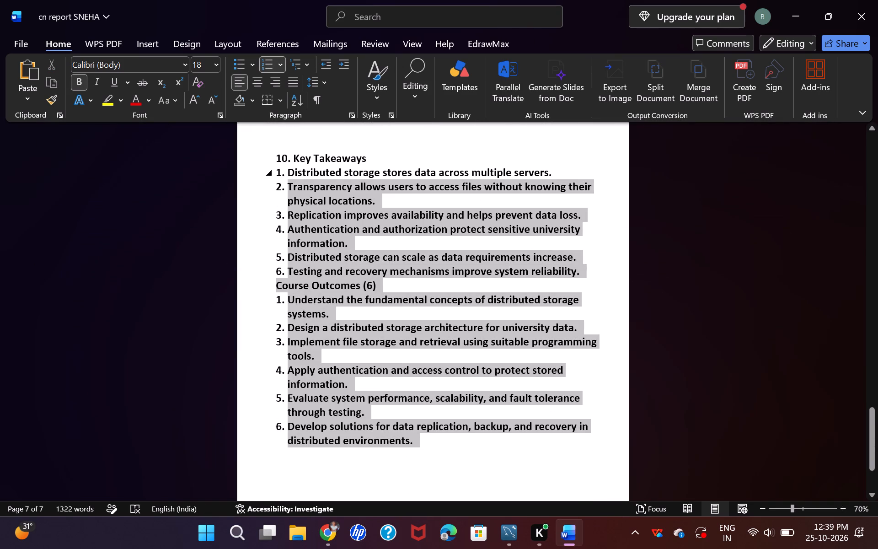
left_click_drag(289, 177, 289, 177)
left_click(295, 151)
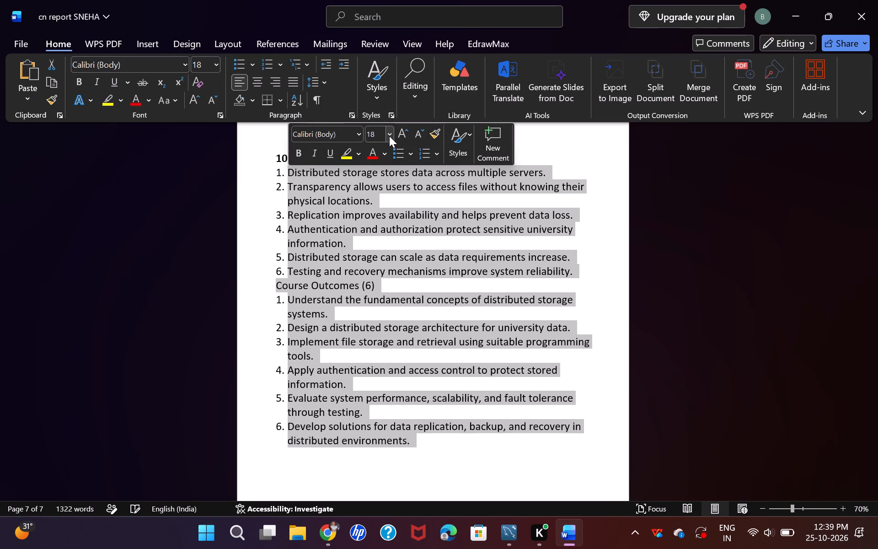
left_click(389, 136)
left_click(373, 253)
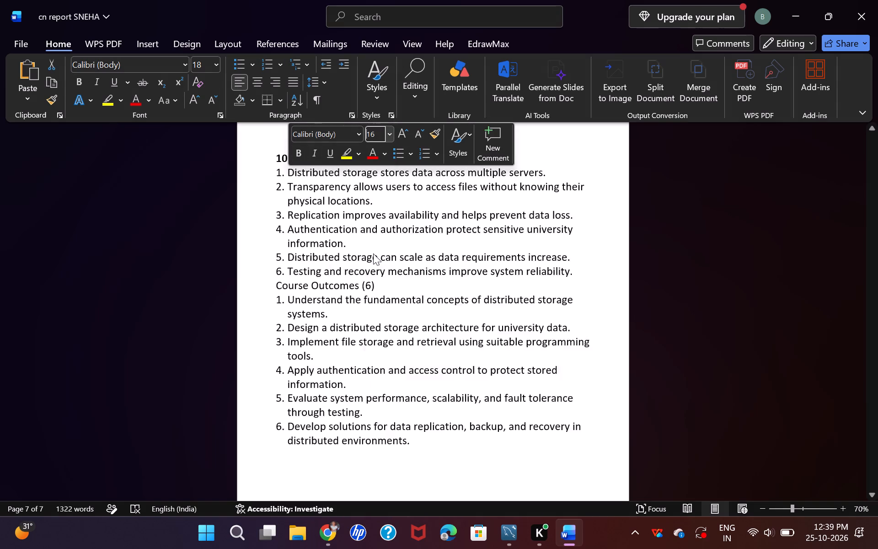
left_click(436, 257)
Review the whole report, from the self-assessment form and contents page through the formatted sections to the course outcomes.
scroll(417, 203, "up", 16)
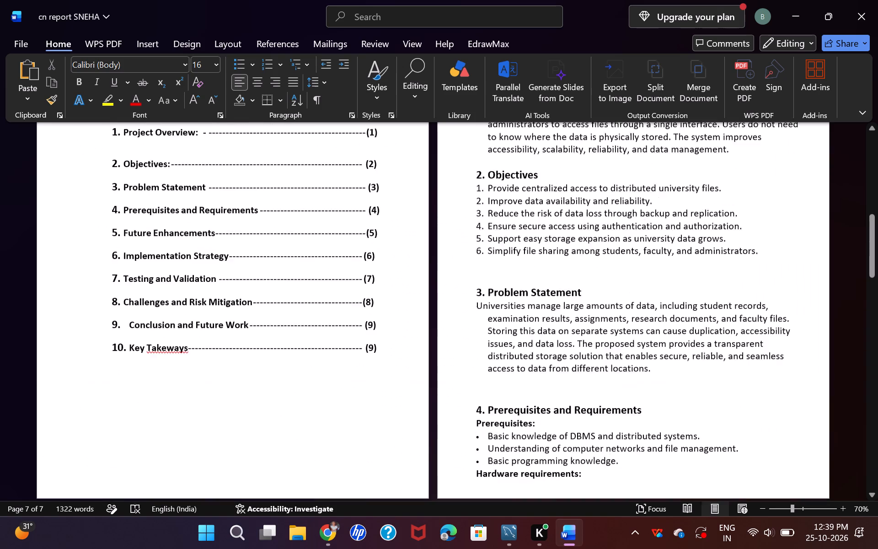
scroll(417, 203, "up", 9)
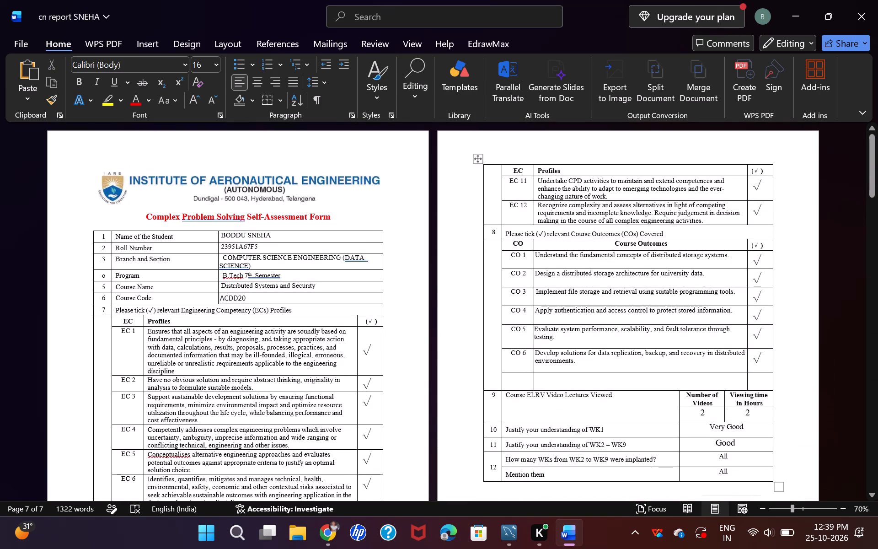
scroll(515, 251, "down", 1)
scroll(502, 342, "down", 9)
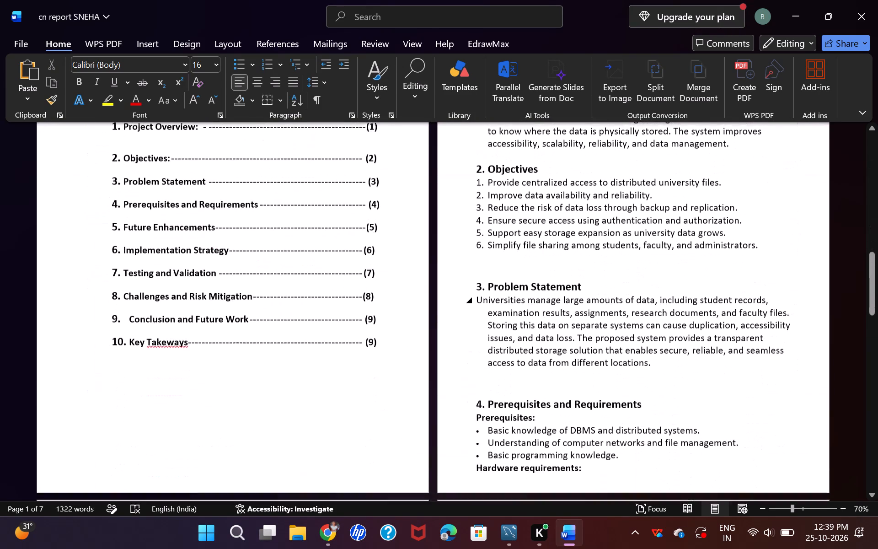
scroll(502, 342, "up", 3)
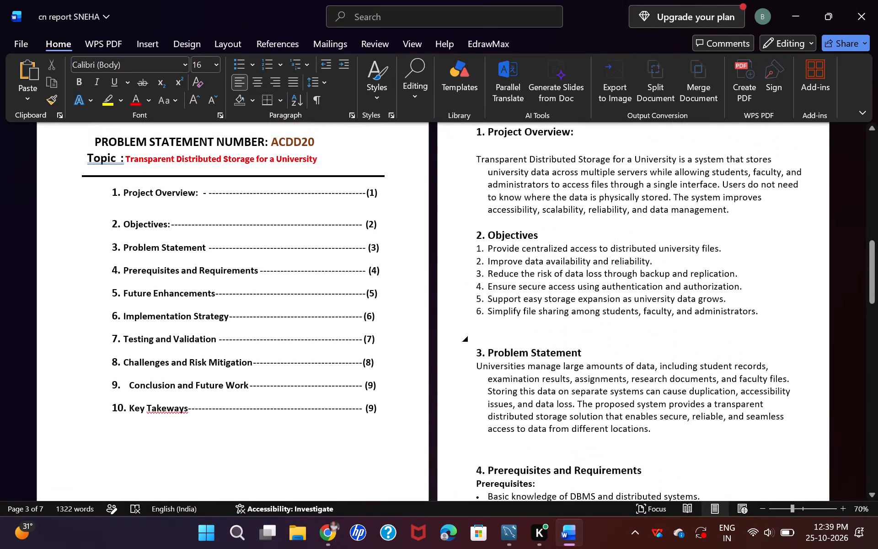
scroll(502, 342, "down", 2)
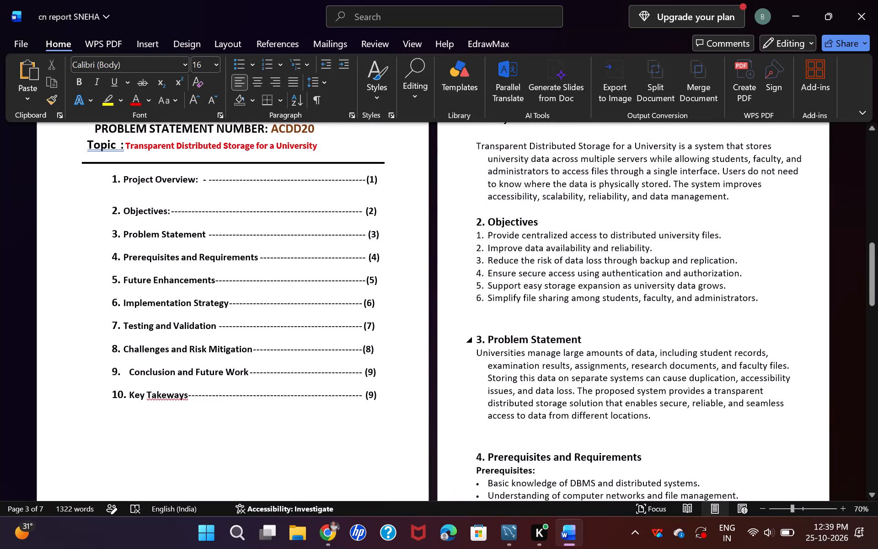
scroll(502, 342, "down", 20)
scroll(502, 342, "down", 7)
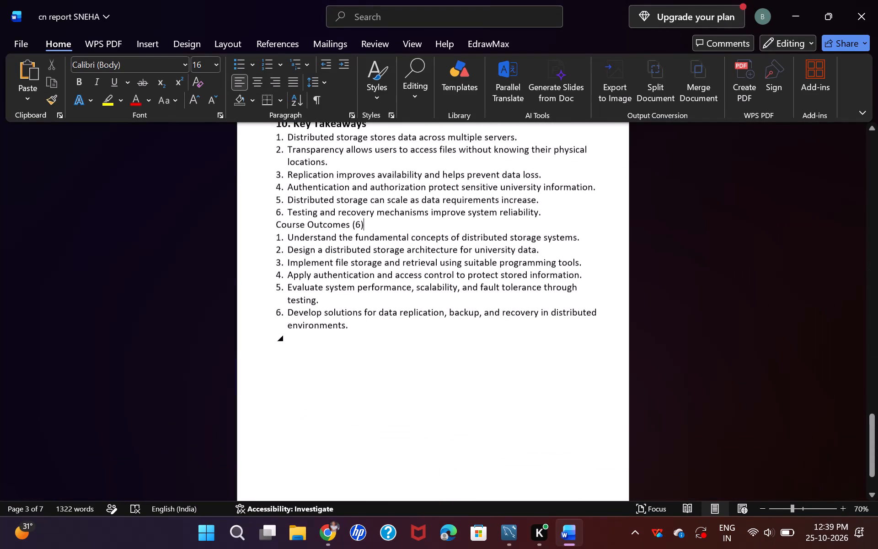
scroll(502, 342, "up", 1)
scroll(502, 342, "up", 20)
scroll(502, 342, "up", 20)
scroll(502, 342, "up", 13)
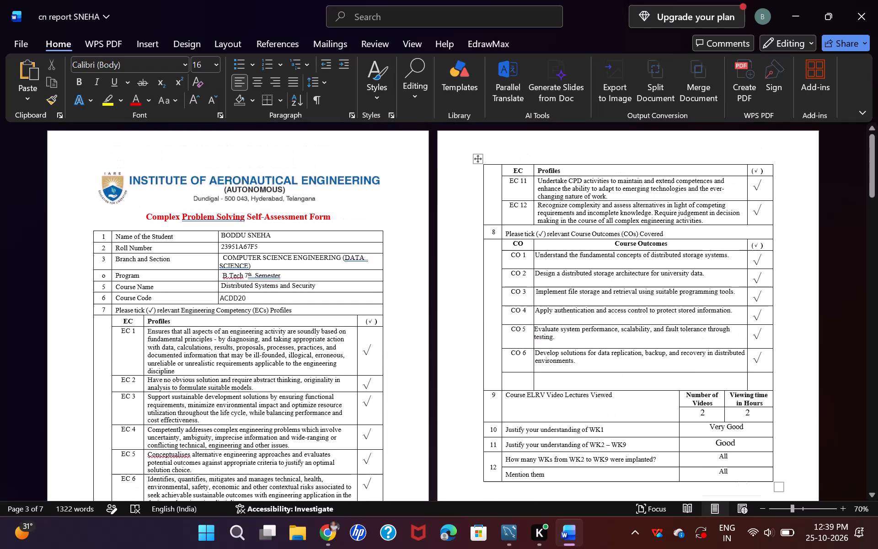
scroll(502, 342, "up", 2)
scroll(502, 342, "down", 4)
scroll(502, 342, "up", 2)
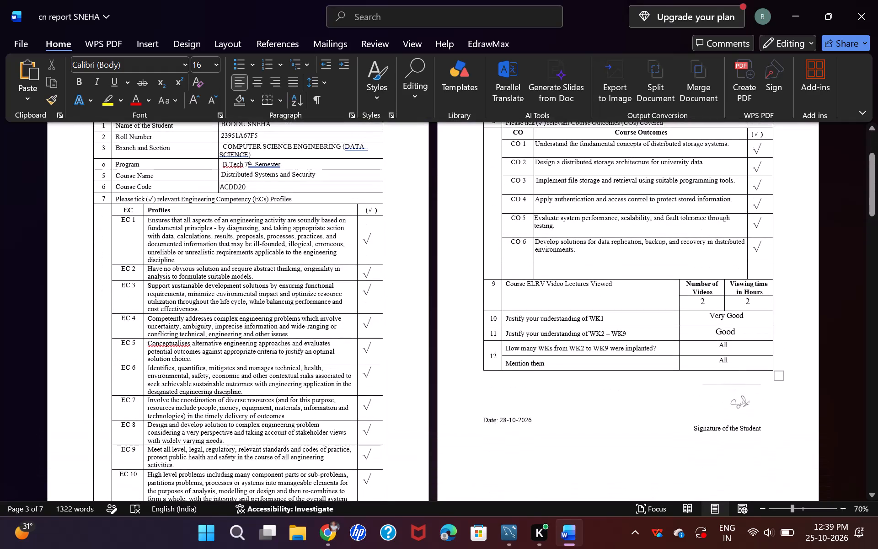
scroll(467, 321, "up", 1)
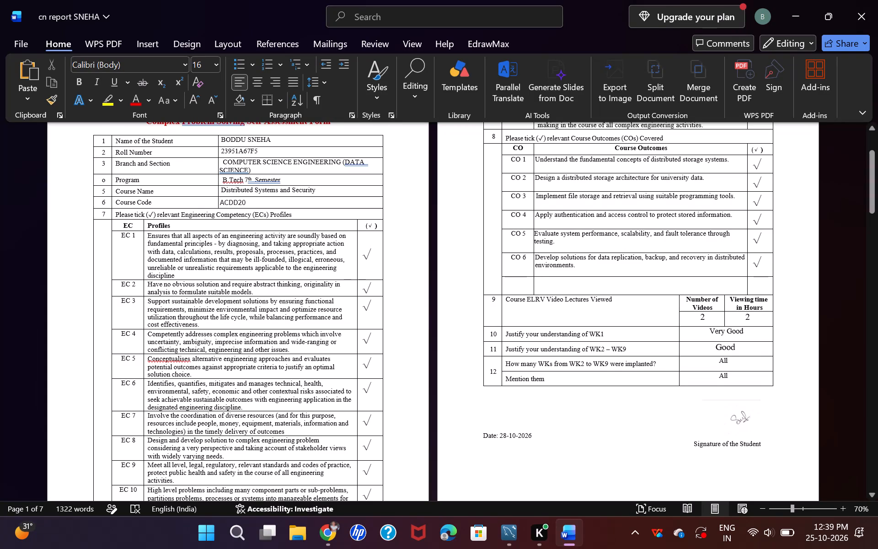
In the Branch and Section cell, reduce the indent before COMPUTER SCIENCE ENGINEERING to one space and insert two spaces before SCIENCE on the second line.
scroll(391, 241, "down", 1, "ctrl")
scroll(621, 200, "up", 3)
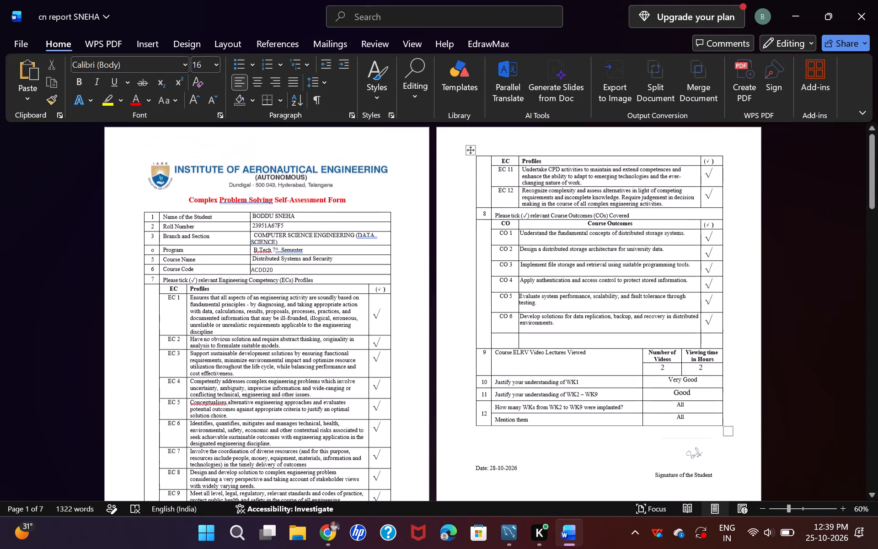
scroll(601, 265, "up", 5, "ctrl")
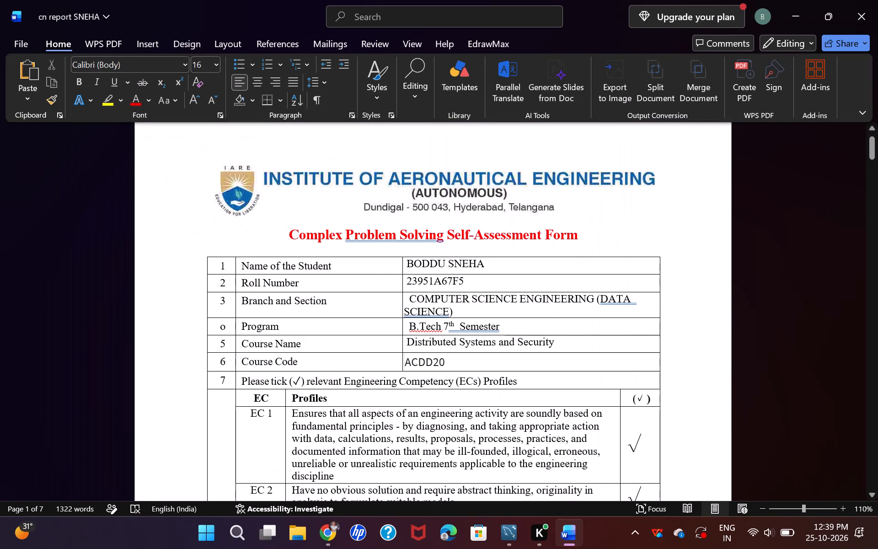
scroll(511, 326, "up", 1, "ctrl")
left_click(511, 326)
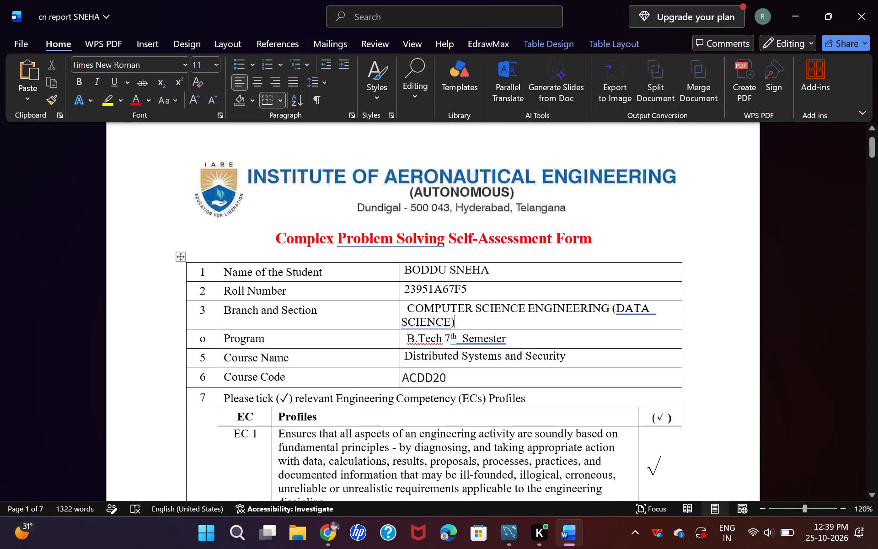
left_click(406, 307)
key("BackSpace")
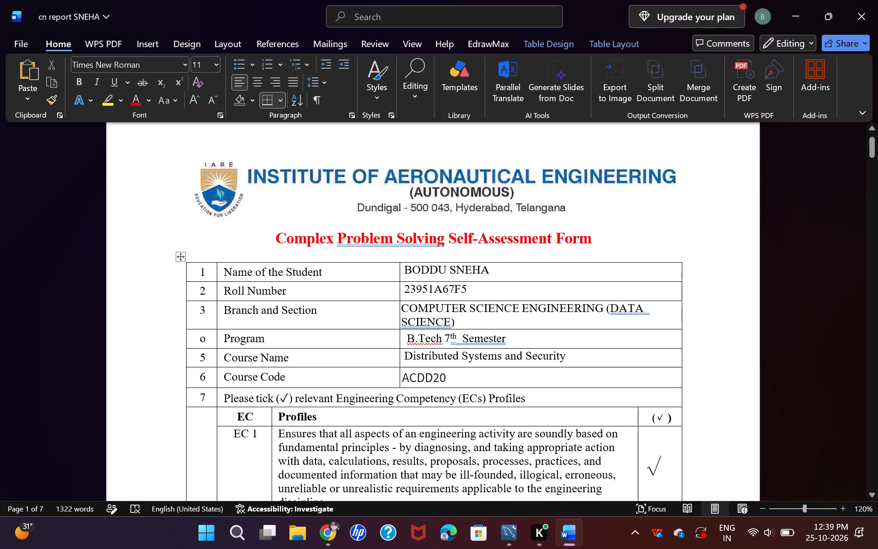
key("space")
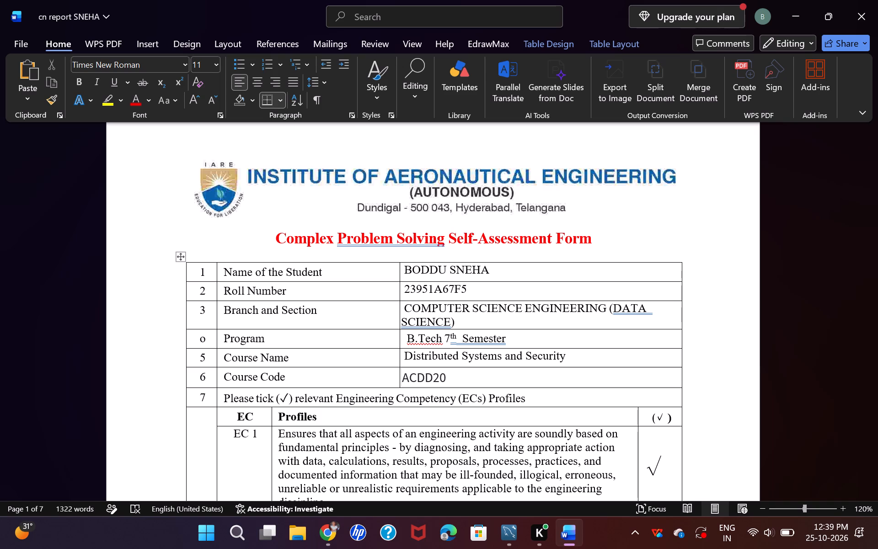
left_click(402, 324)
key("space")
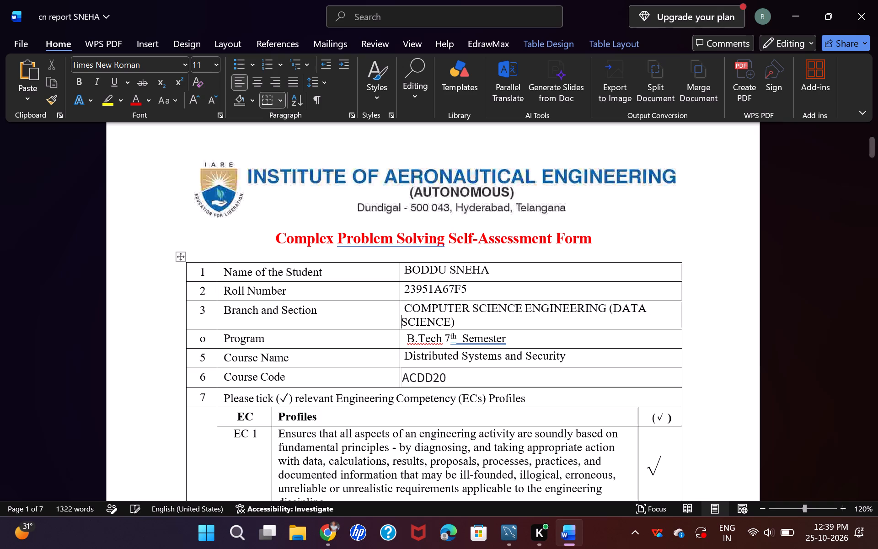
key("space")
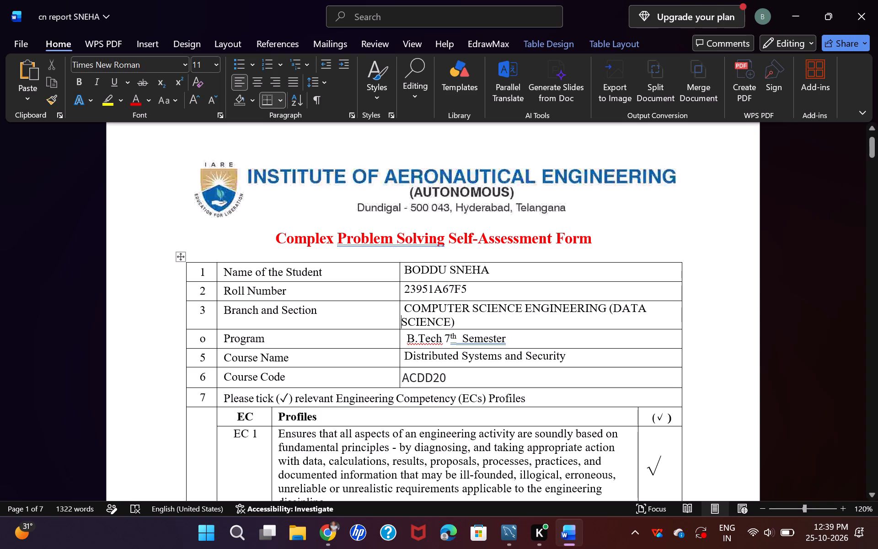
Review the report once more, from the self-assessment tables and signature through the contents page and numbered sections to the course outcomes.
scroll(569, 291, "down", 2)
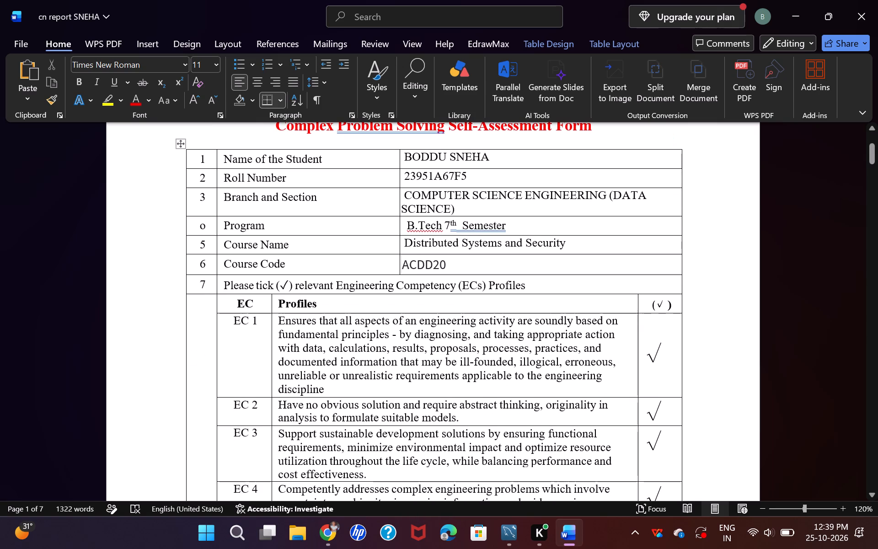
scroll(526, 307, "down", 8)
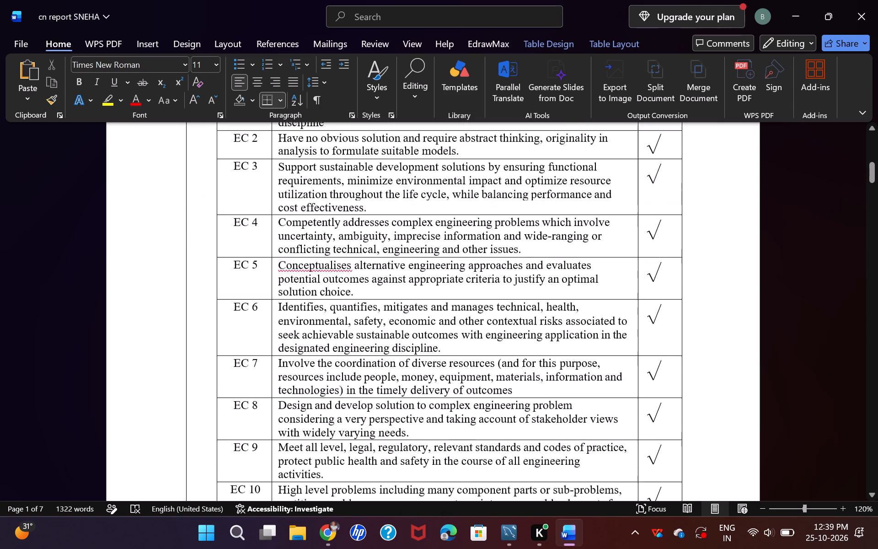
scroll(526, 307, "down", 5)
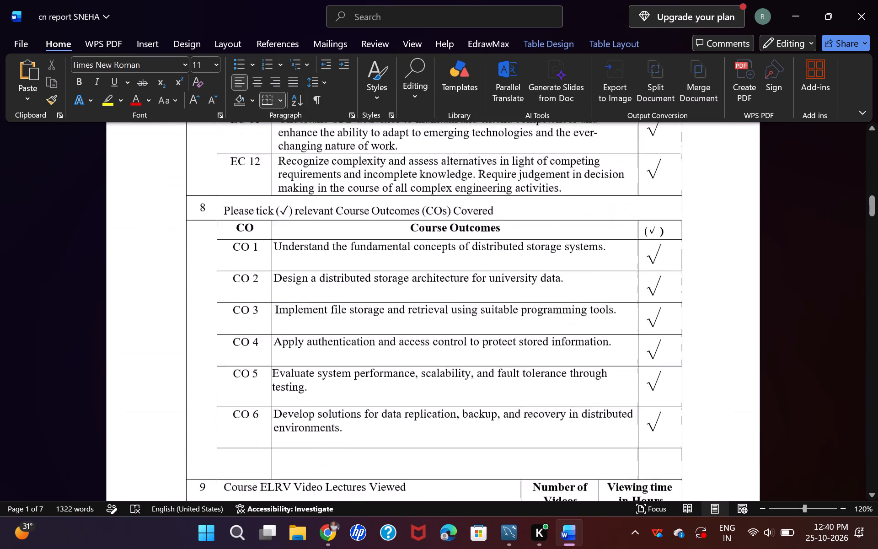
scroll(526, 307, "down", 6)
scroll(526, 307, "up", 1)
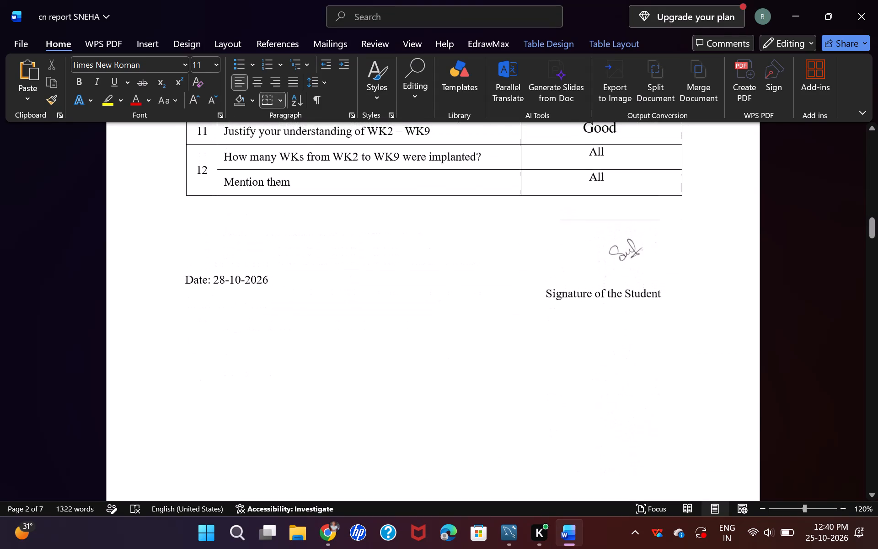
scroll(526, 307, "up", 1)
scroll(526, 307, "down", 6)
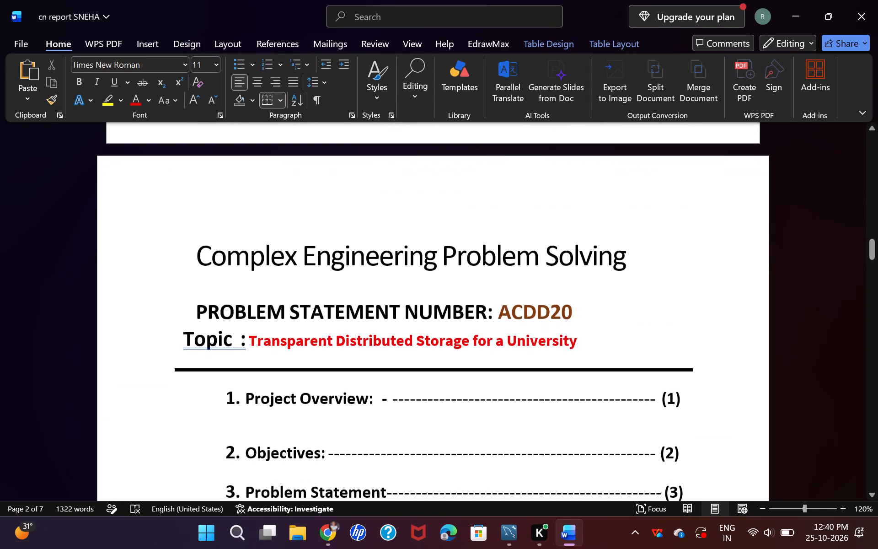
scroll(526, 307, "down", 2)
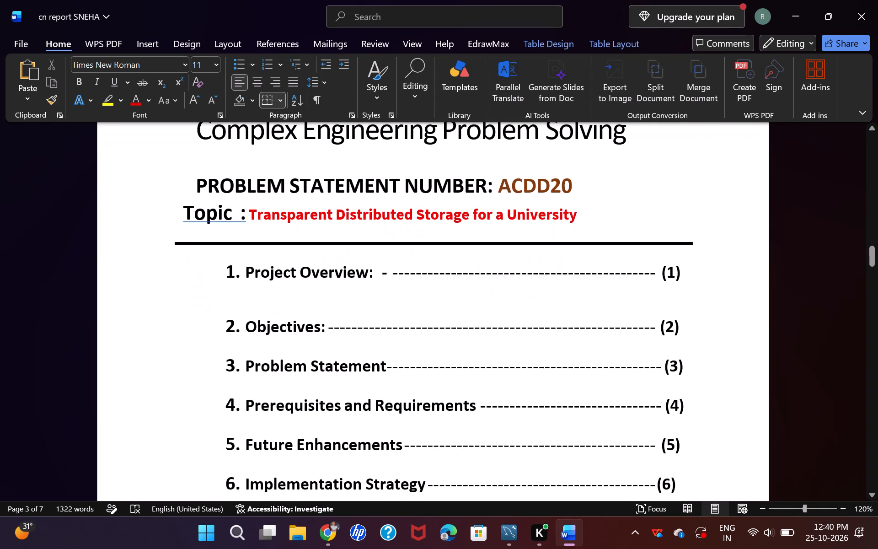
scroll(526, 307, "down", 12)
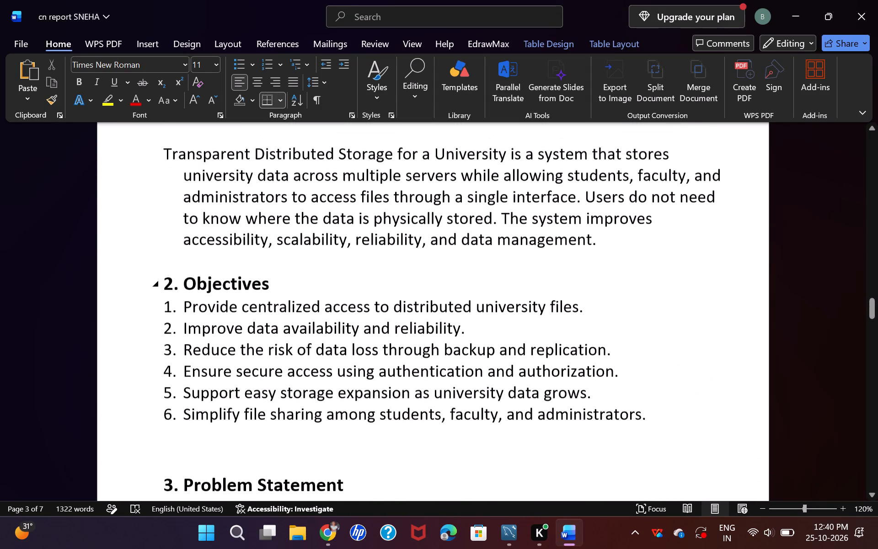
scroll(526, 307, "down", 4)
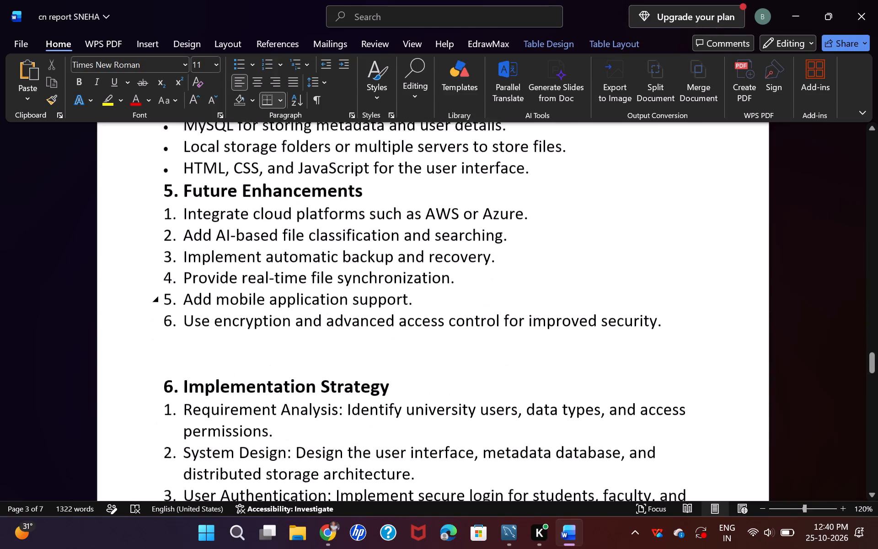
scroll(526, 307, "down", 18)
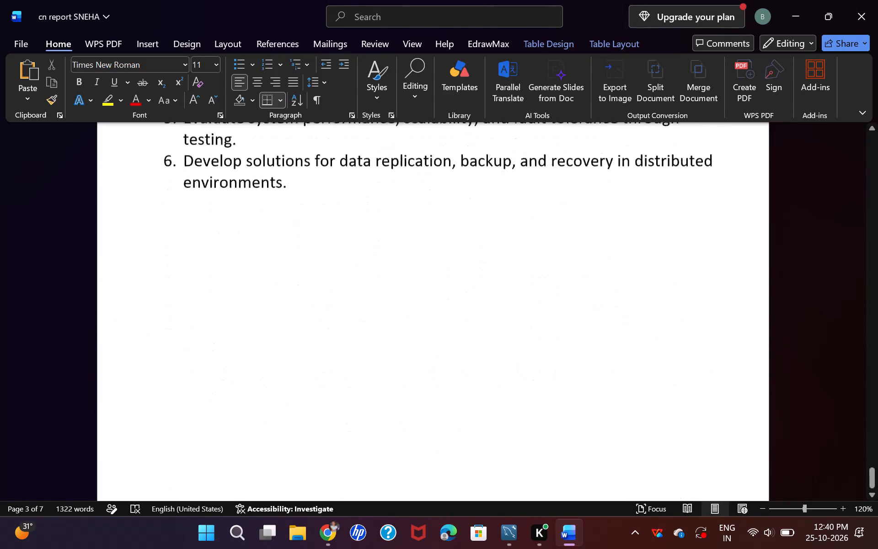
scroll(397, 222, "up", 6)
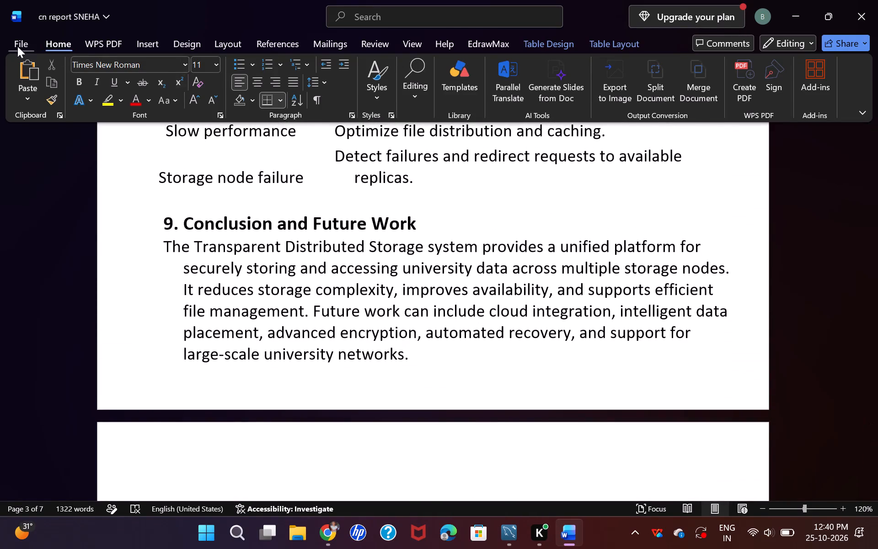
Save a copy of the report to the Desktop as a Word document named DSS AAT- II.
left_click(17, 46)
left_click(50, 322)
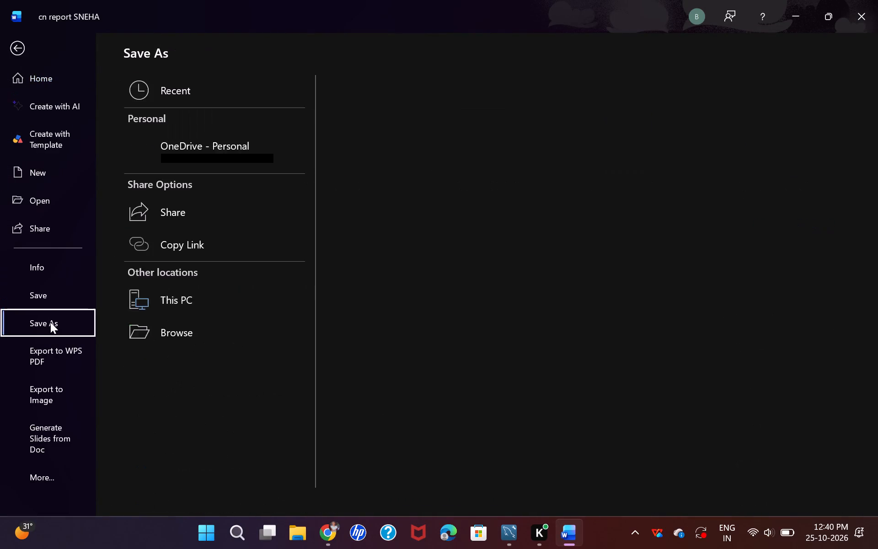
left_click(412, 156)
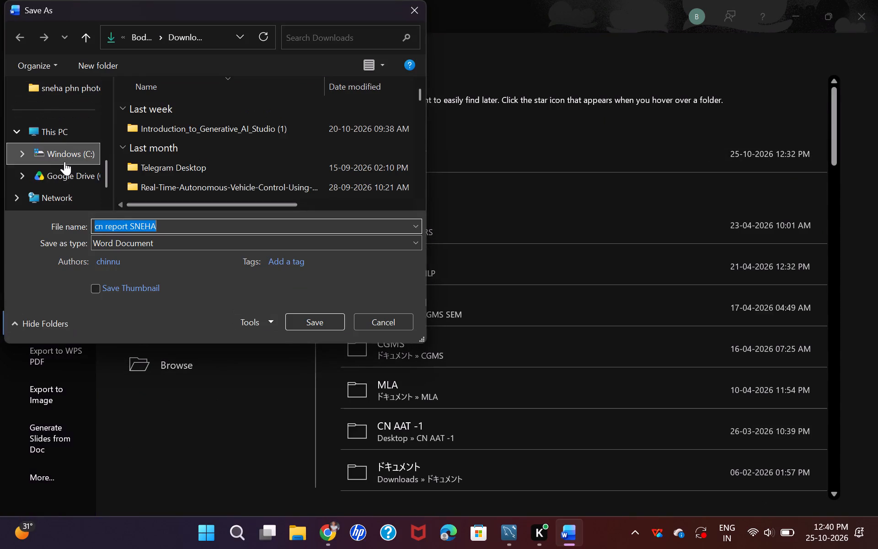
scroll(64, 138, "up", 4)
left_click(59, 182)
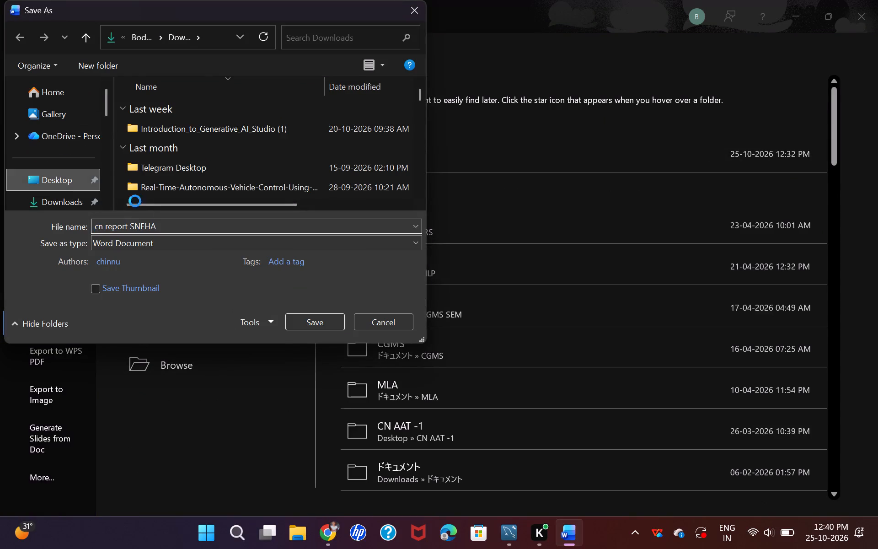
left_click(160, 224)
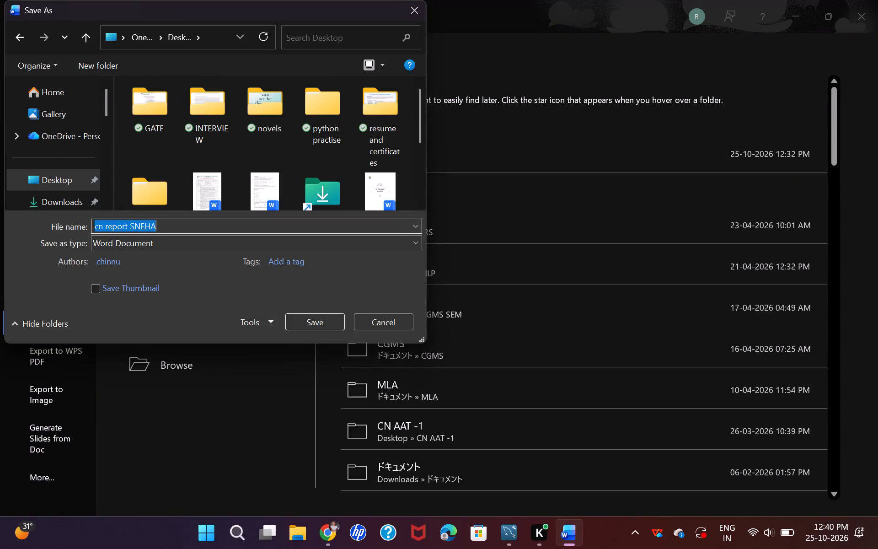
type("DSS")
key("space")
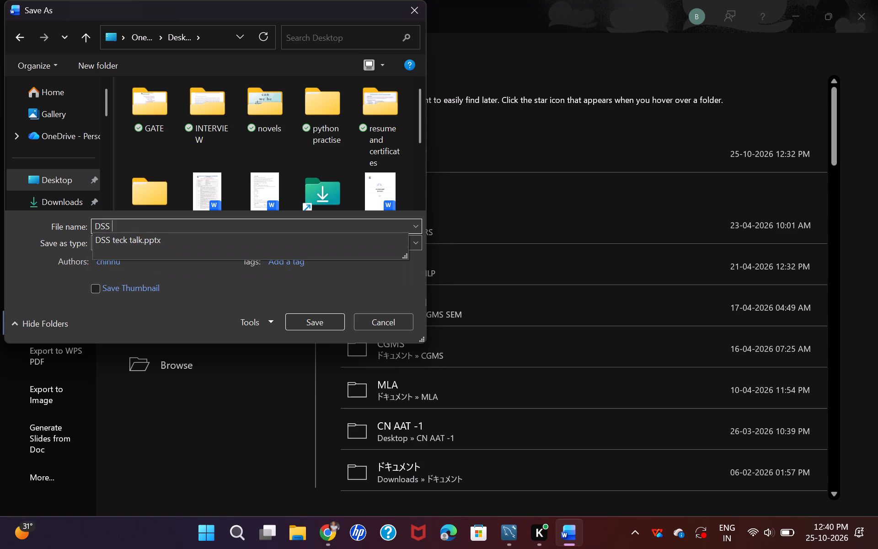
type("AAT")
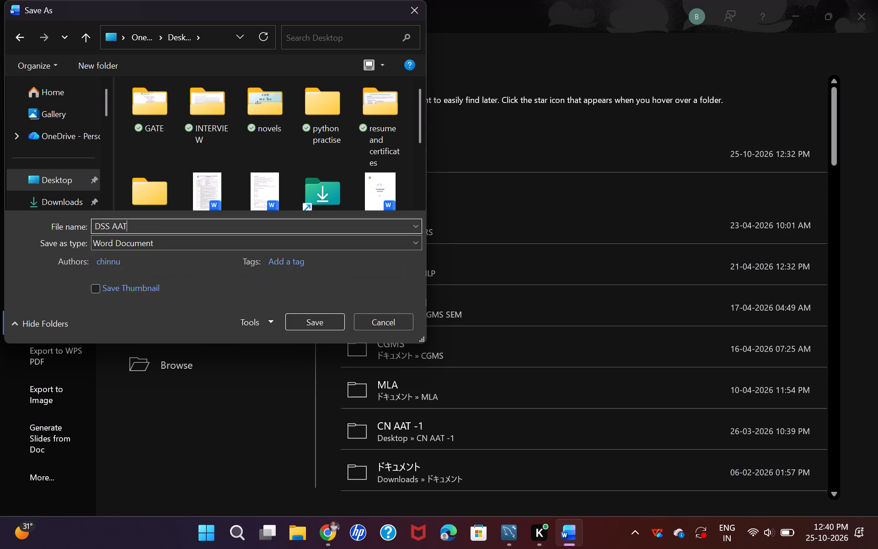
key("minus")
key("space")
type("II")
key("space")
left_click(319, 320)
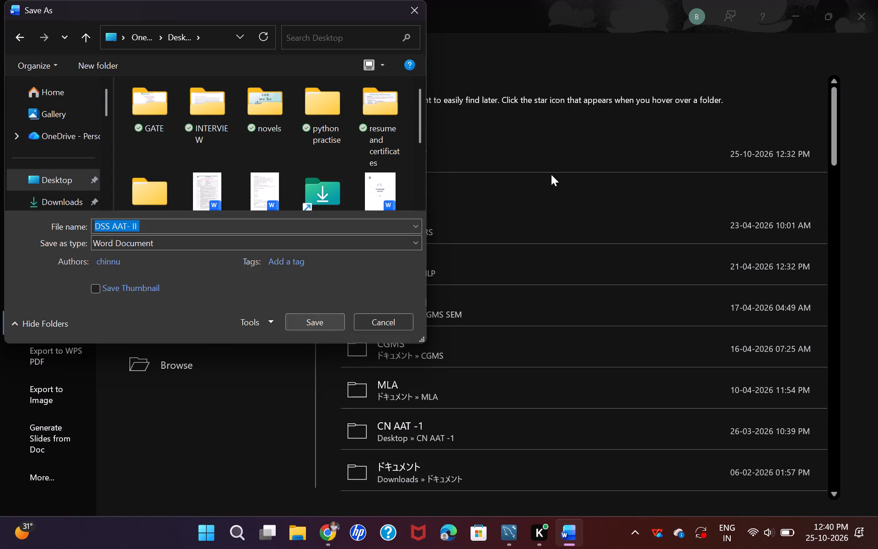
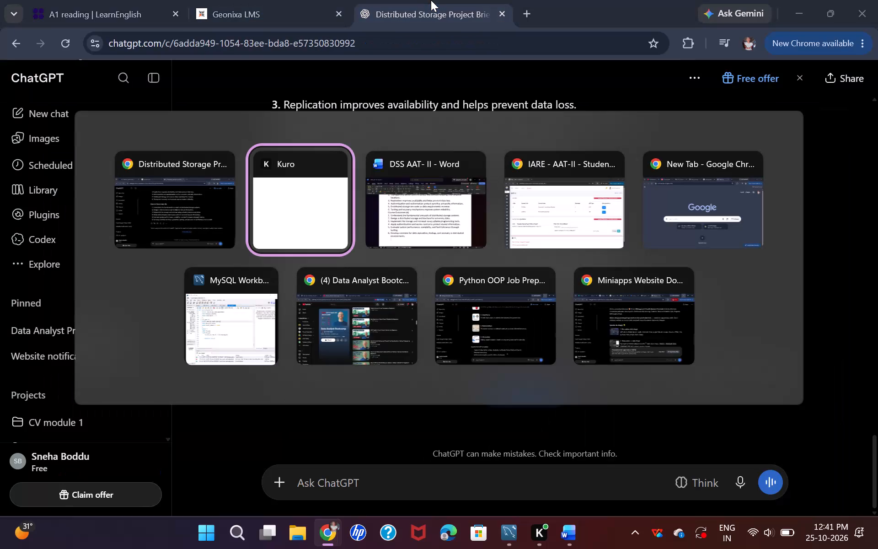
Switch to the AAT-II submission page in the browser and get the question for ACDD20 Distributed Systems and Security.
key("alt+Tab")
key("alt+Tab")
left_click(321, 196)
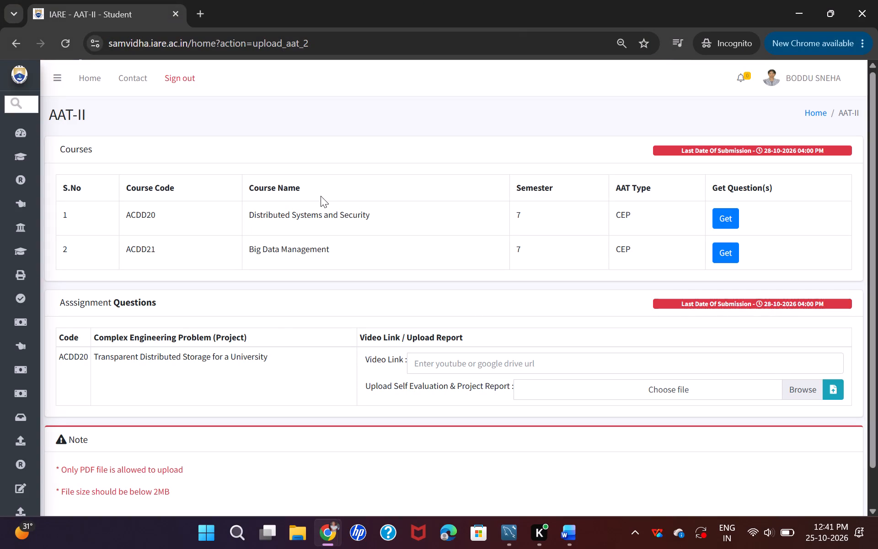
left_click(729, 227)
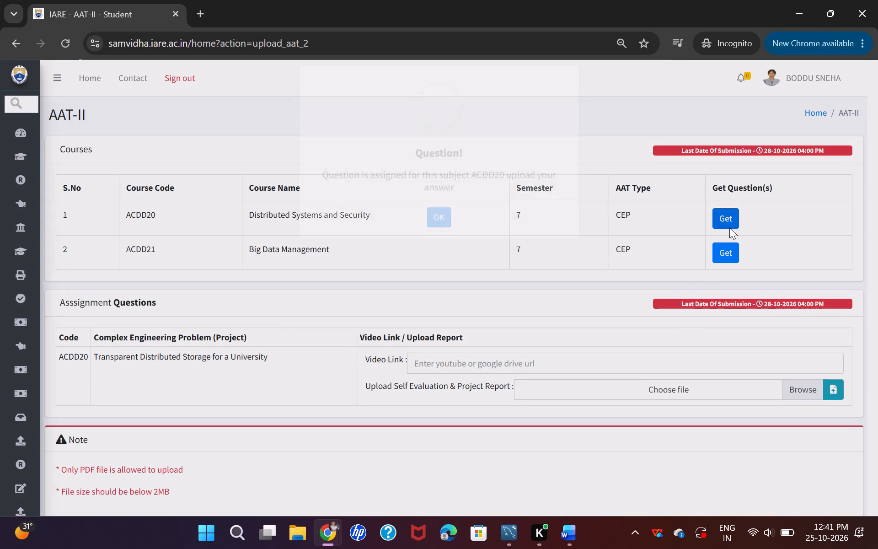
left_click(601, 274)
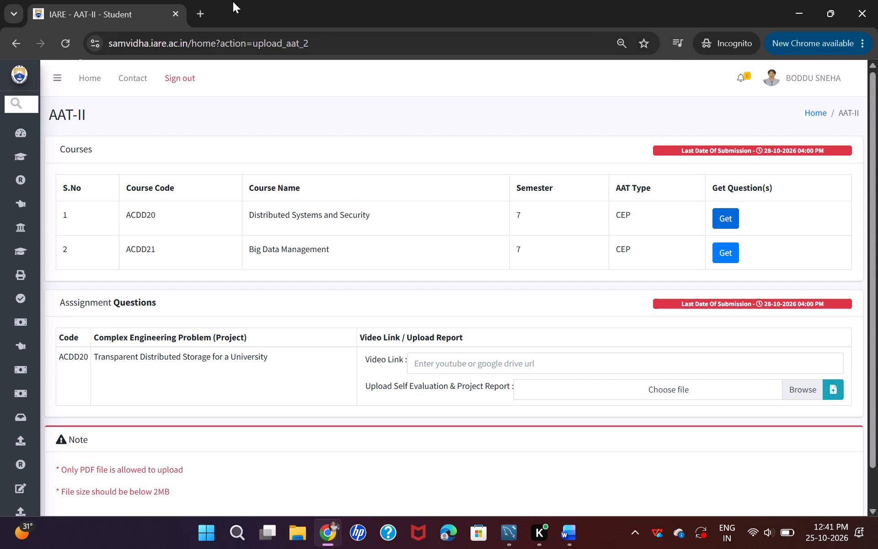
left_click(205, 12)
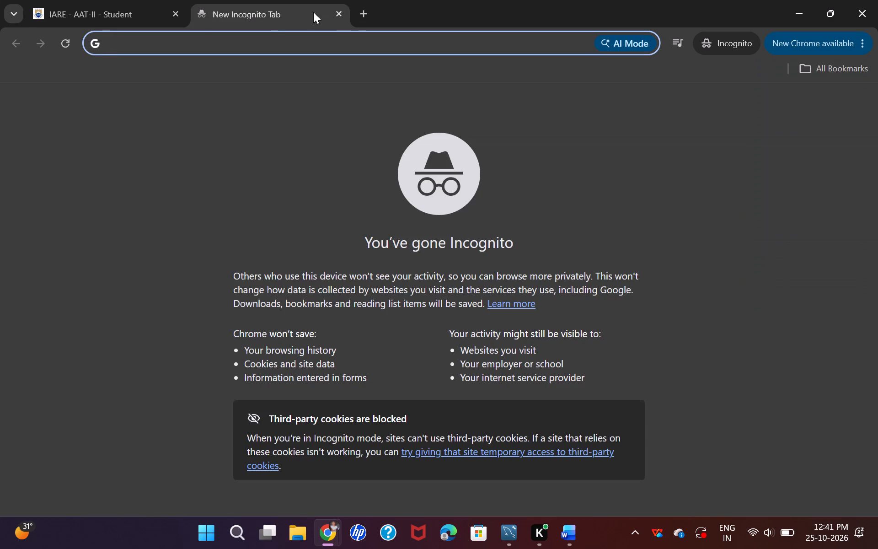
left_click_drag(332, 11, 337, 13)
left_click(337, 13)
Switch to the regular browser window and open Google Drive in a new tab.
key("alt+Tab")
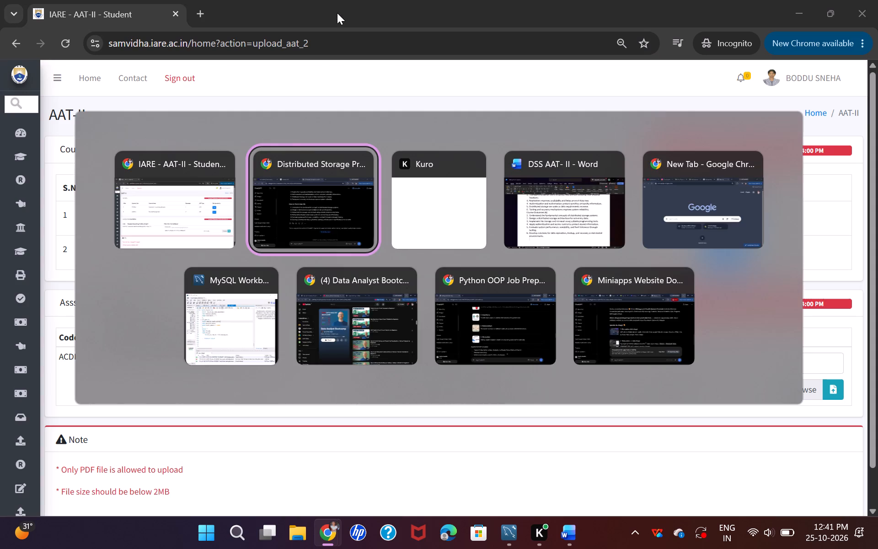
left_click(528, 13)
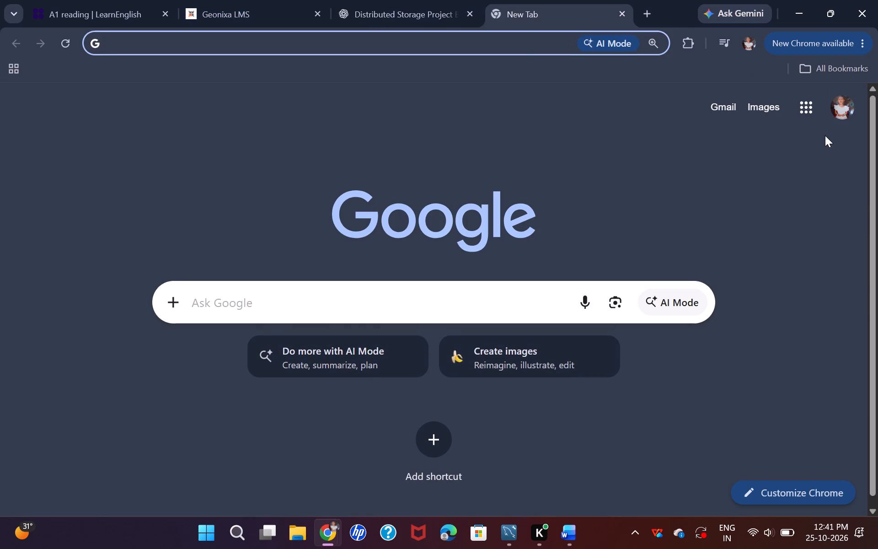
left_click(798, 105)
left_click(728, 212)
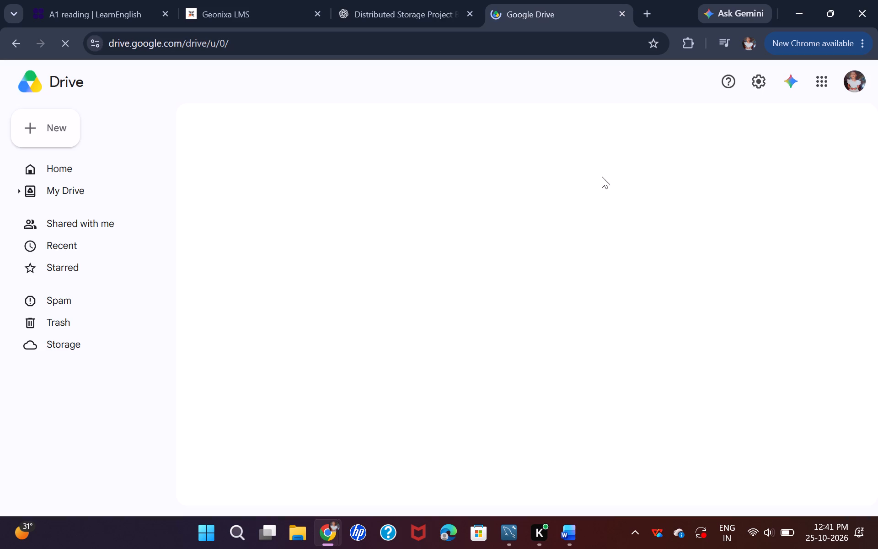
Create a new folder named AAT- II in My Drive.
left_click(59, 134)
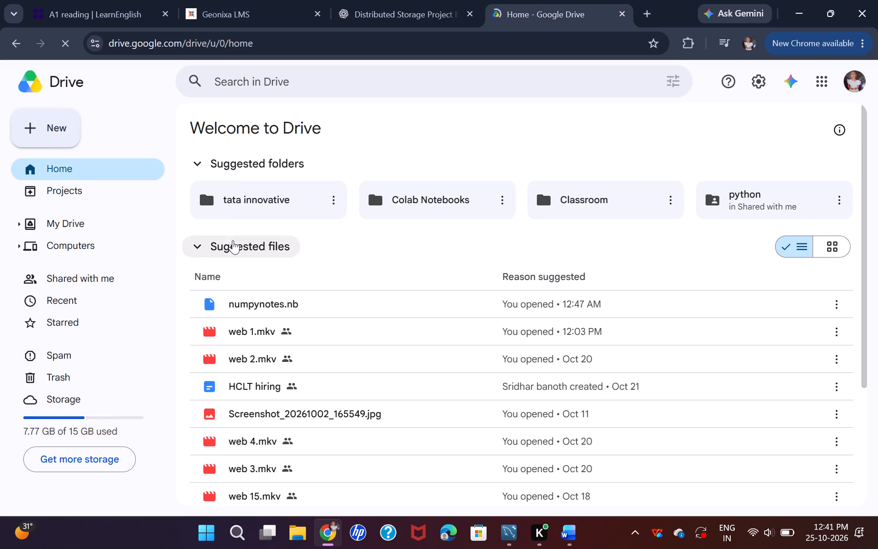
left_click(62, 126)
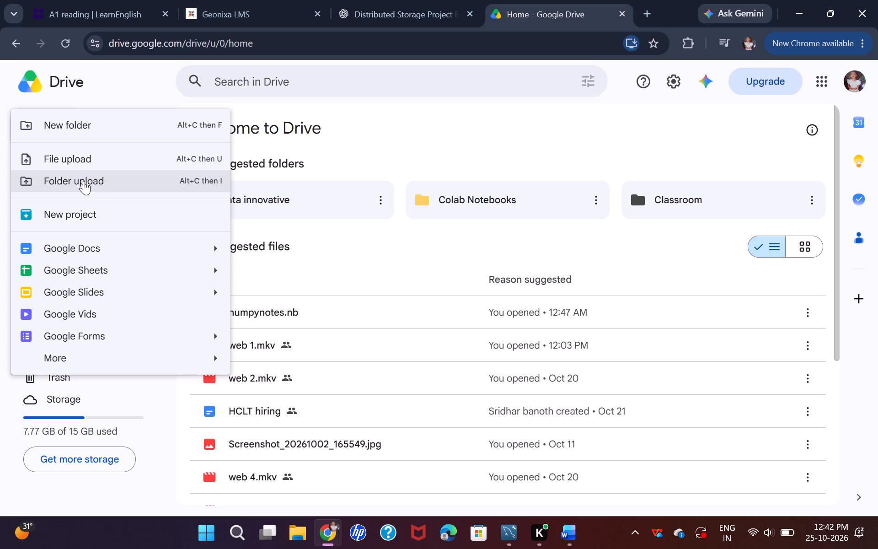
left_click(98, 131)
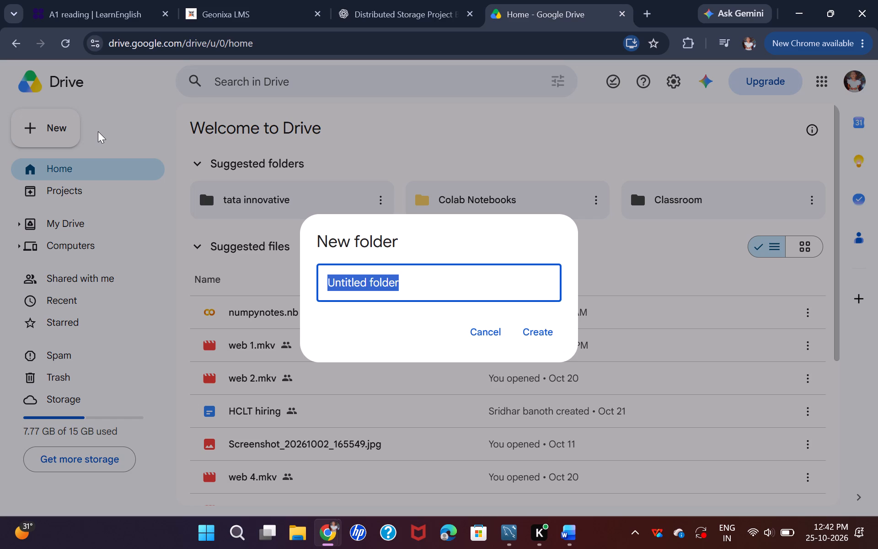
type("AAT")
type("-")
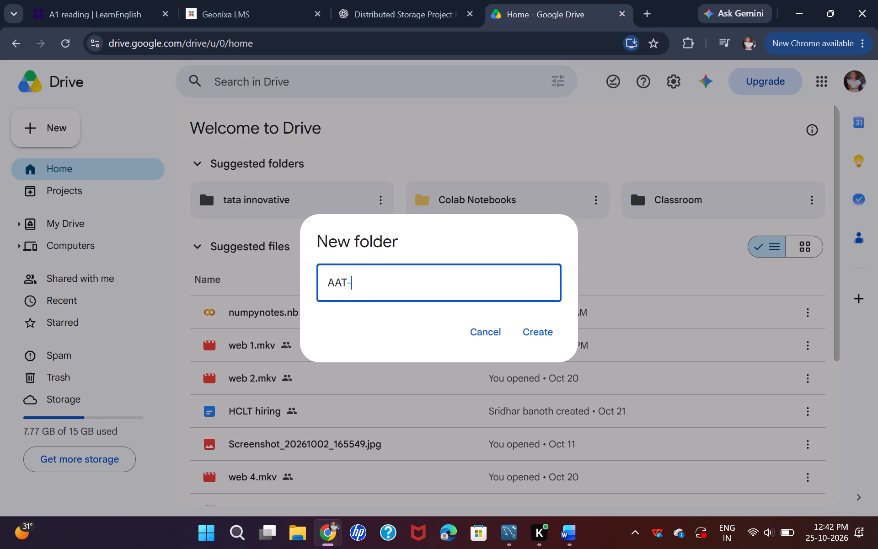
key("space")
type("II")
key("space")
left_click(547, 332)
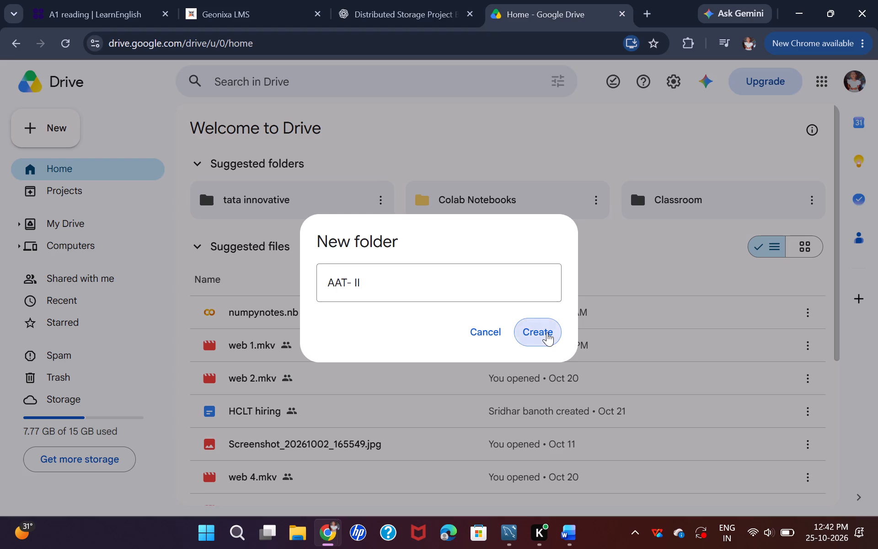
Open the AAT- II folder and create a subfolder named DSS AAT-II in it.
scroll(359, 382, "down", 3)
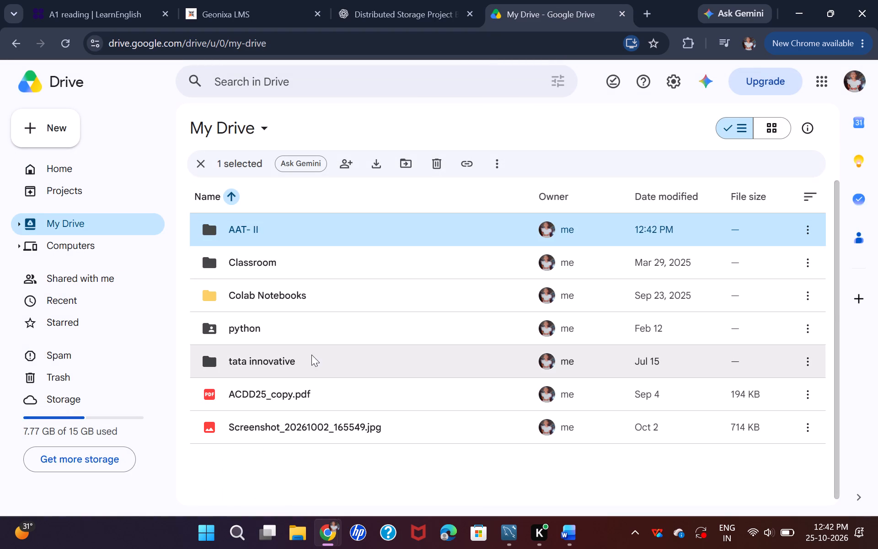
double_click(313, 228)
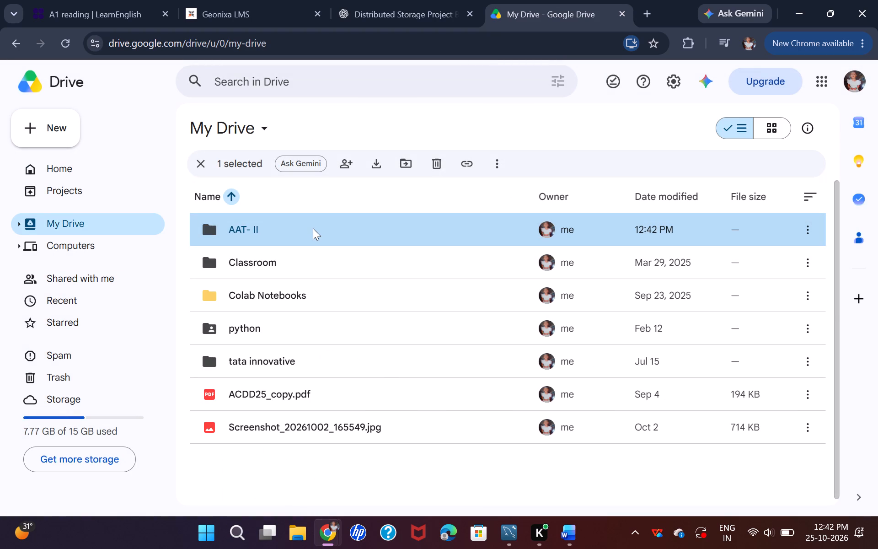
left_click(443, 242)
right_click(443, 242)
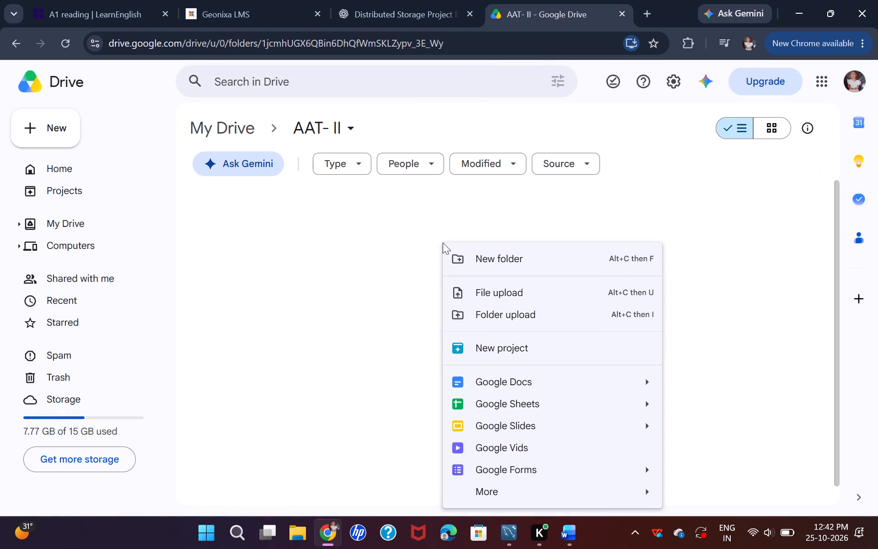
left_click(508, 264)
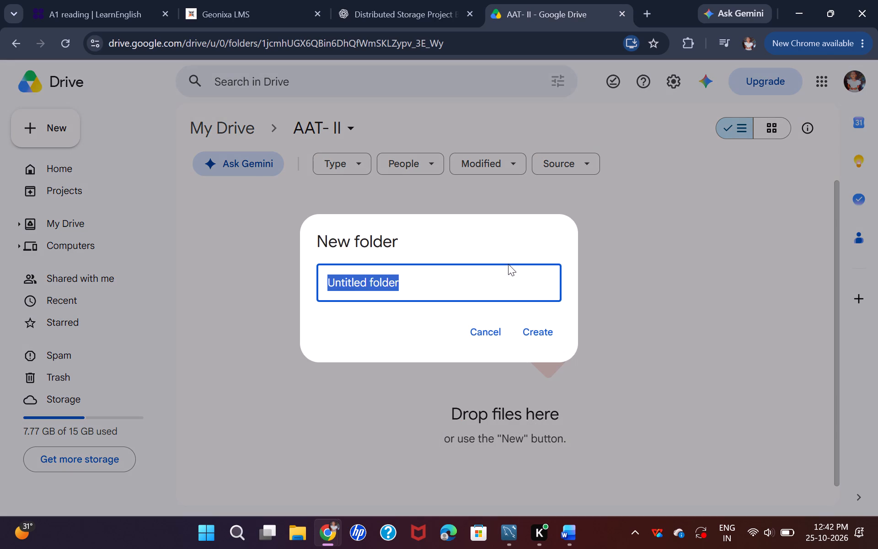
type("DSS AAT-")
type("II")
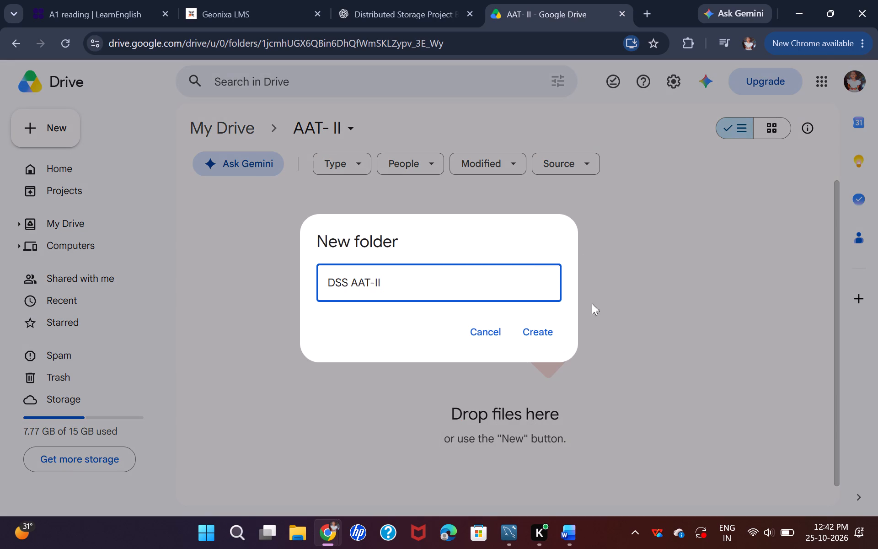
left_click(548, 333)
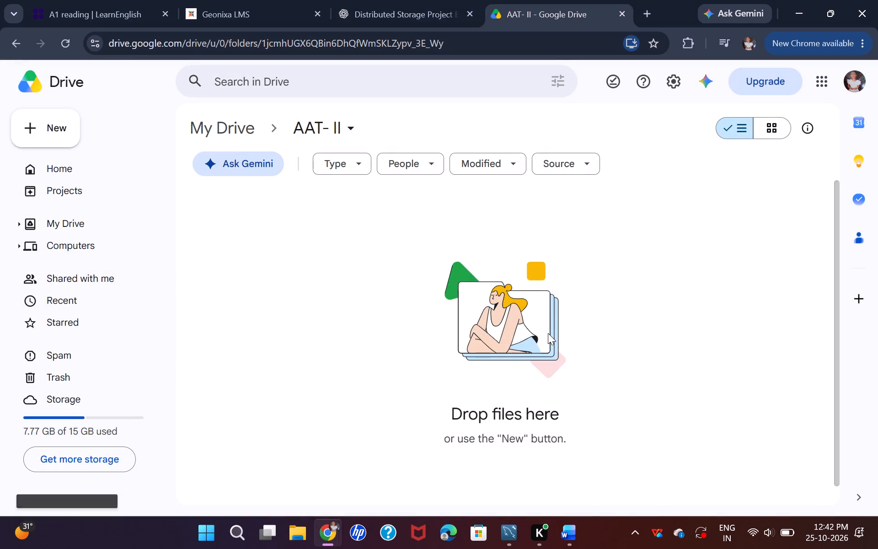
Create a second subfolder named BDM ATT-II inside the AAT- II folder.
left_click(407, 329)
right_click(311, 279)
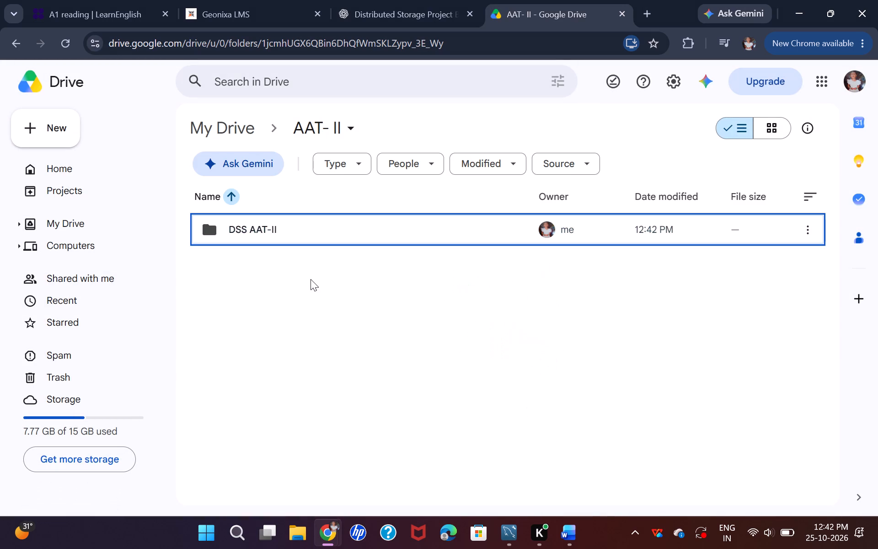
left_click(392, 263)
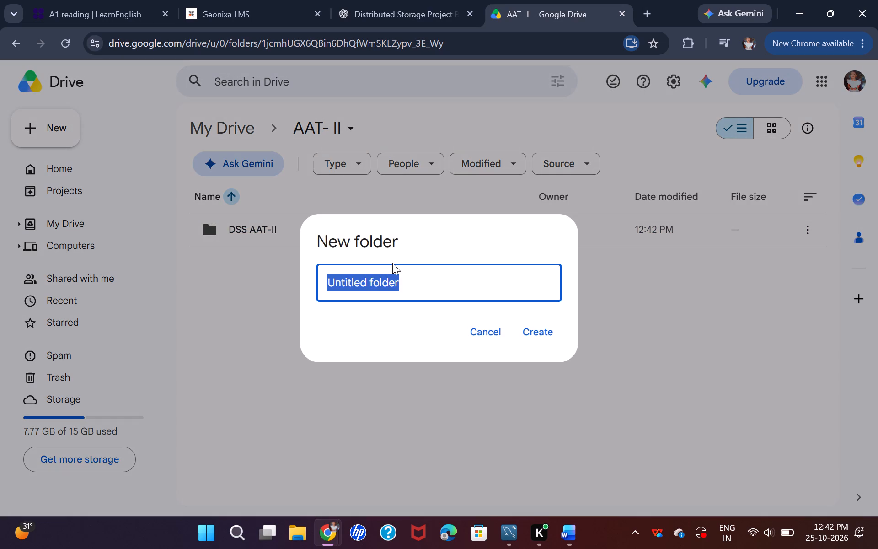
key("shift+d")
key("shift+BackSpace")
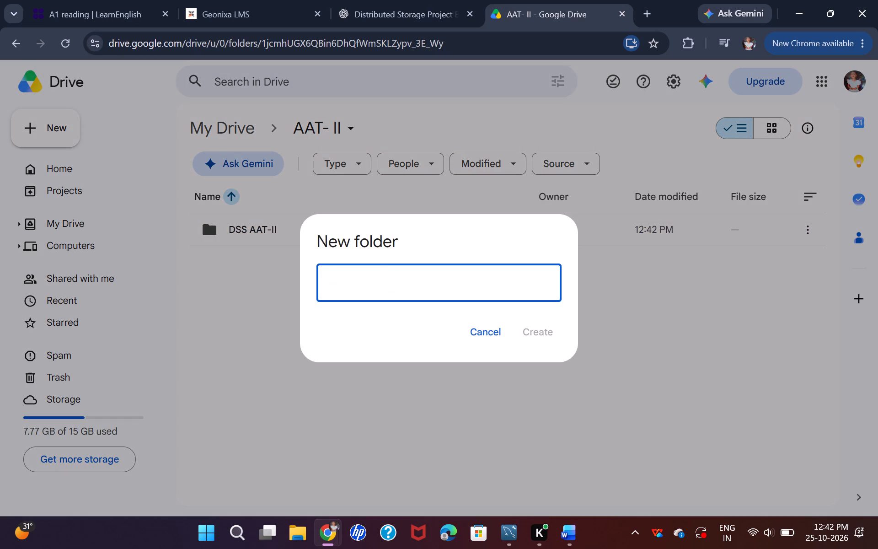
type("BDM")
key("space")
type("ATT")
type("-II")
key("Return")
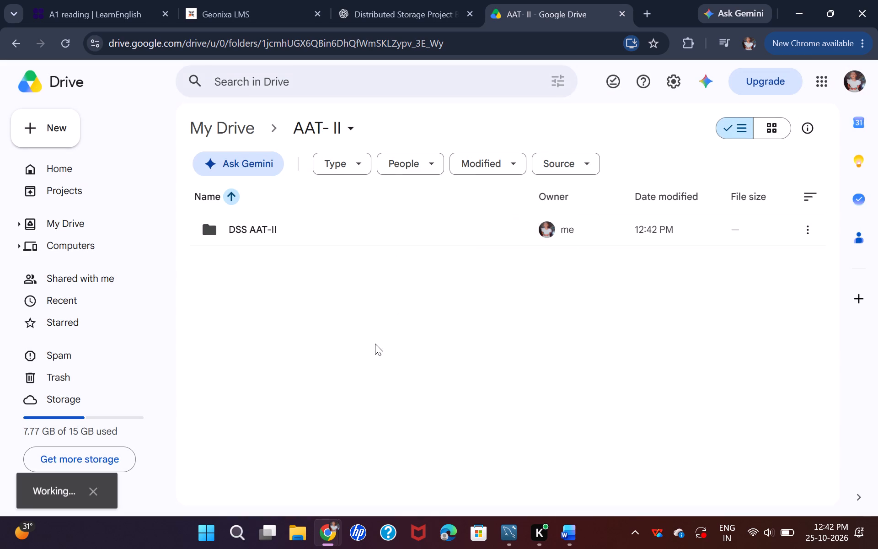
left_click(379, 309)
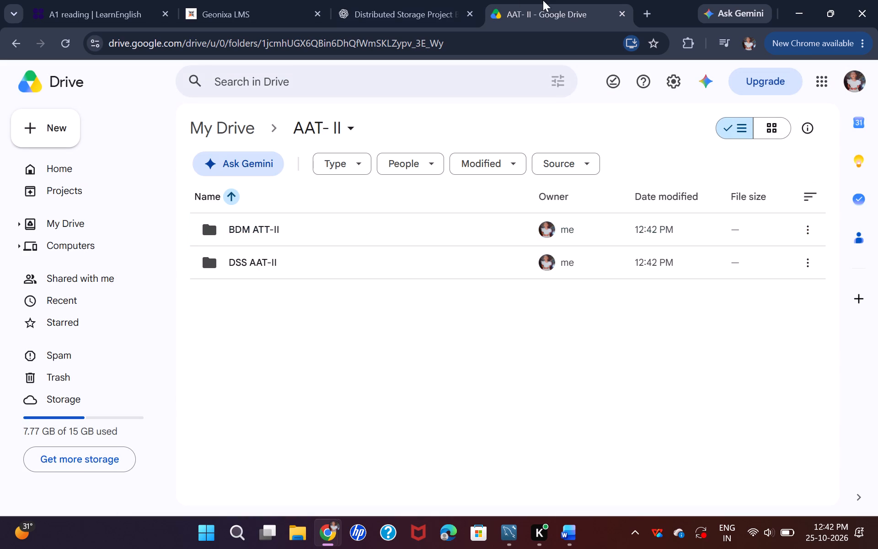
Switch to File Explorer and open the Desktop folder to look at the saved report files.
left_click(543, 0)
left_click(428, 3)
left_click(249, 20)
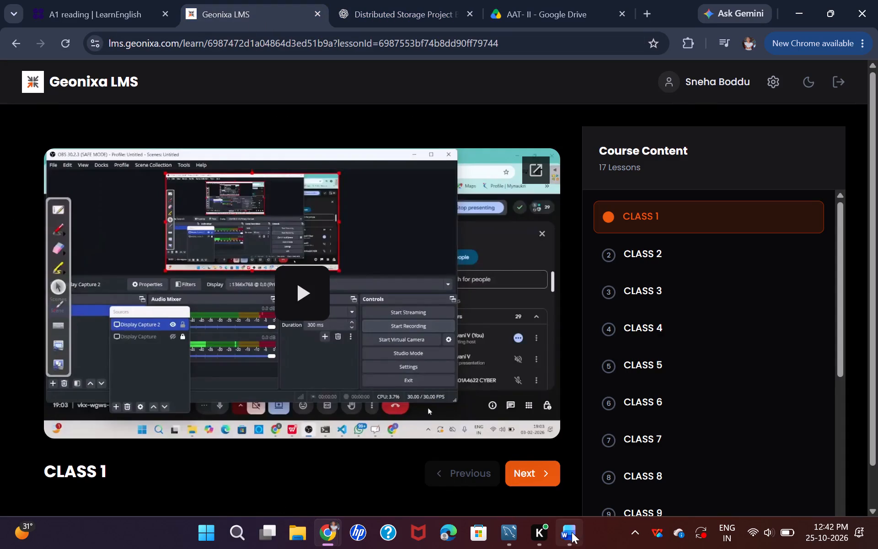
left_click(284, 533)
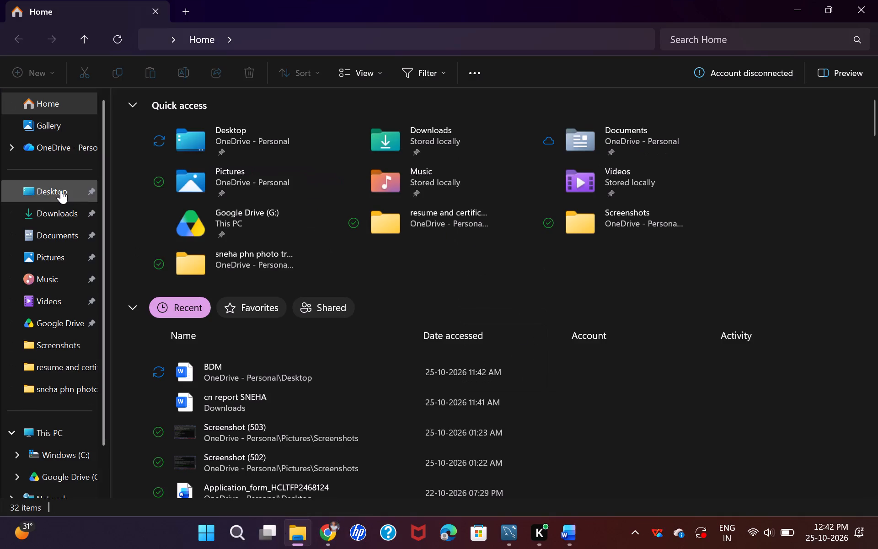
left_click(61, 190)
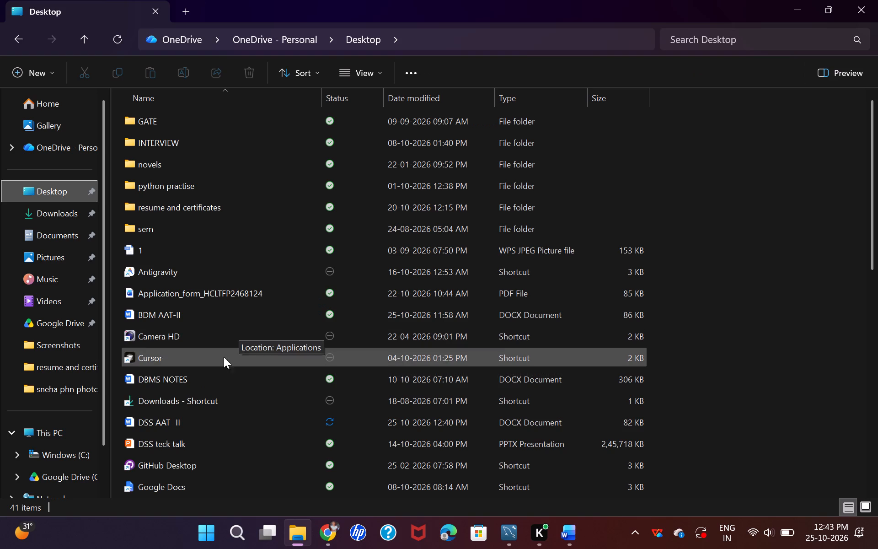
Switch to the DSS AAT- II report in Word and go back to the self-assessment form at its beginning.
left_click(572, 533)
scroll(428, 169, "up", 18)
scroll(428, 169, "up", 20)
Return to the AAT-II submission page in the browser and get the ACDD20 Distributed Systems and Security question again.
key("alt+Tab")
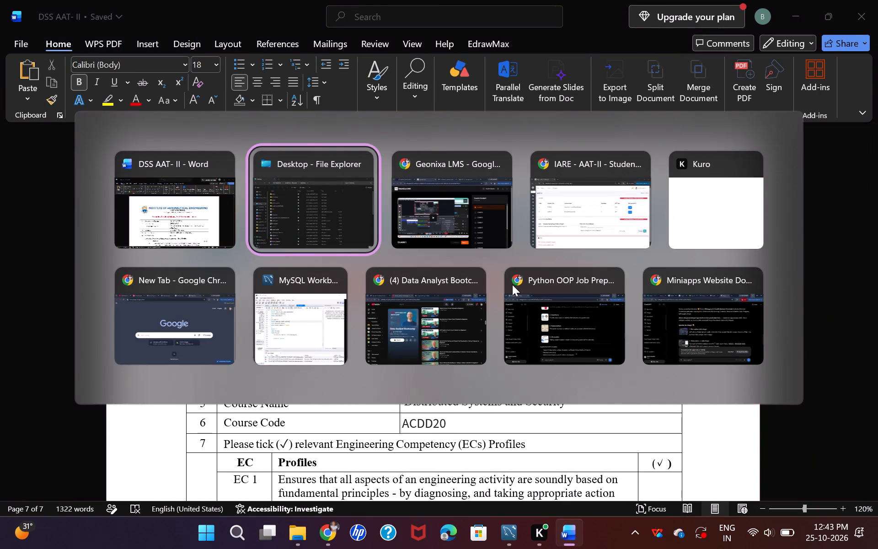
key("alt+Tab")
key("alt+Tab")
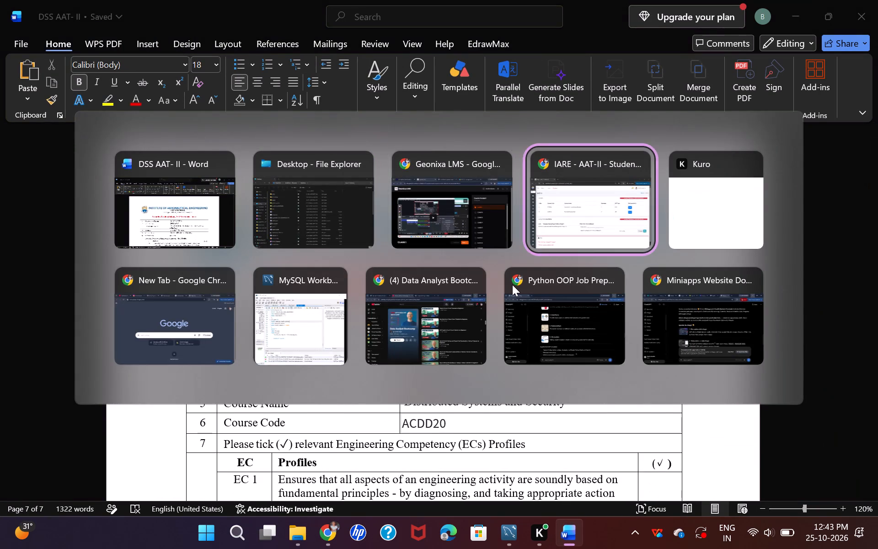
scroll(410, 238, "up", 2)
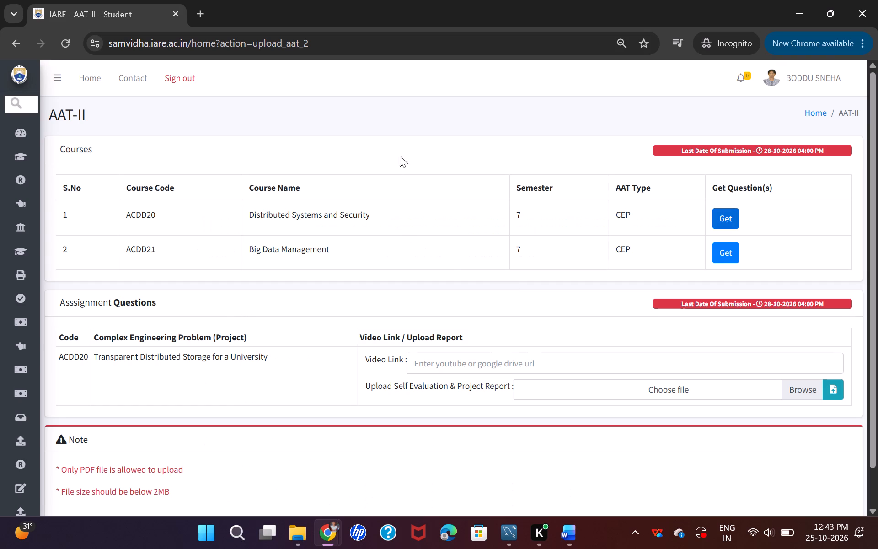
left_click(404, 136)
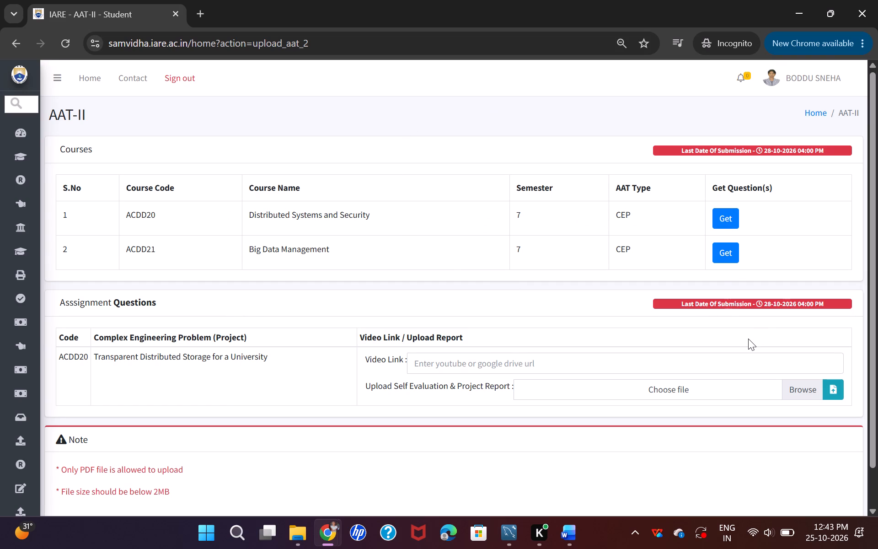
left_click(726, 208)
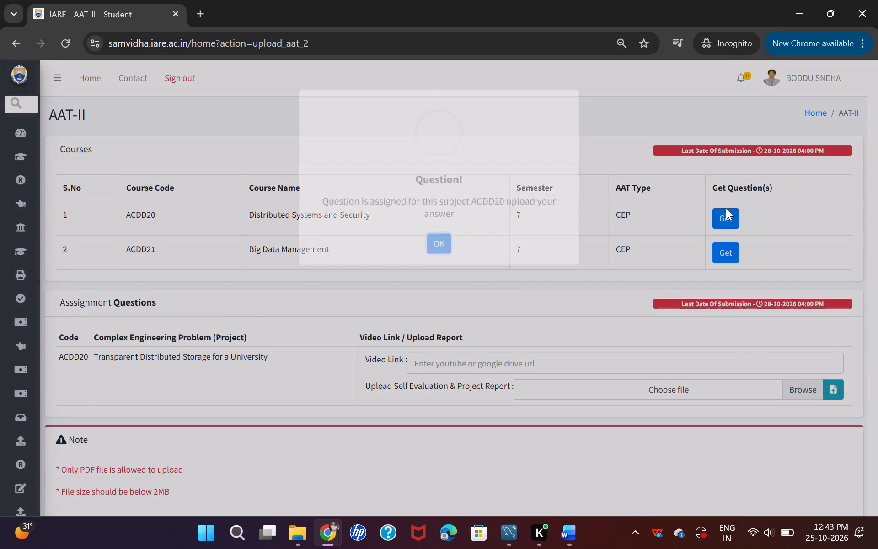
left_click(606, 265)
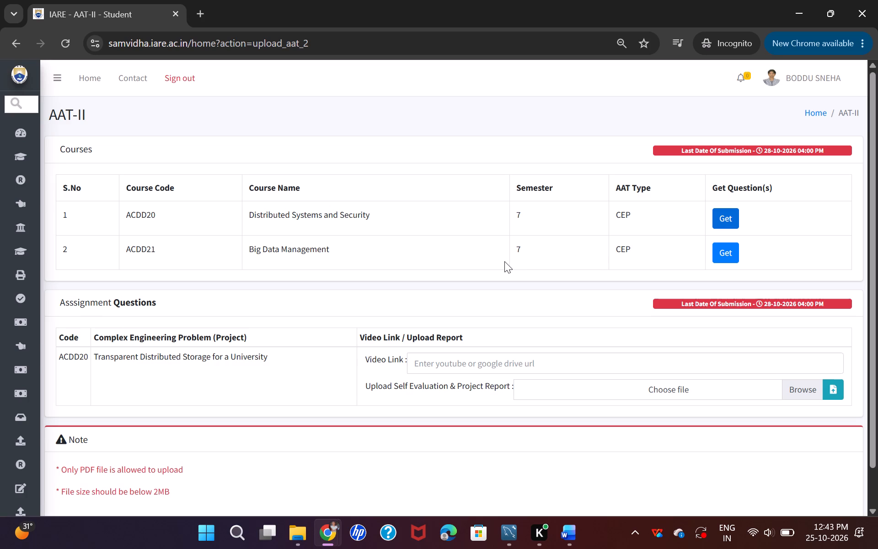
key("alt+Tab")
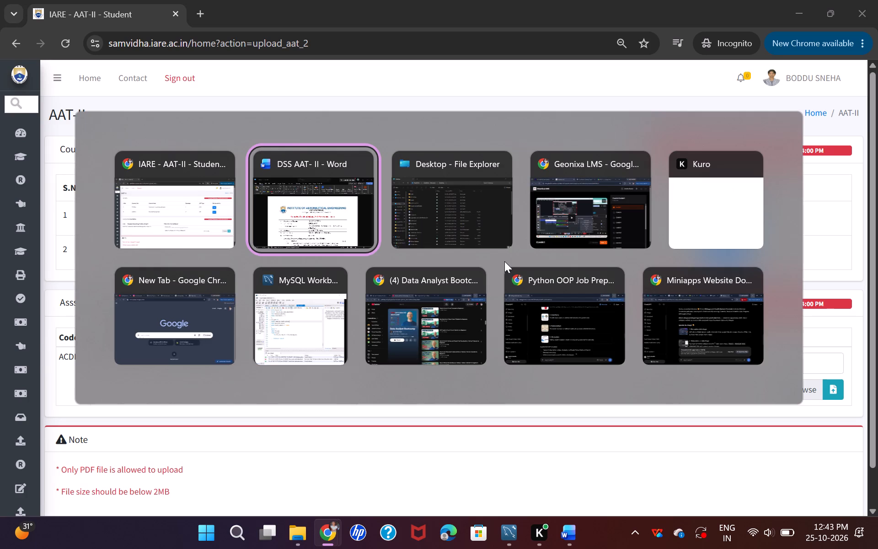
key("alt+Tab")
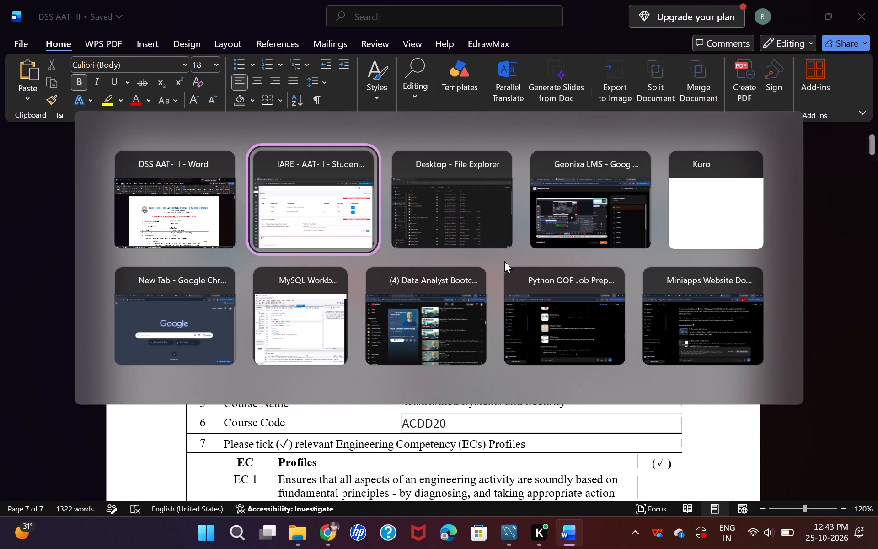
Switch from the Word report to the AAT-II submission page in the browser.
key("alt+Tab")
key("alt+Left")
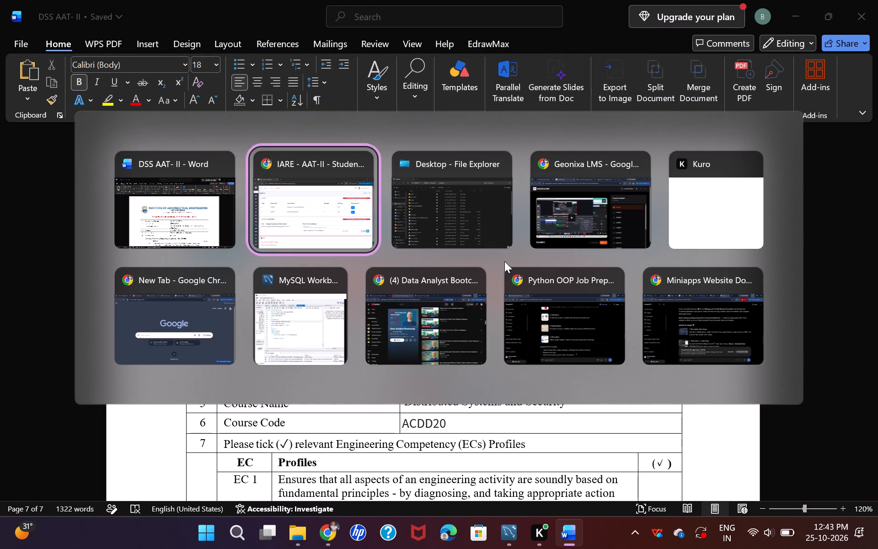
key("alt+Left")
key("alt+Right")
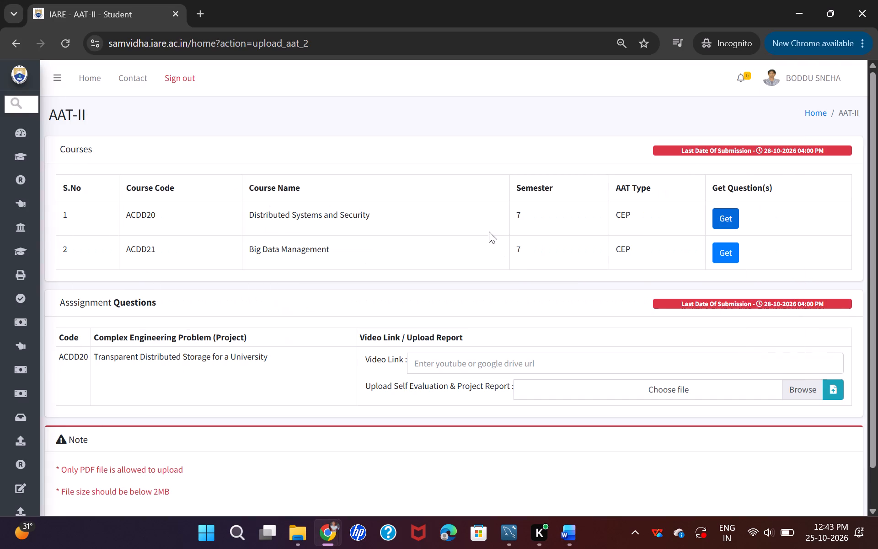
scroll(489, 231, "up", 1)
Switch to Google Drive, open the DSS AAT-II folder inside AAT- II and copy its web address.
key("alt+Tab")
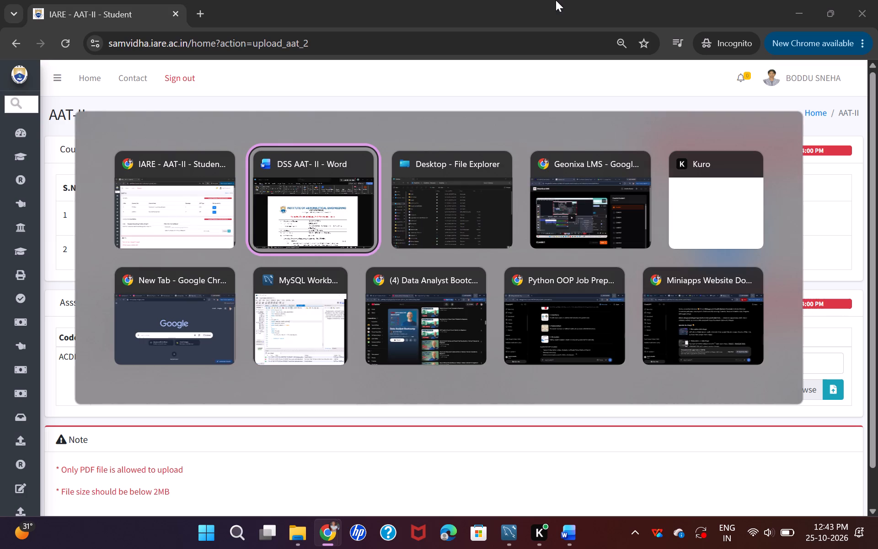
key("alt+Tab")
key("alt+Tab")
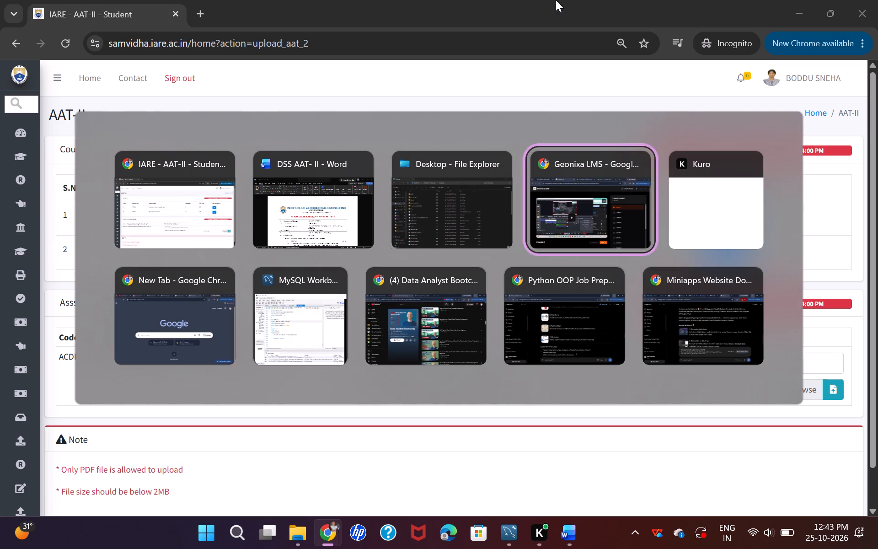
left_click(460, 0)
left_click(575, 3)
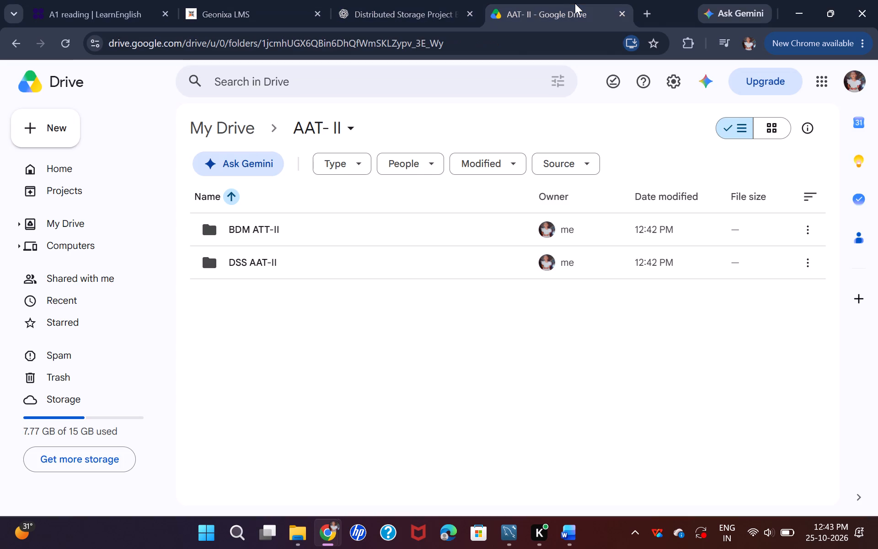
scroll(342, 329, "up", 2)
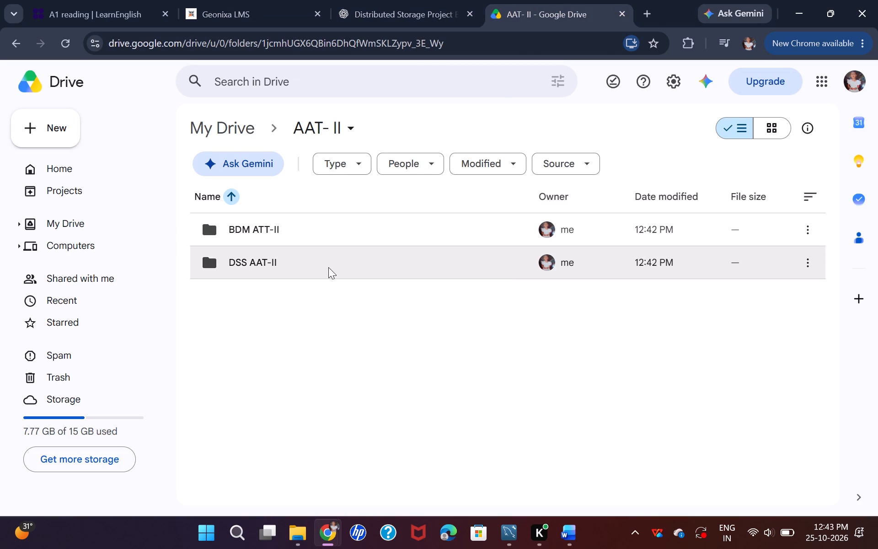
double_click(328, 267)
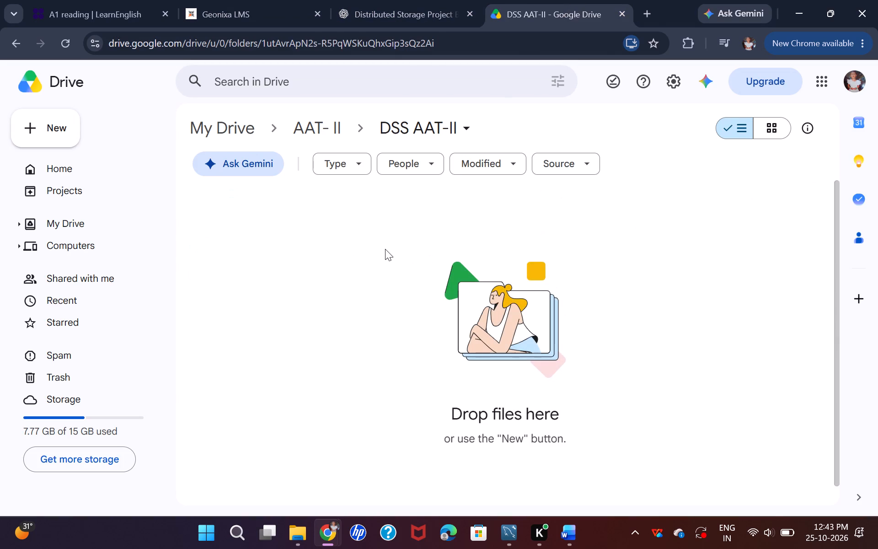
left_click(385, 249)
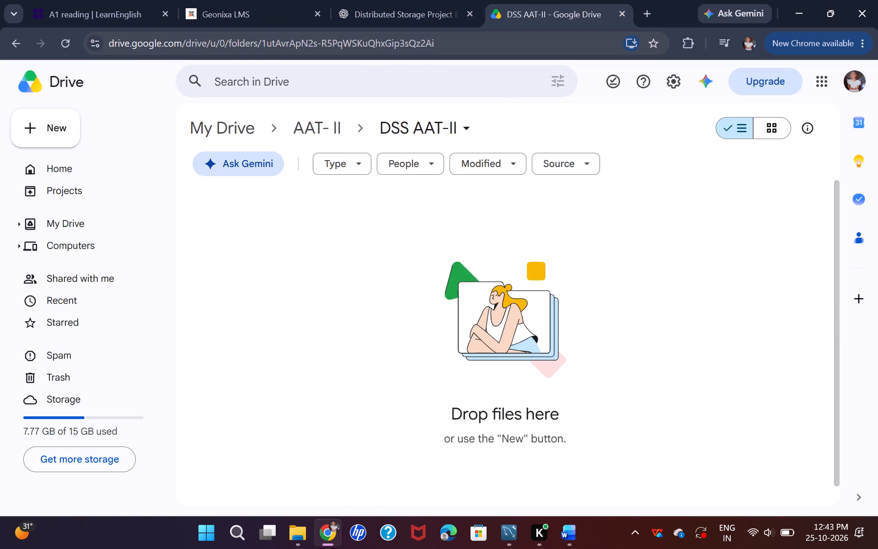
left_click(466, 45)
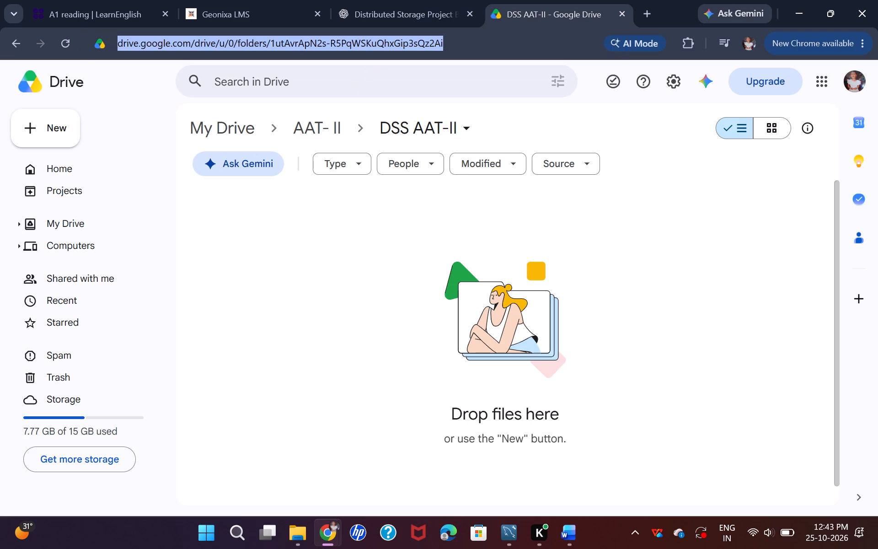
key("ctrl+c")
left_click(374, 260)
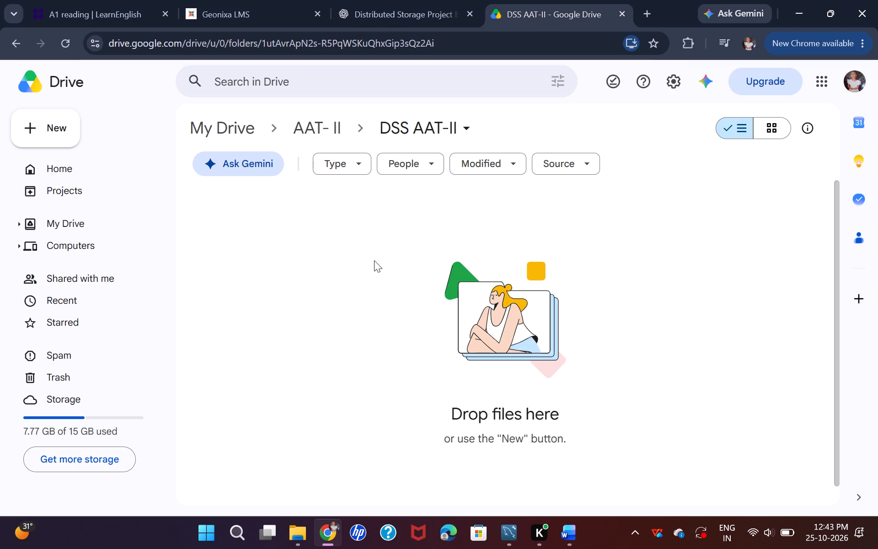
Paste the copied DSS AAT-II folder address as the ACDD20 video link on the AAT-II submission page.
key("alt+Tab")
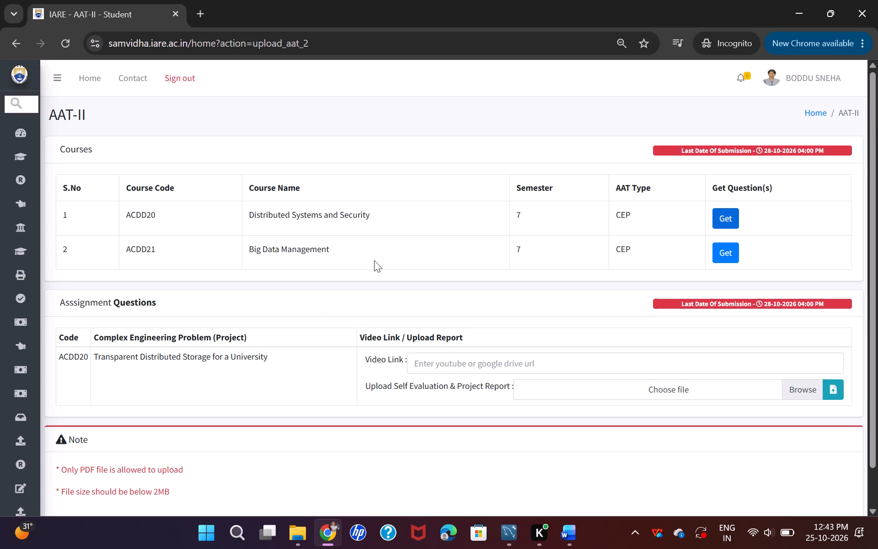
left_click(527, 365)
key("ctrl+v")
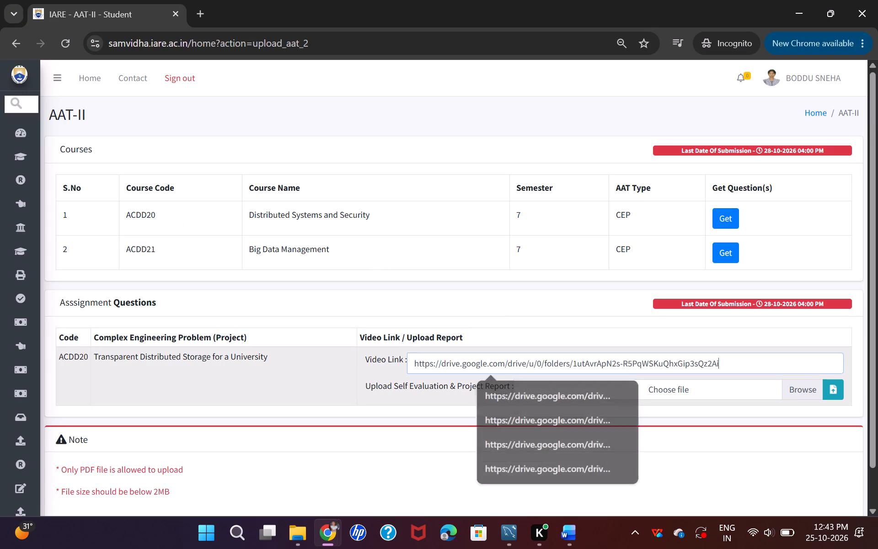
key("alt+Tab")
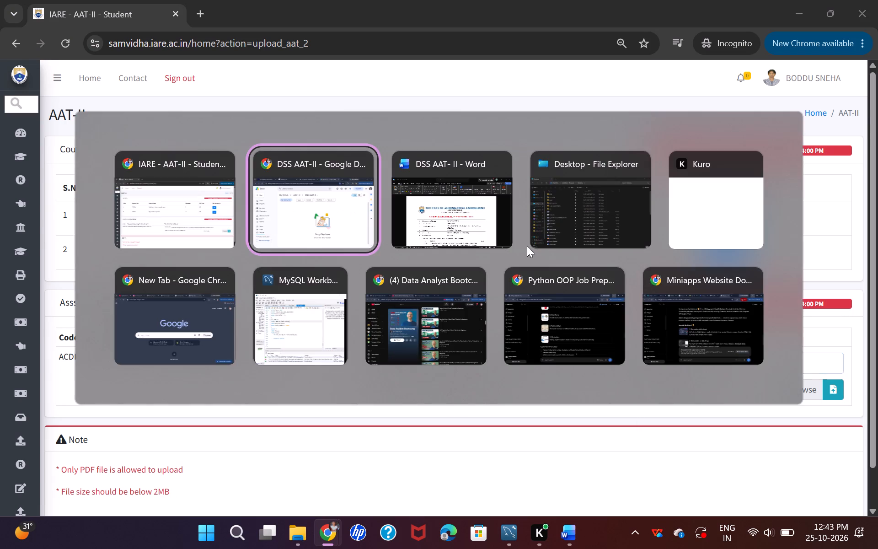
key("alt+Tab")
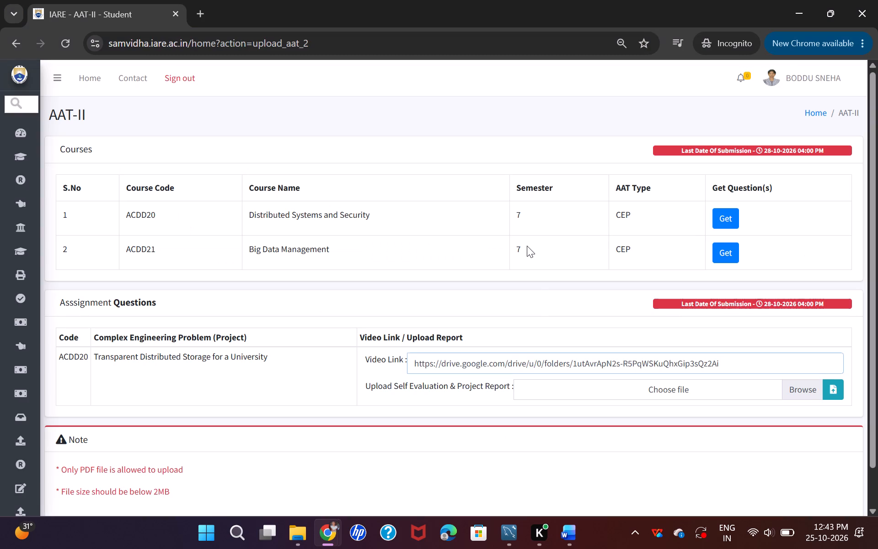
Choose the DSS AAT- II document from the Desktop as the ACDD20 self evaluation and project report, closing its open copy in Word.
left_click(533, 388)
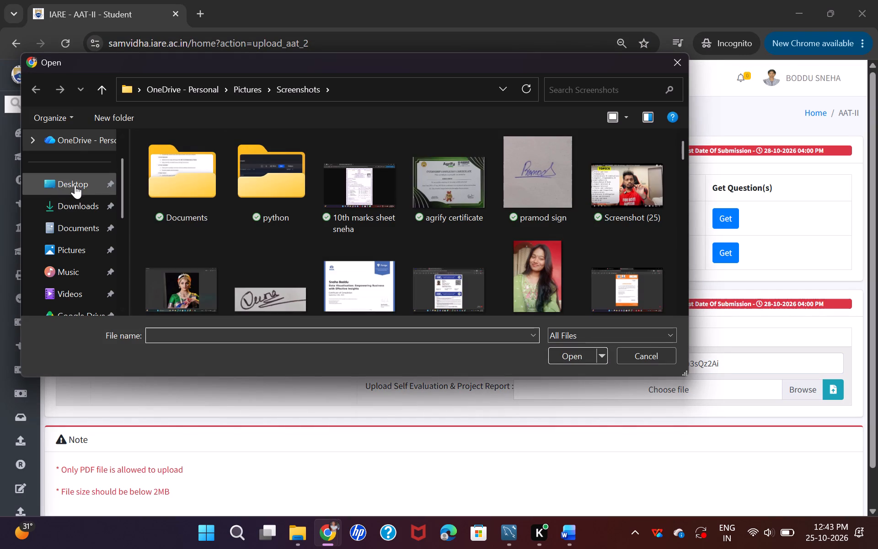
left_click(76, 183)
scroll(412, 186, "down", 1)
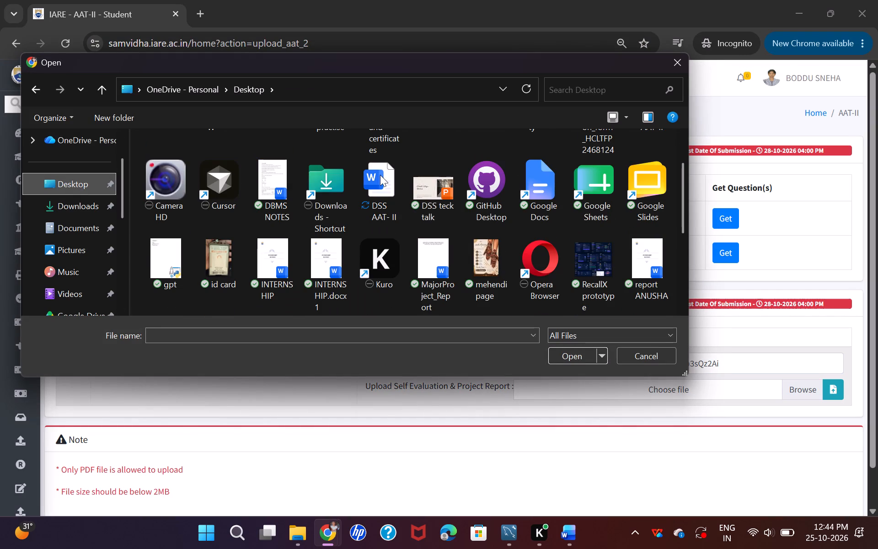
left_click(388, 199)
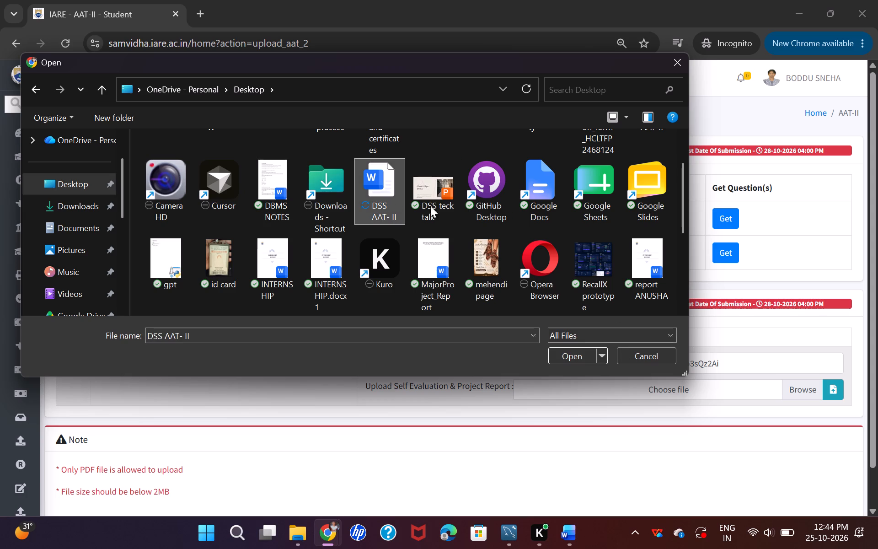
left_click(566, 359)
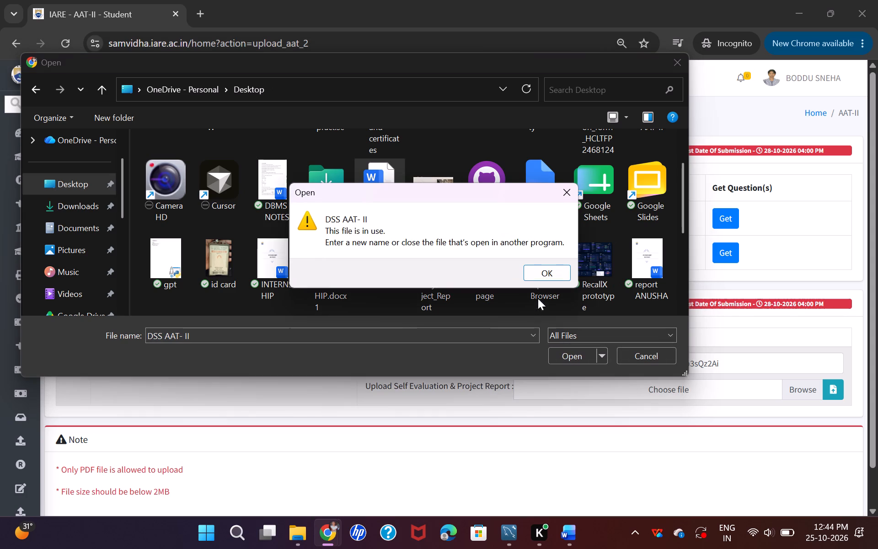
left_click(541, 281)
left_click(567, 533)
left_click(877, 16)
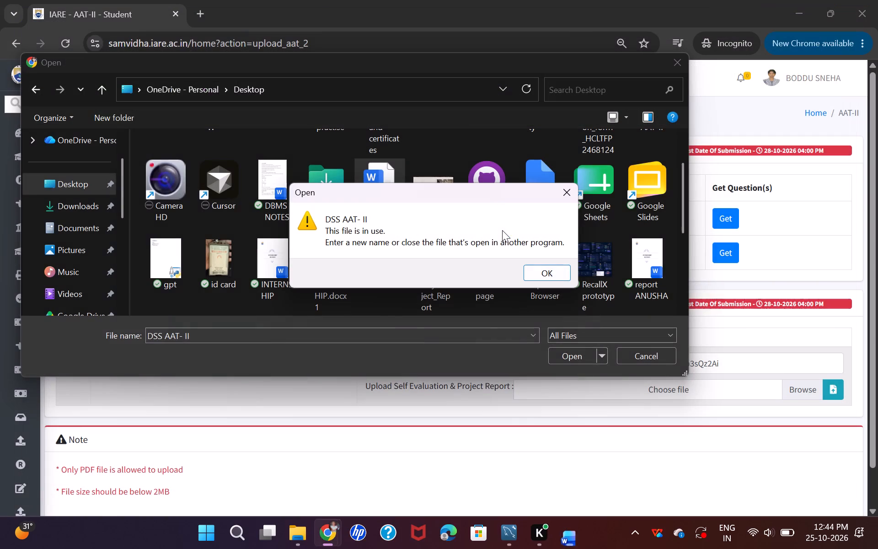
left_click(541, 274)
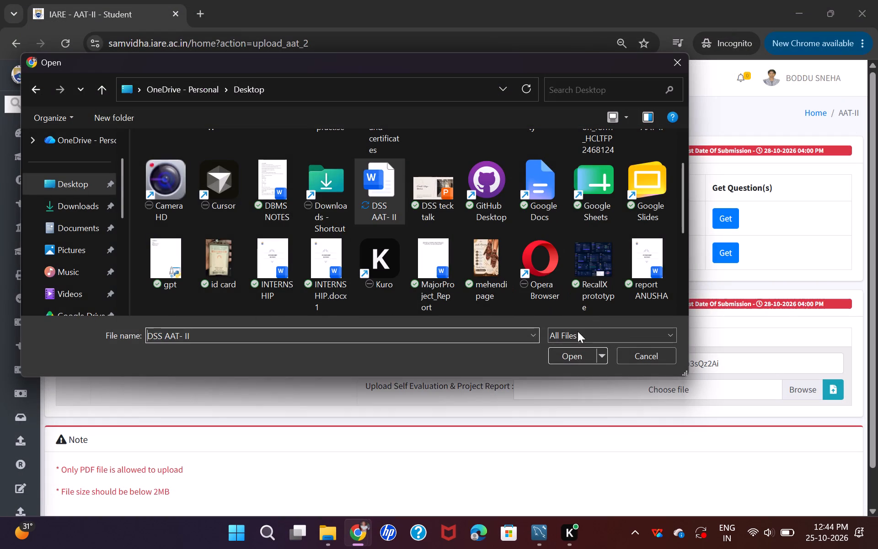
left_click(577, 354)
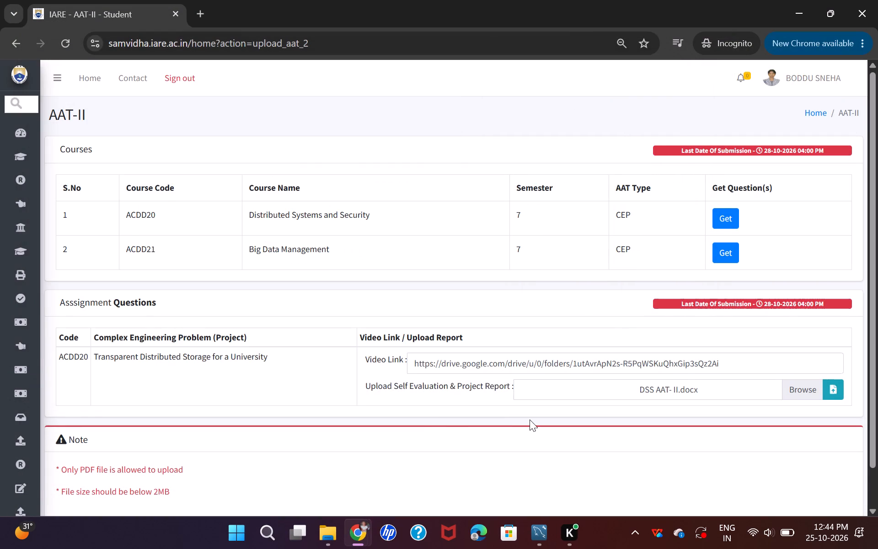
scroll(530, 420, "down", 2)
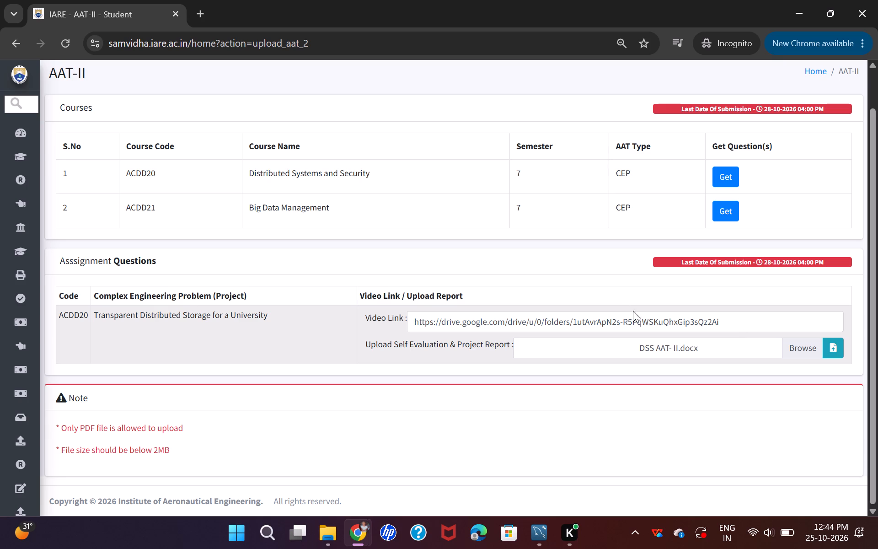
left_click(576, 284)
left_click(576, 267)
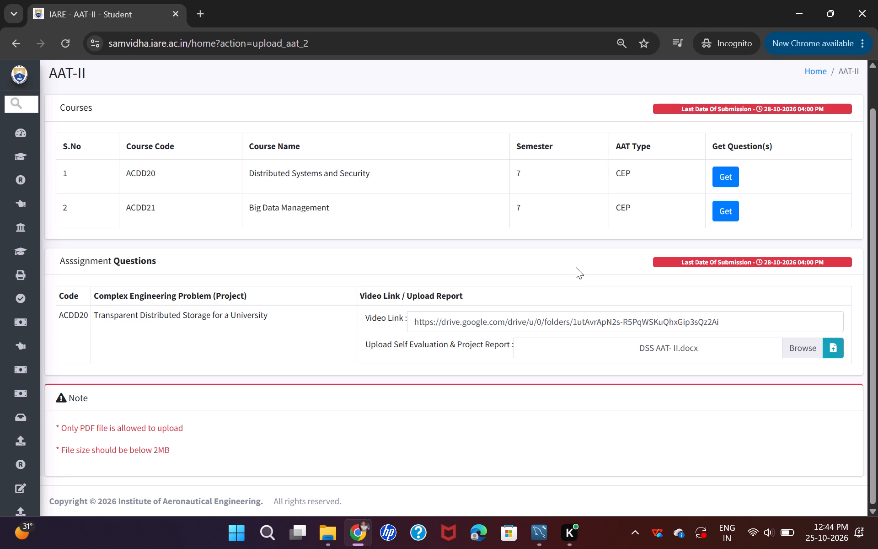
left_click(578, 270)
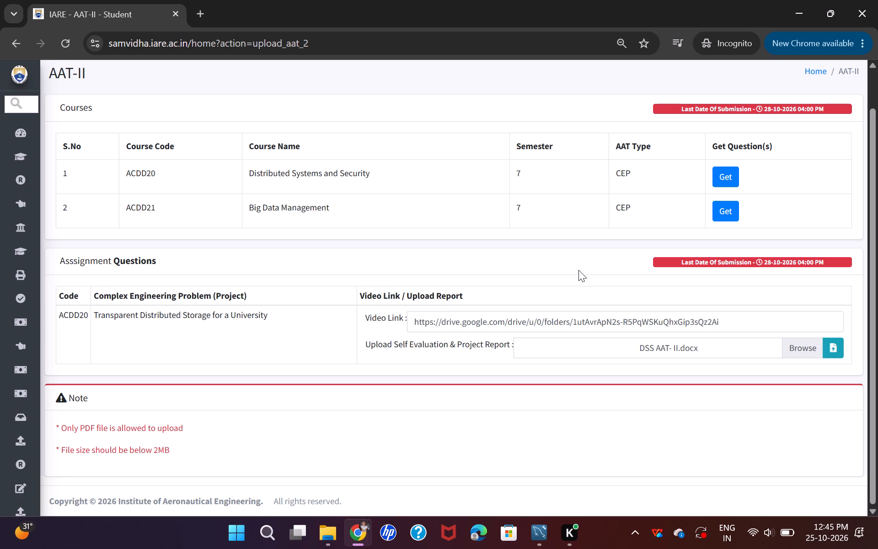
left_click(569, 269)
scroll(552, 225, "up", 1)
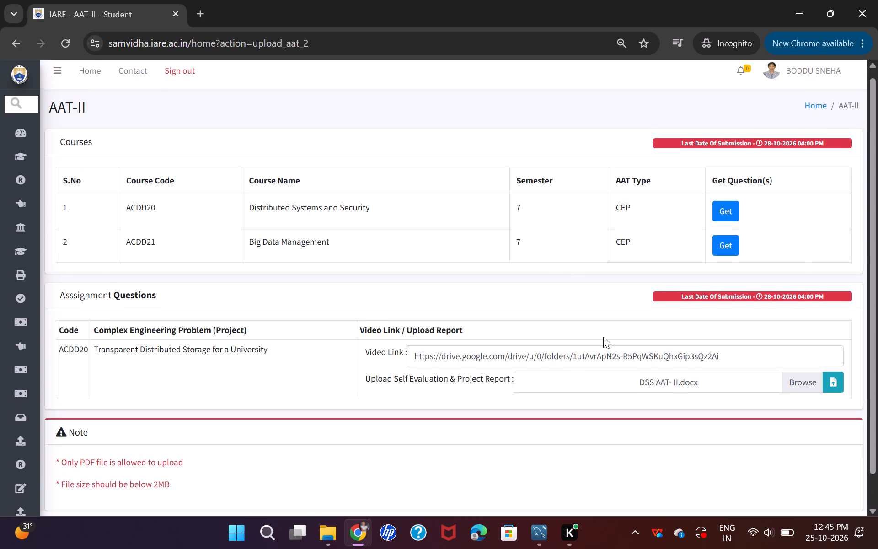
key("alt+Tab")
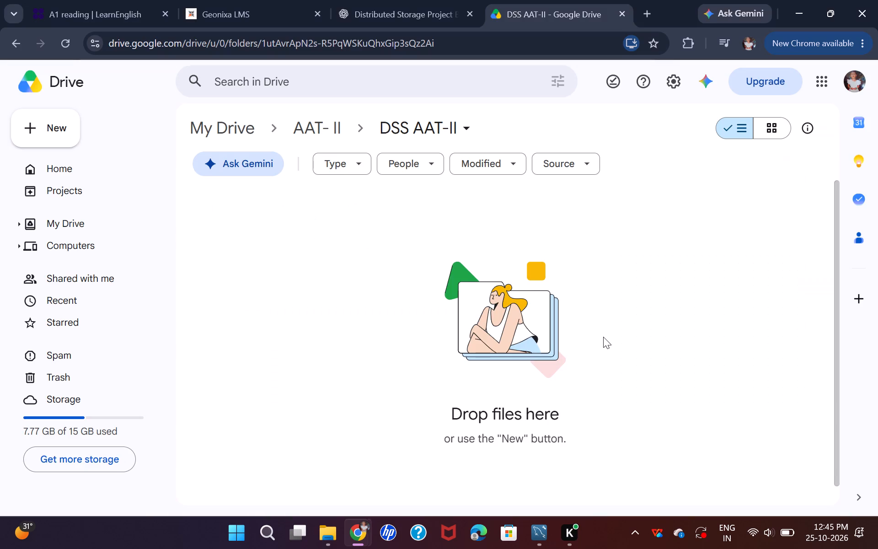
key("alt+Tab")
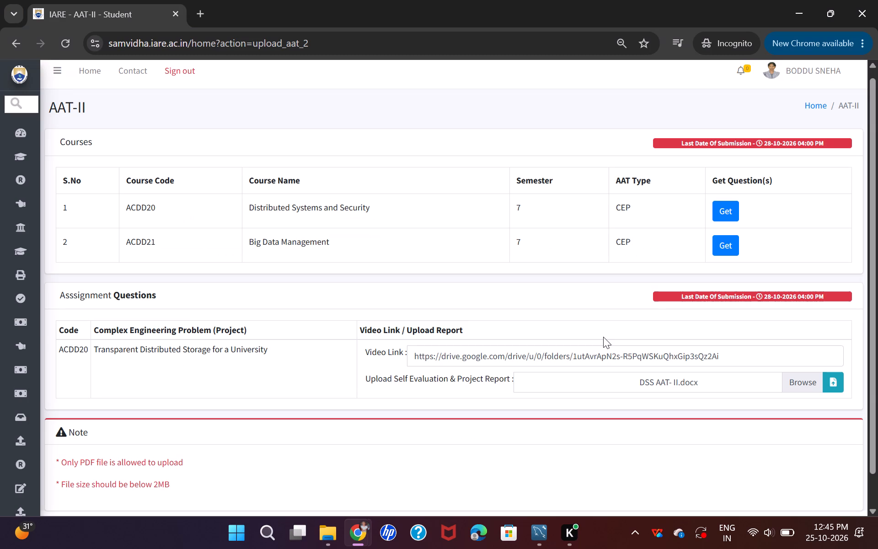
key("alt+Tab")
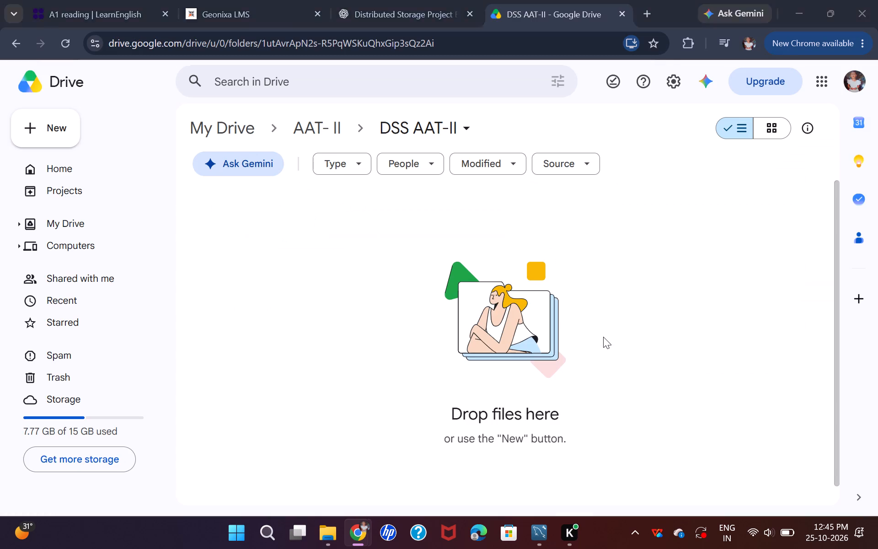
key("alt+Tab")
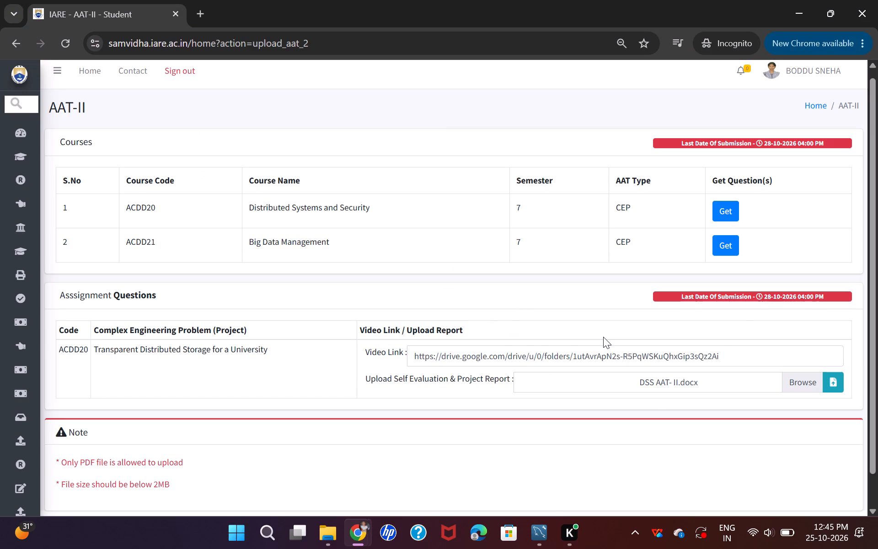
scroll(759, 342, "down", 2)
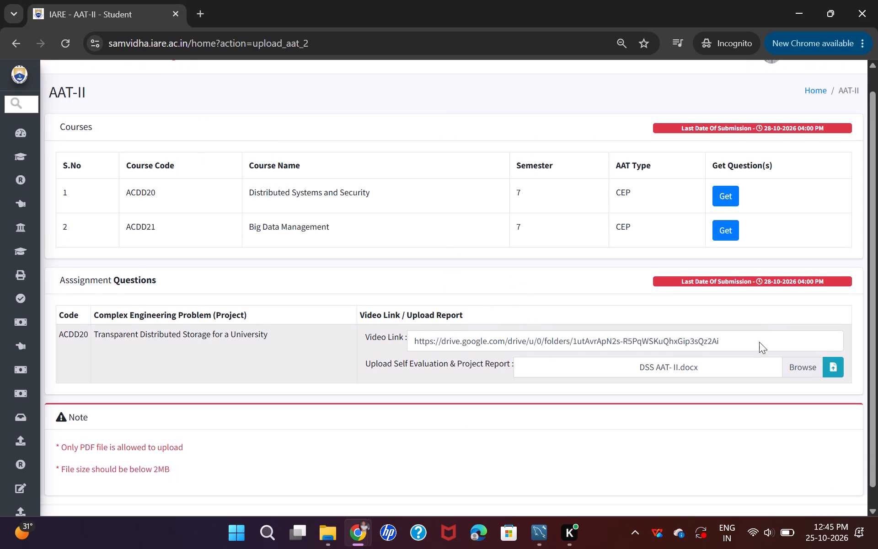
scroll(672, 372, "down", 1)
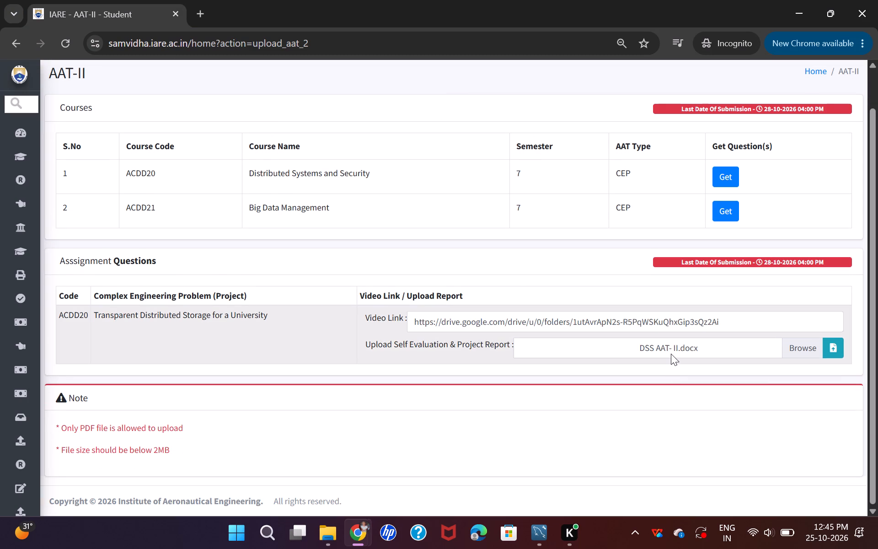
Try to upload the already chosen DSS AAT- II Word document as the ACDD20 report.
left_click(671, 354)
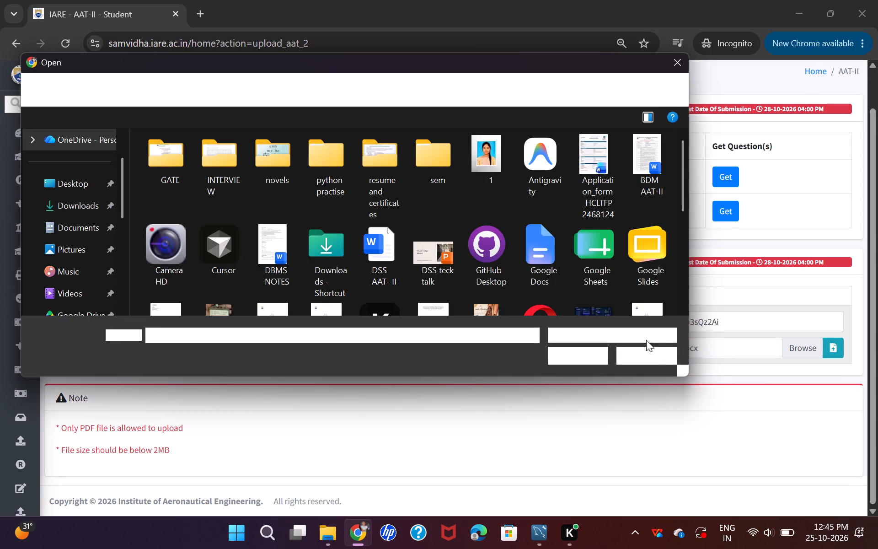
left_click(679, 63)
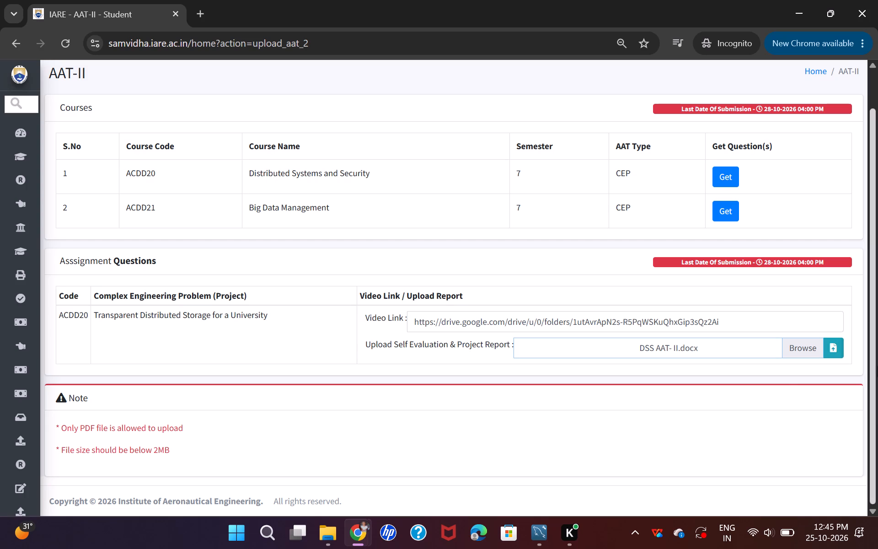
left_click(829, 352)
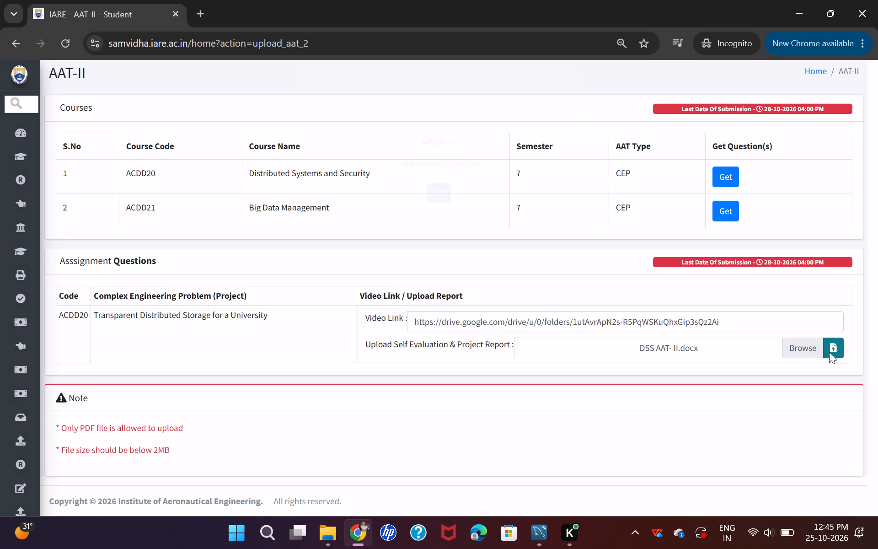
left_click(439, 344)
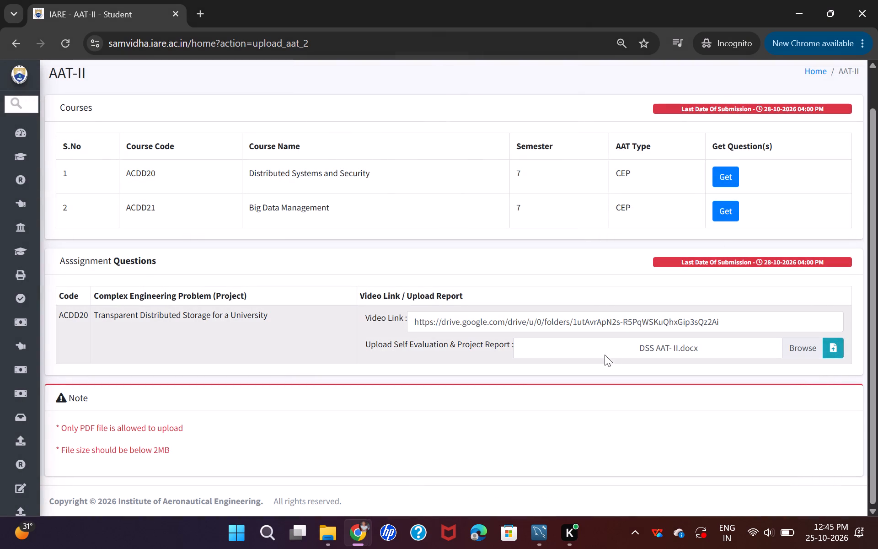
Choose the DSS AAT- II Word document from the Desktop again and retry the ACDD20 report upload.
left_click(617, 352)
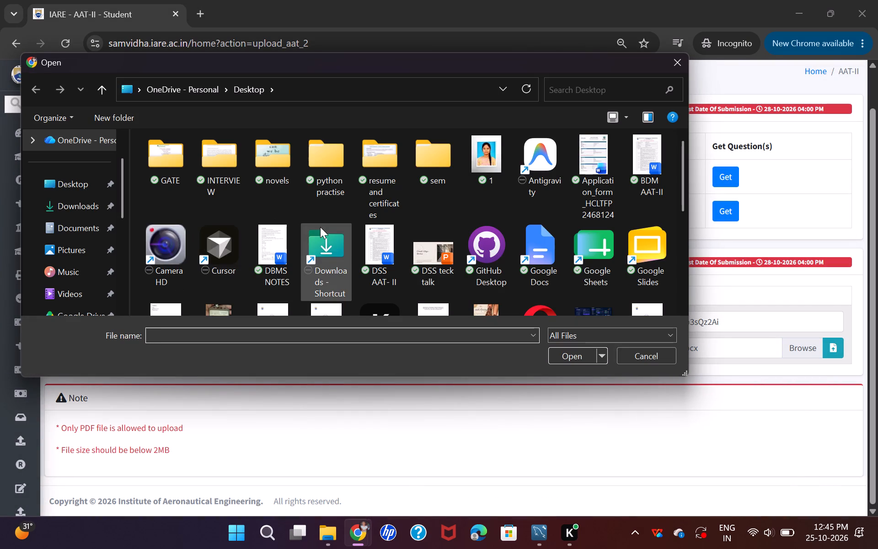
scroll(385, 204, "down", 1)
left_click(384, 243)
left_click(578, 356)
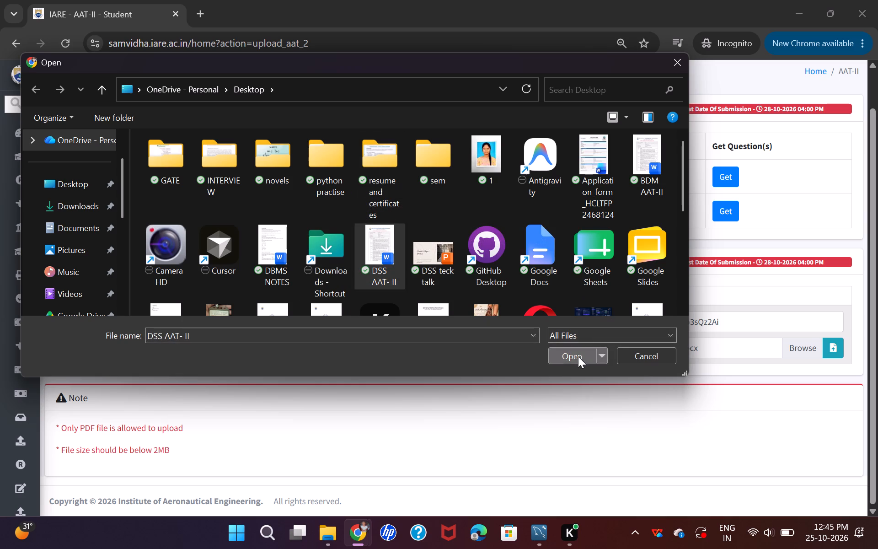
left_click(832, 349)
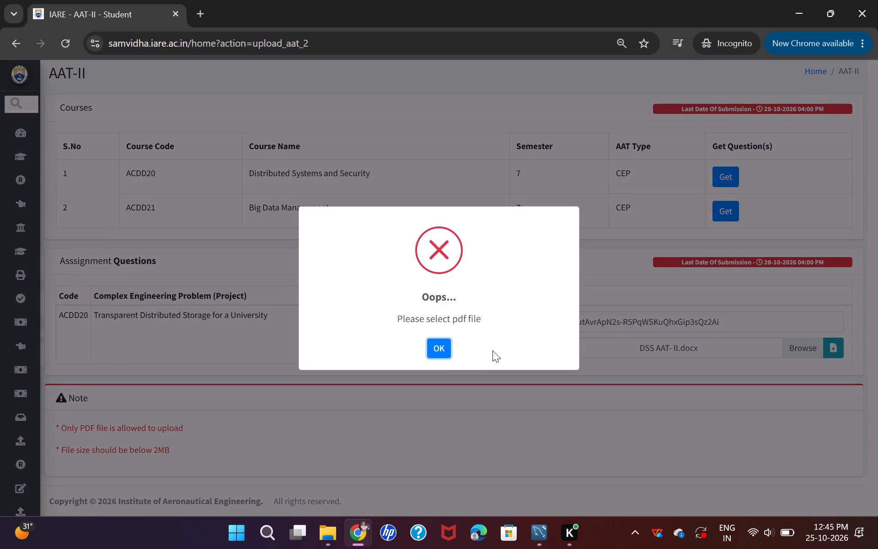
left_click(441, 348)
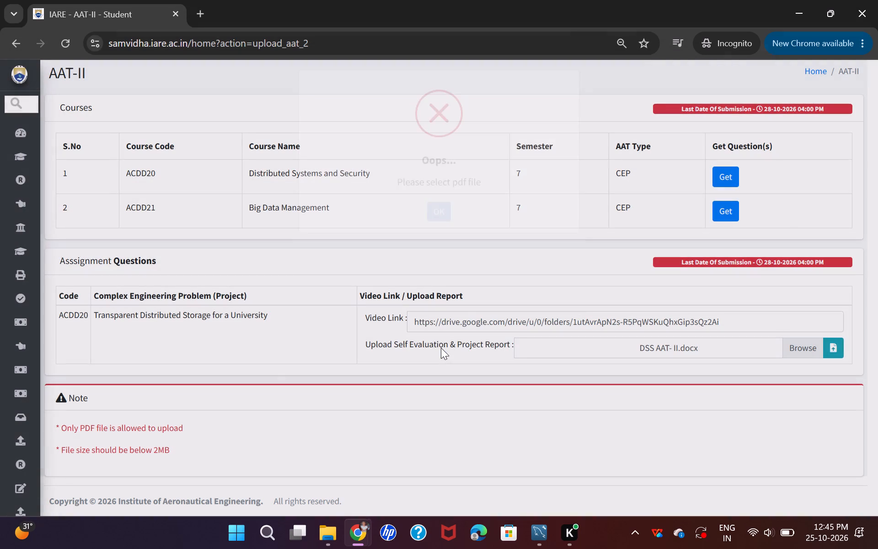
Search the web for "word to pdf" in a new tab and open the iLovePDF Word to PDF converter.
left_click(202, 11)
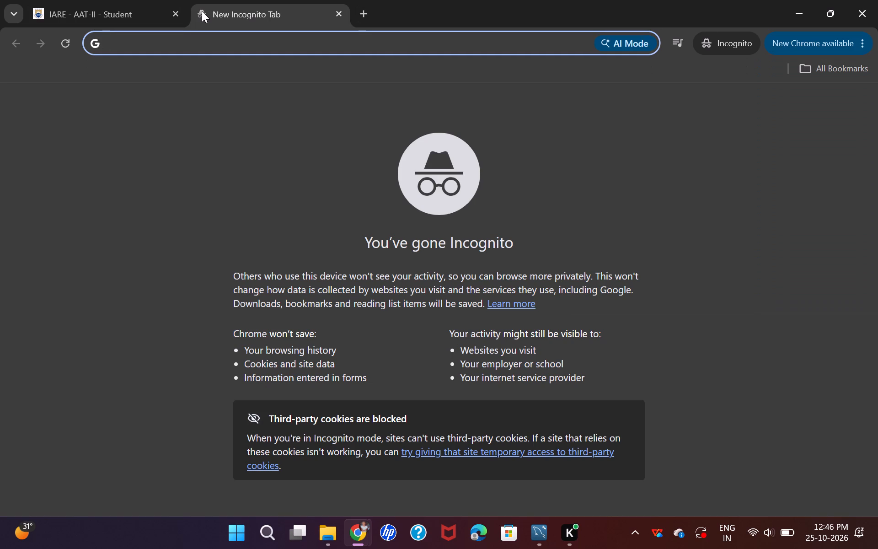
type("pdf")
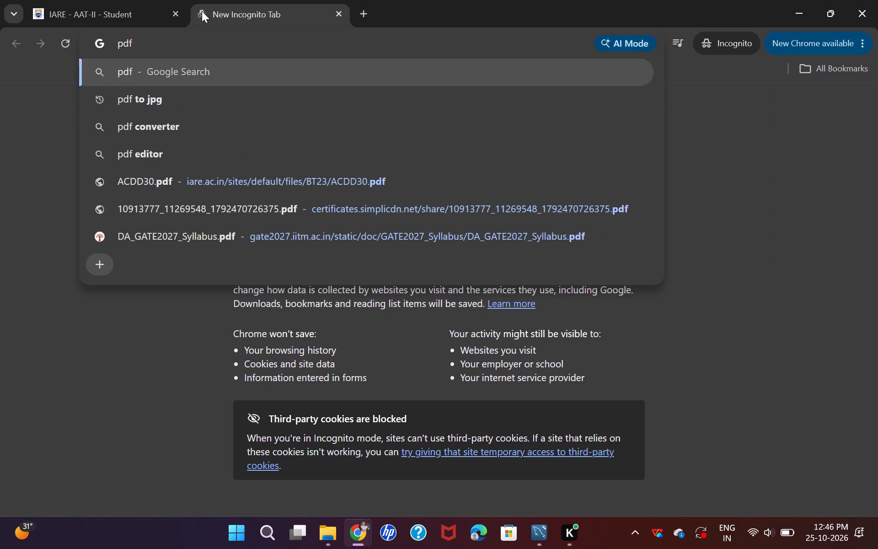
key("BackSpace")
key("BackSpace")
key("BackSpace")
key("BackSpace")
key("BackSpace")
key("BackSpace")
key("BackSpace")
key("BackSpace")
key("BackSpace")
type("word")
key("Down")
key("Return")
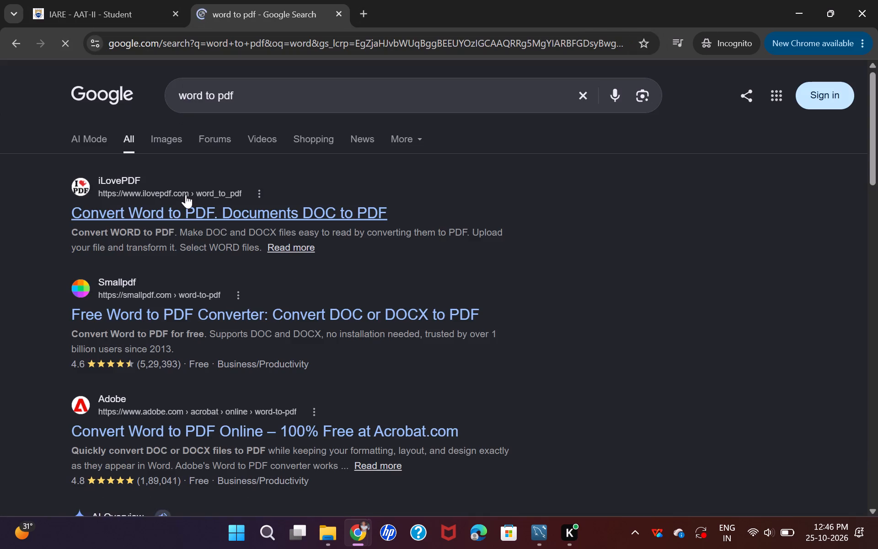
left_click(189, 216)
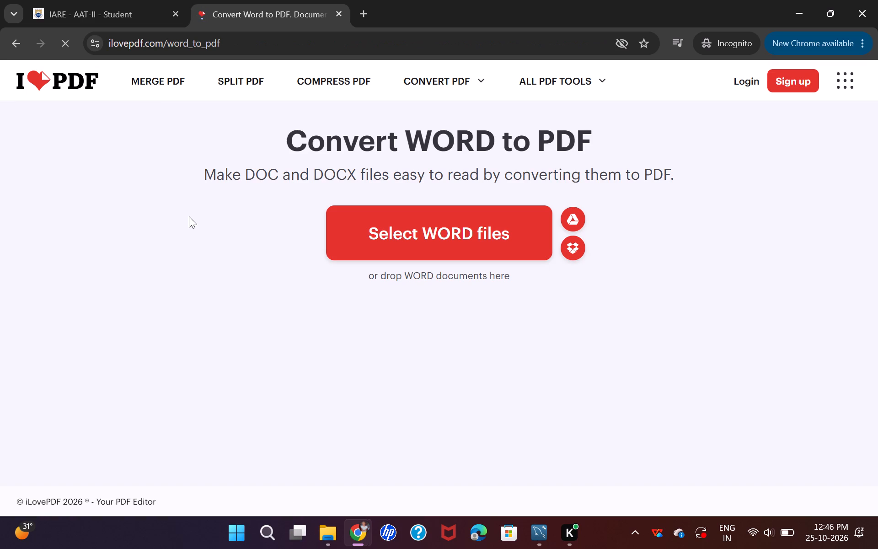
Select the DSS AAT- II document from the Desktop and convert it to PDF.
left_click(450, 219)
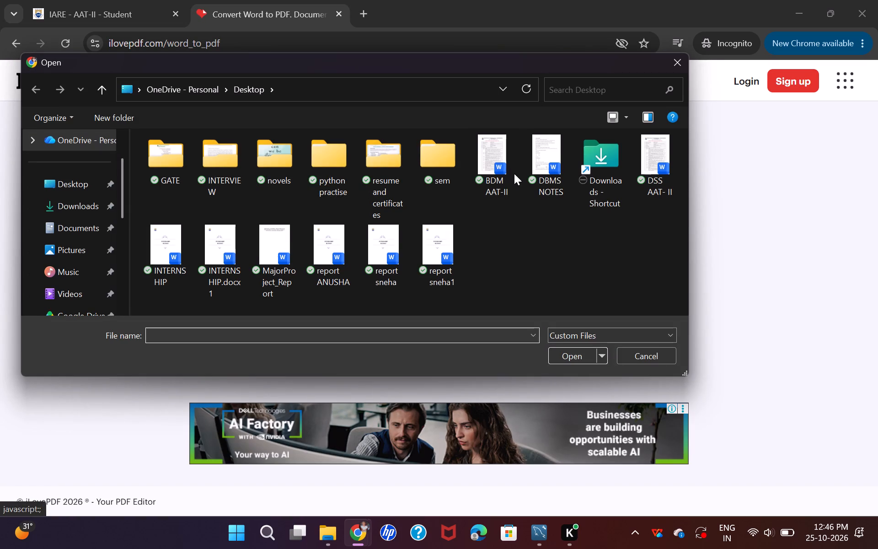
left_click(553, 183)
left_click(627, 172)
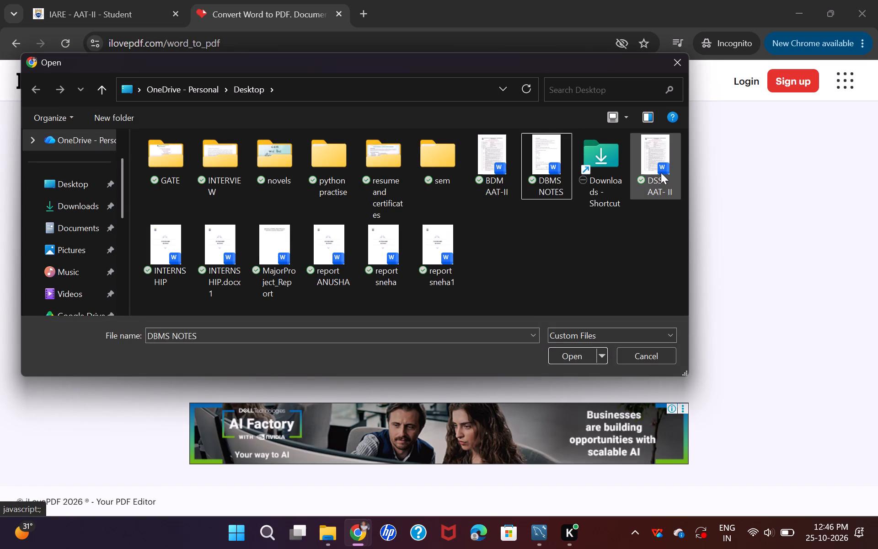
left_click(661, 172)
left_click(569, 362)
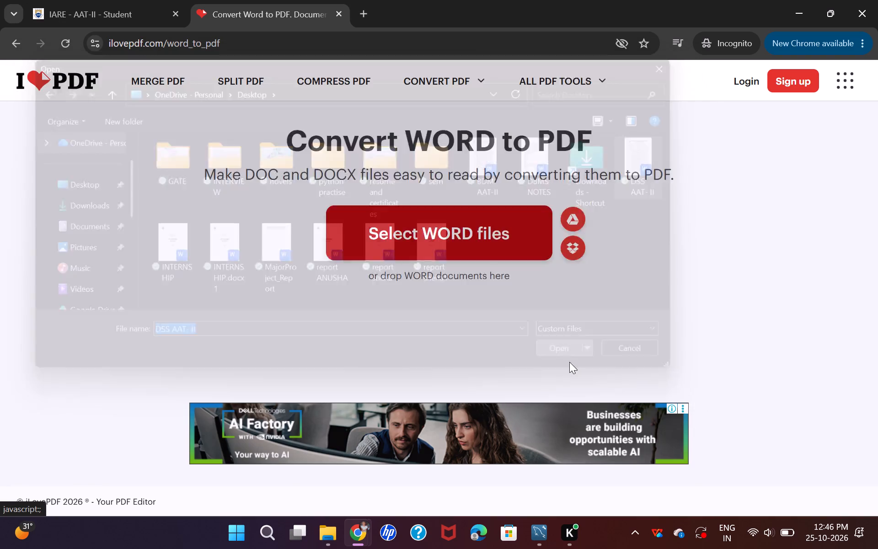
left_click(744, 468)
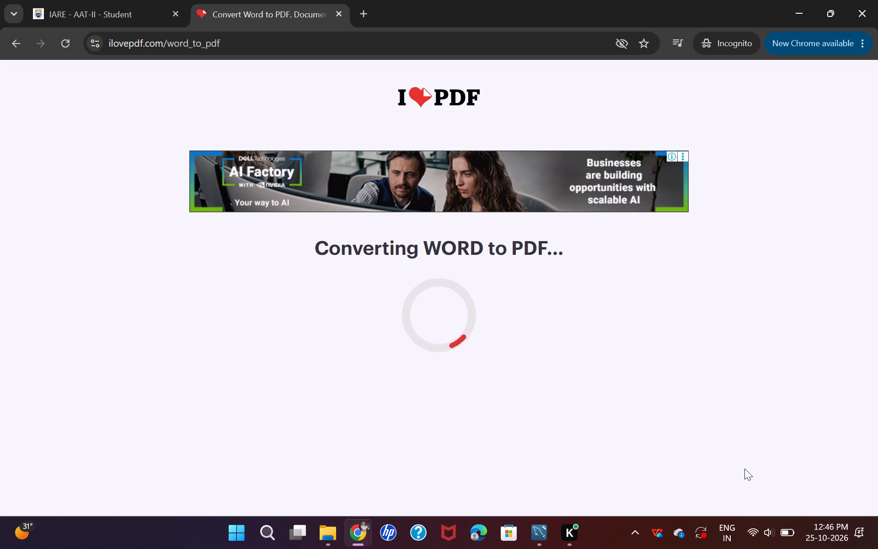
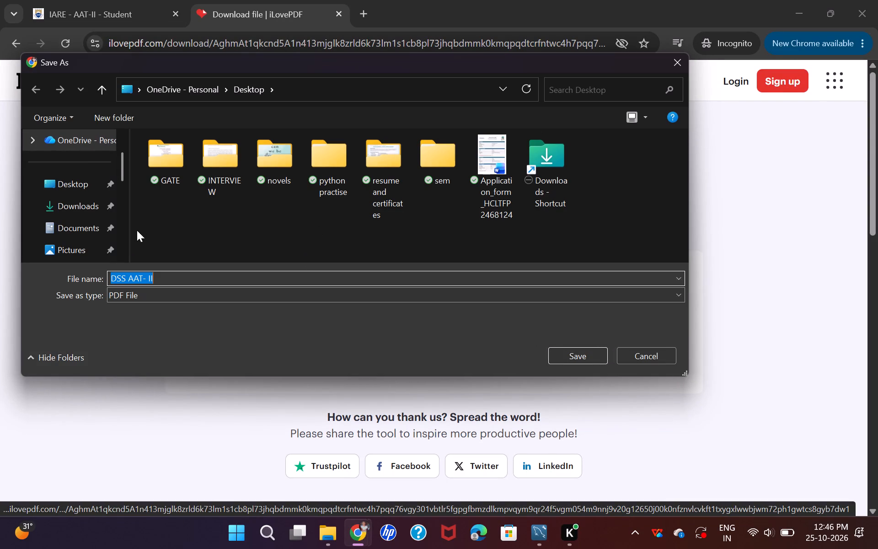
Save the converted PDF to the Desktop as DSS AAT- II.
left_click(91, 190)
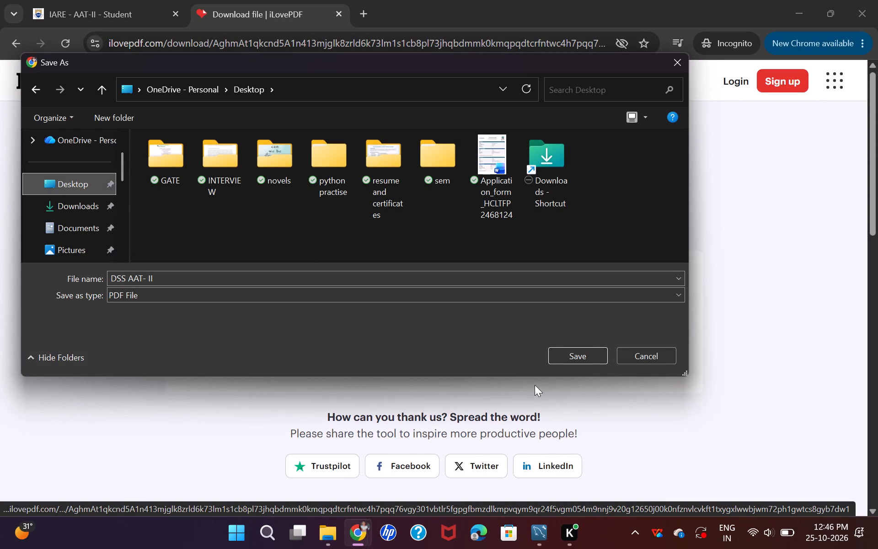
left_click(578, 355)
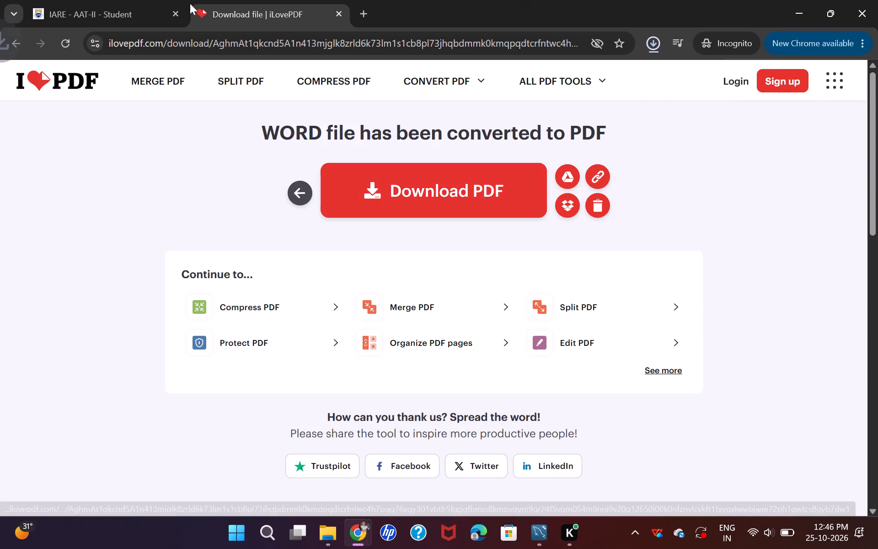
Return to the college portal's AAT-II page and choose the DSS AAT- II PDF from the Desktop as the ACDD20 report file.
left_click(139, 3)
left_click(667, 349)
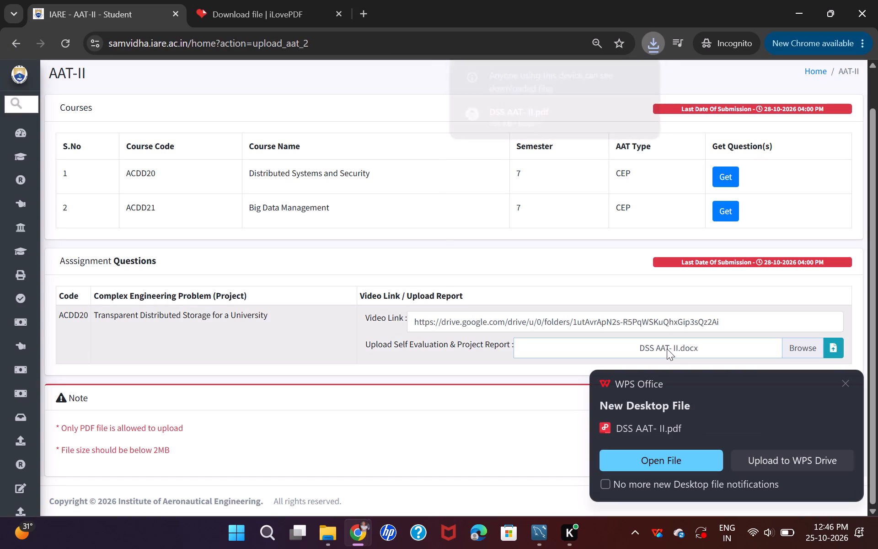
left_click(657, 349)
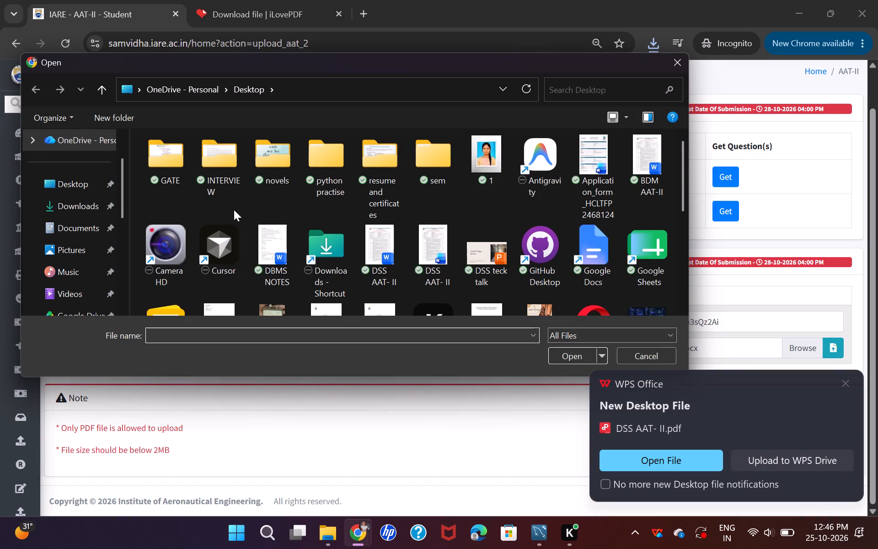
left_click(96, 203)
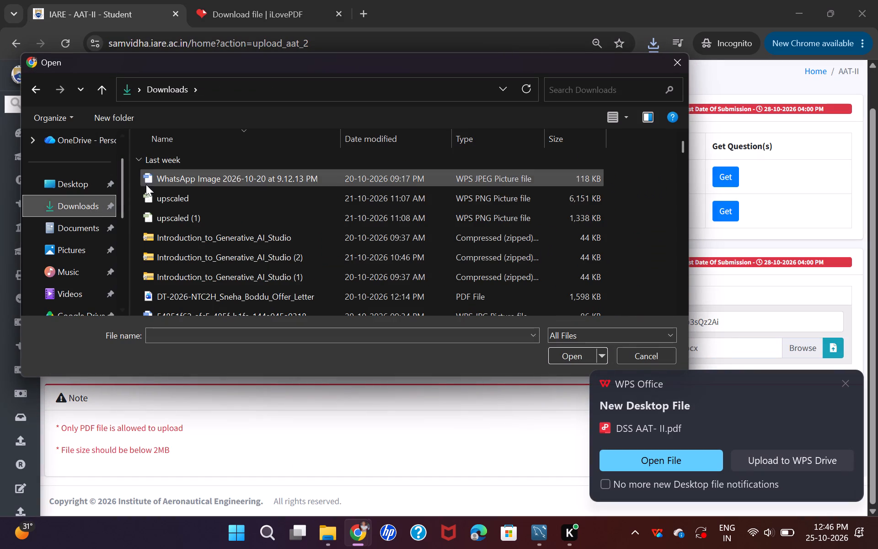
left_click(100, 184)
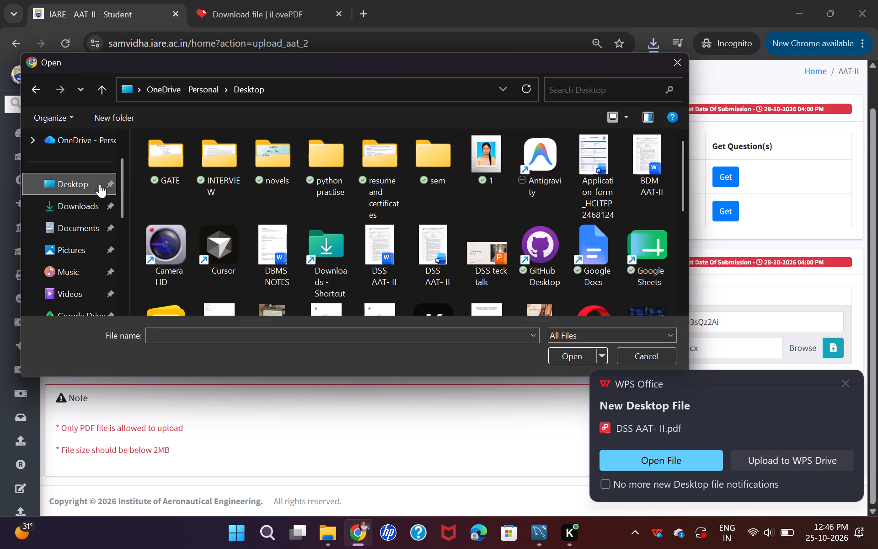
scroll(450, 185, "down", 1)
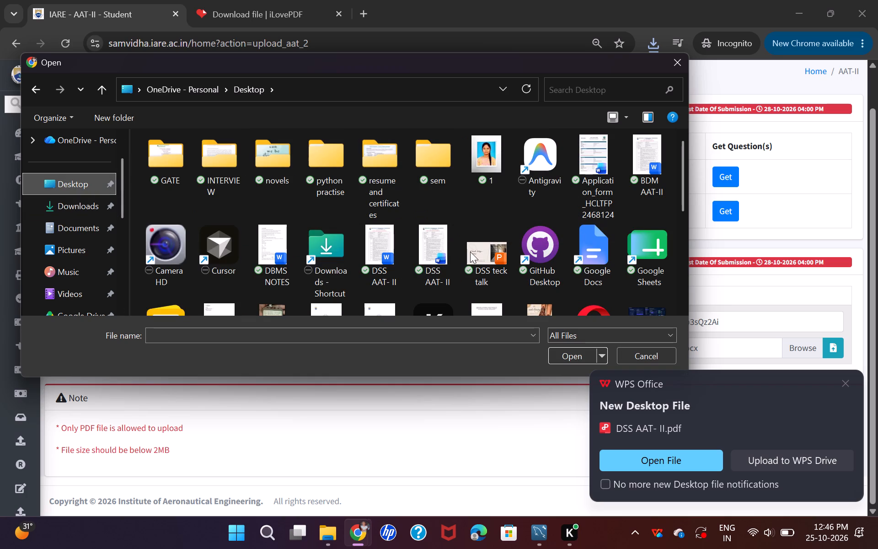
left_click(431, 260)
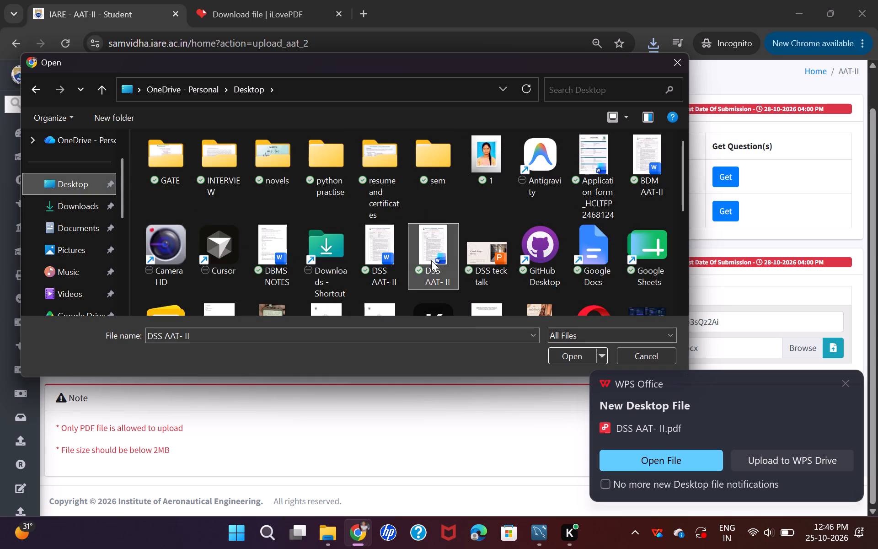
left_click(589, 338)
left_click(557, 356)
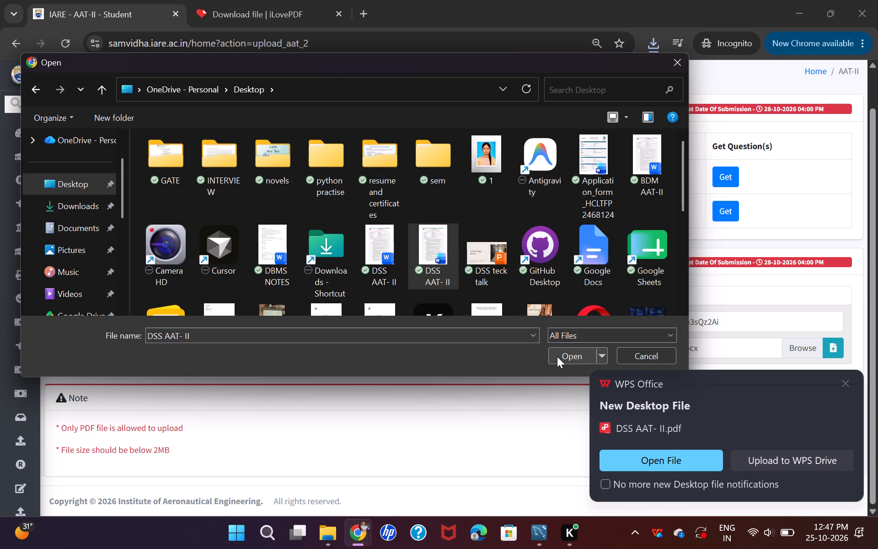
left_click(563, 356)
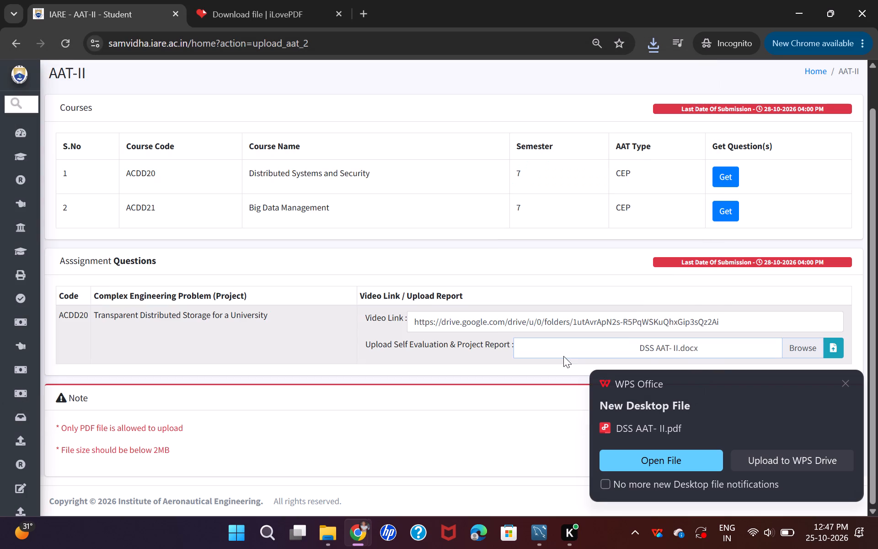
left_click(843, 382)
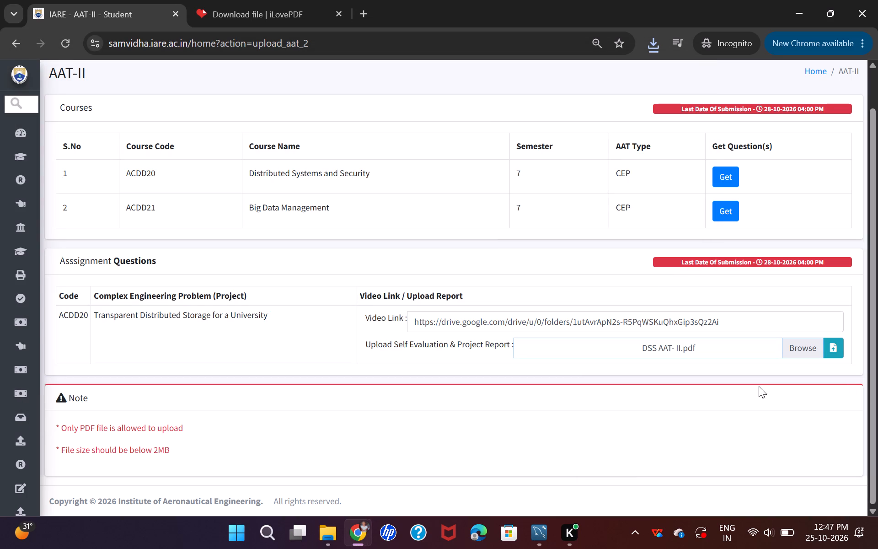
Upload the ACDD20 submission with the Drive folder link and the DSS AAT- II PDF report.
scroll(637, 465, "down", 2)
scroll(615, 429, "down", 1)
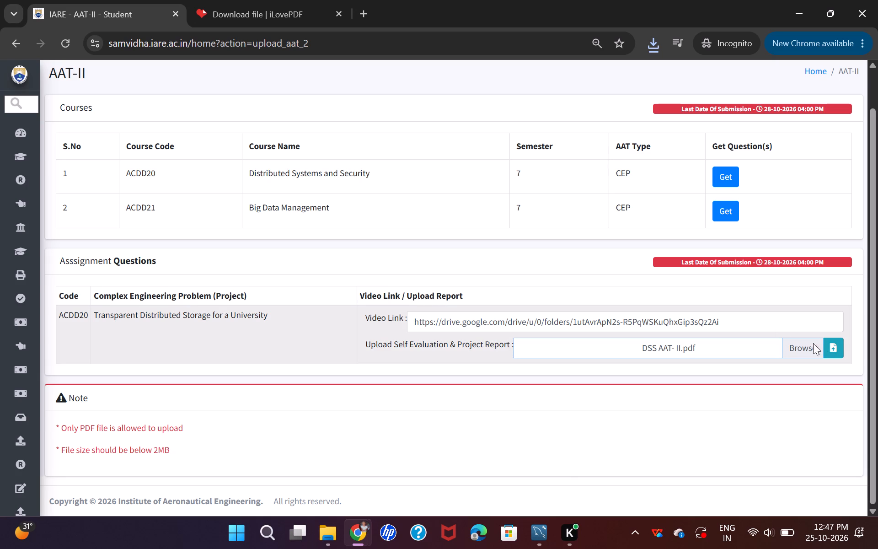
left_click(825, 349)
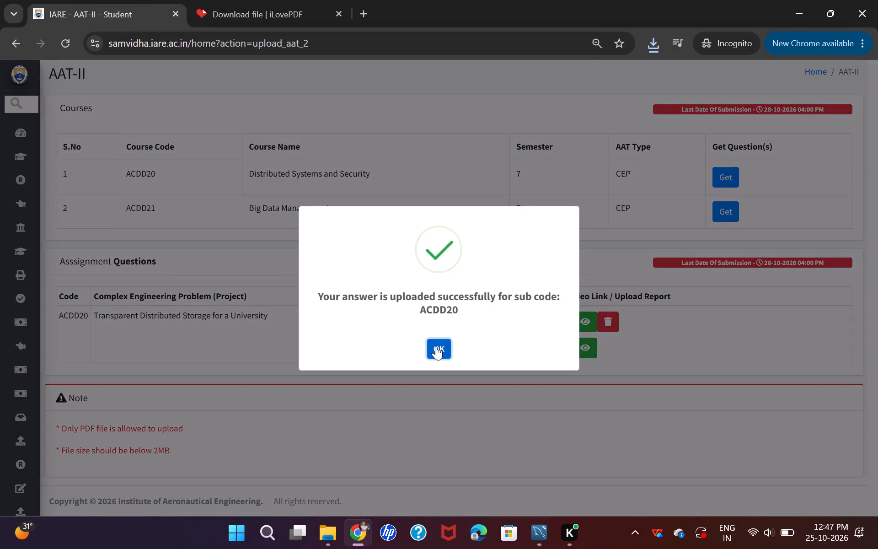
left_click(436, 346)
Open the submitted ACDD20 video link to check the Google Drive folder.
scroll(446, 380, "down", 1)
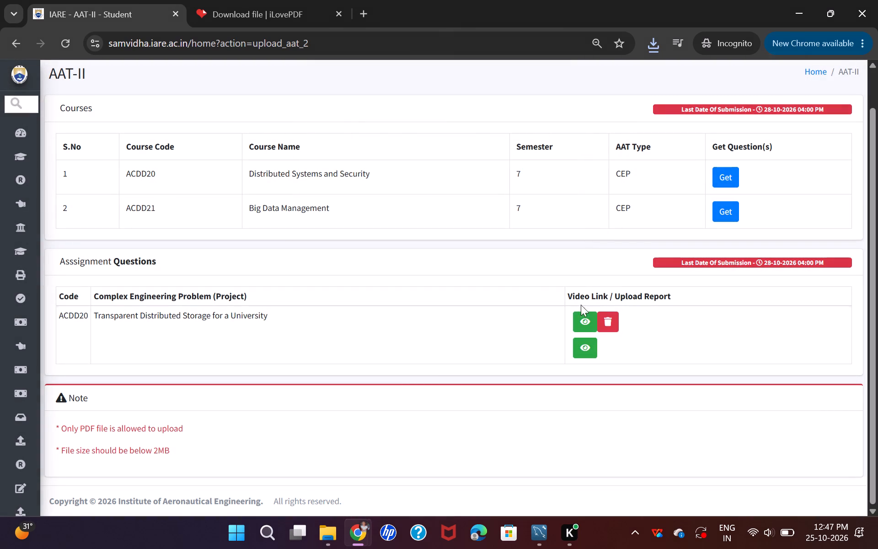
left_click(582, 324)
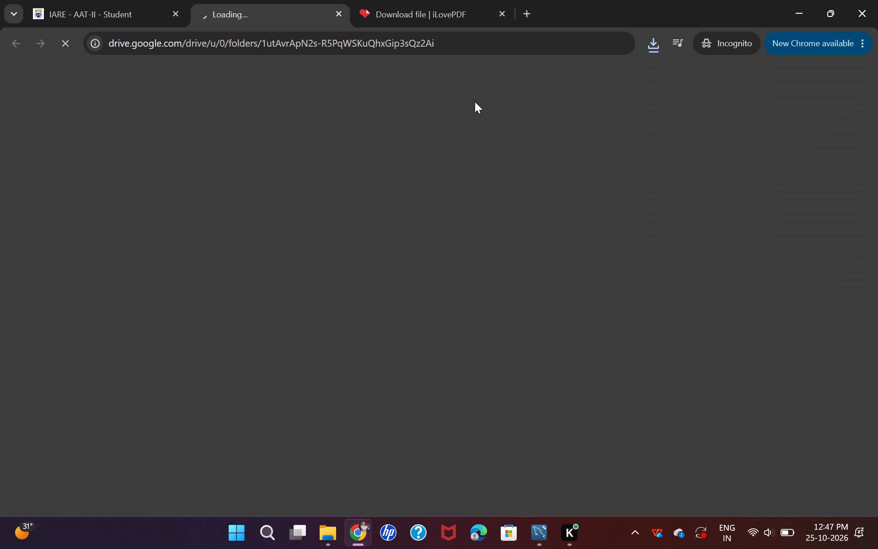
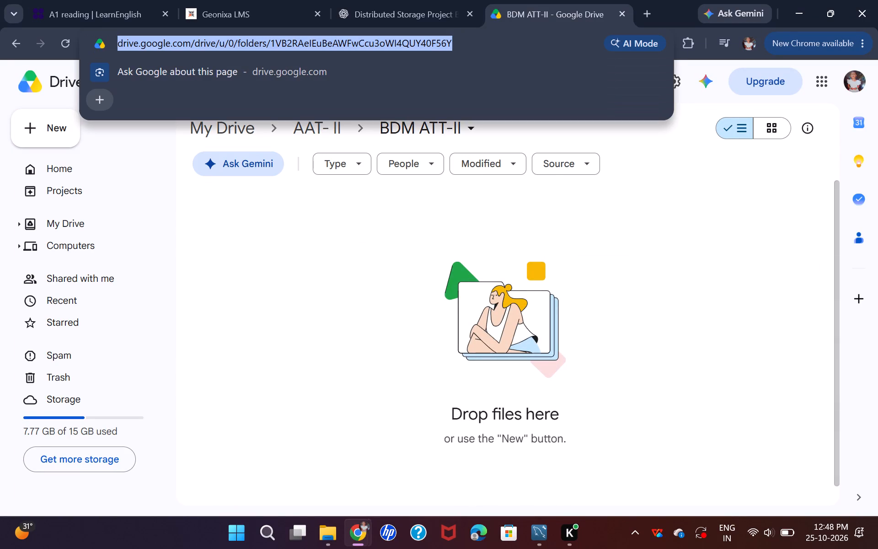
Copy the BDM ATT-II Drive folder's link and paste it as the ACDD21 video link on the portal's AAT-II page.
key("ctrl+c")
left_click(389, 335)
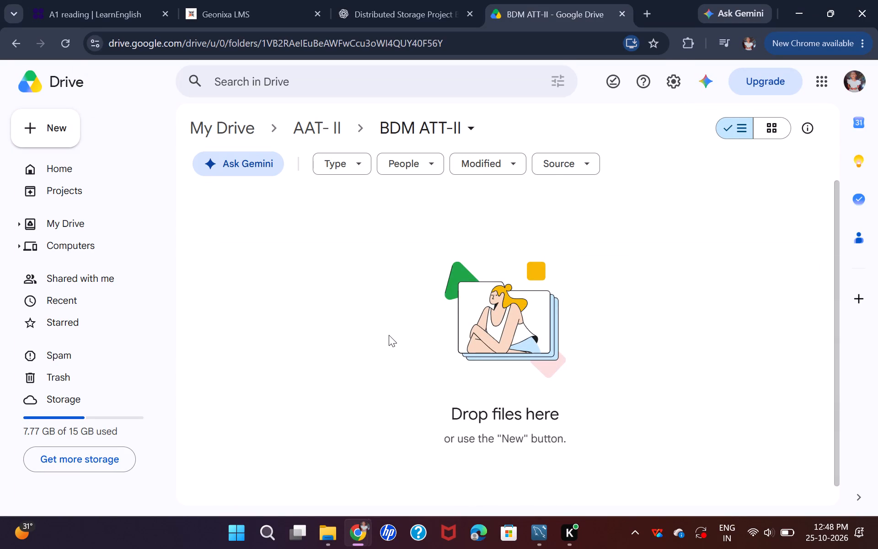
key("alt+Tab")
key("alt+Tab")
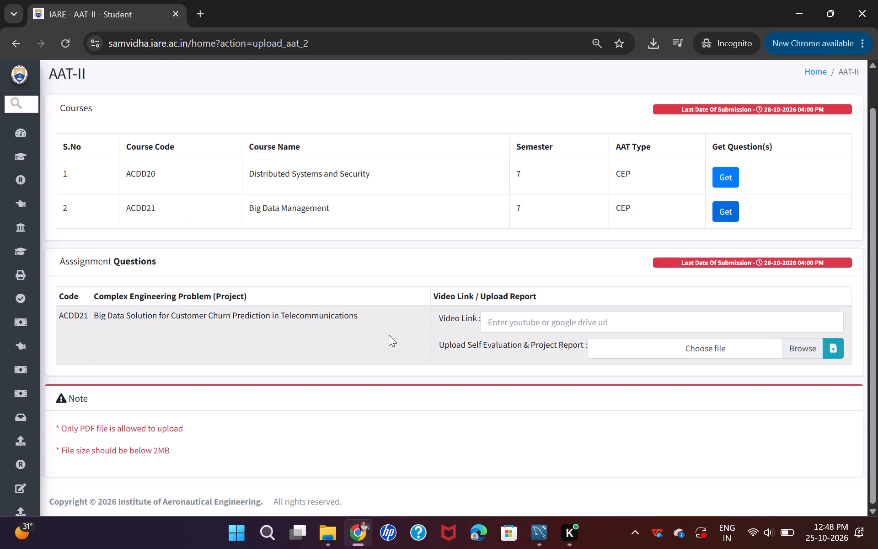
left_click(608, 323)
key("ctrl+v")
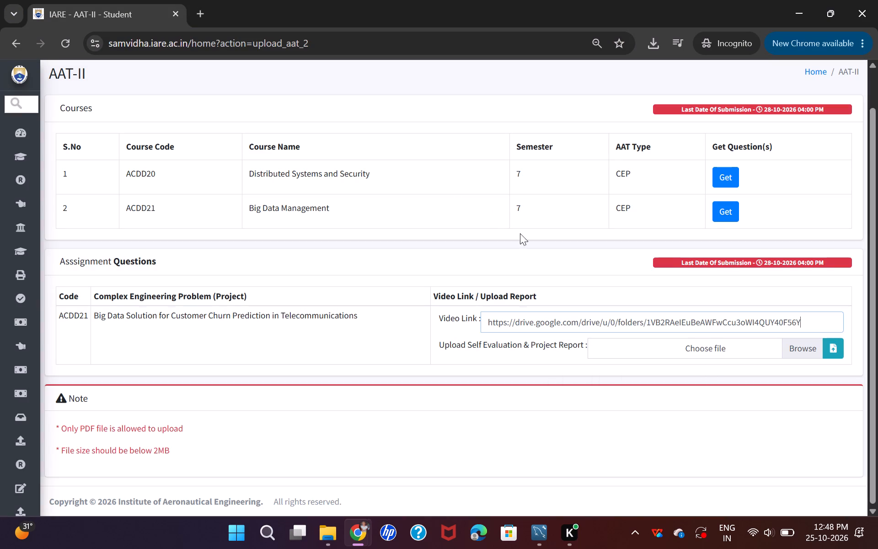
Search for word to pdf in a new tab and open the iLovePDF Word to PDF converter.
left_click(201, 14)
type("wor")
key("Down")
key("Return")
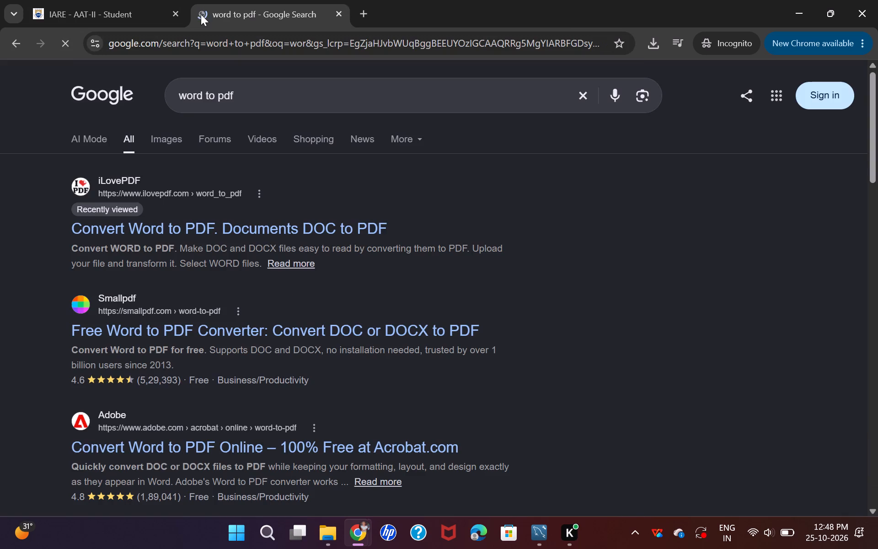
left_click(133, 231)
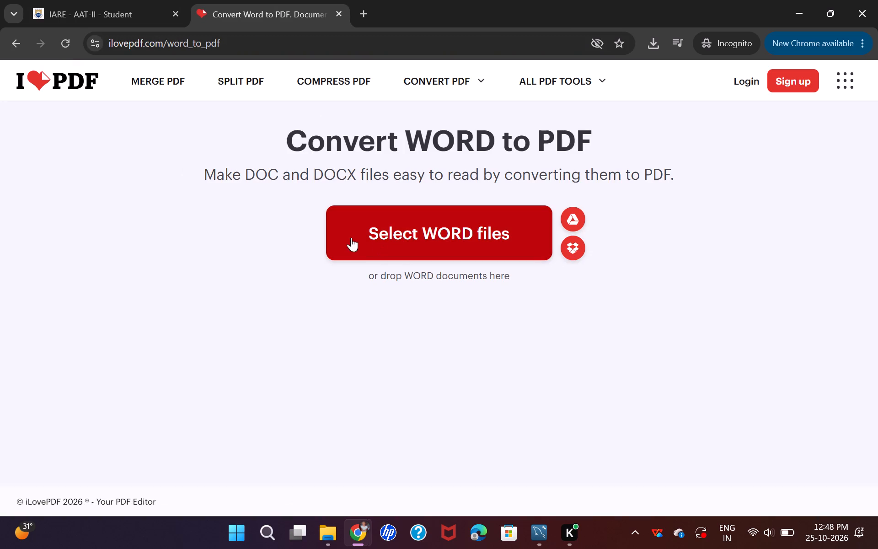
Convert the BDM AAT-II Word document from the Desktop to PDF and save it to the Desktop as BDM AAT-II.
left_click(386, 237)
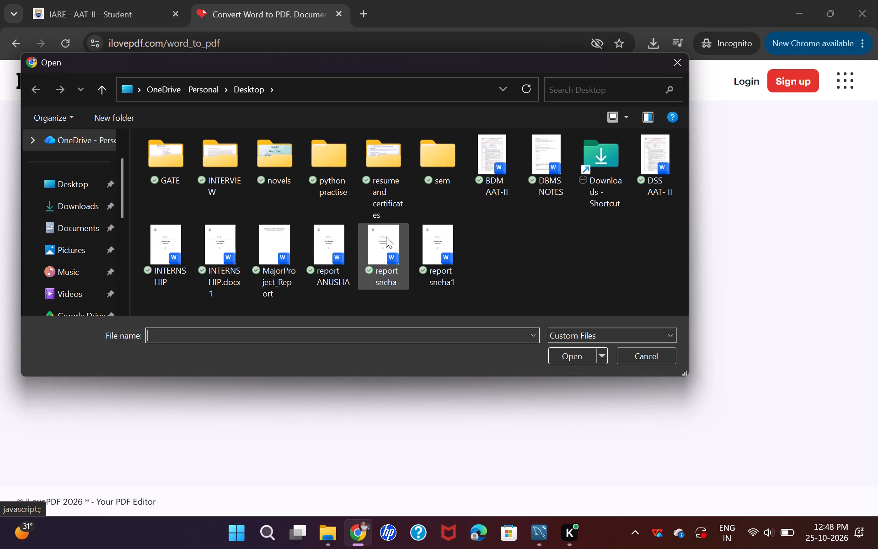
left_click(486, 177)
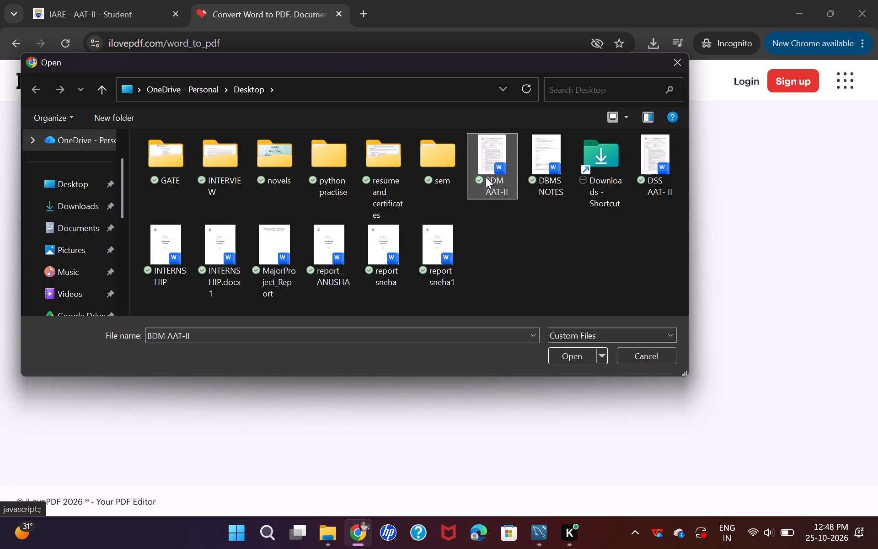
left_click(563, 355)
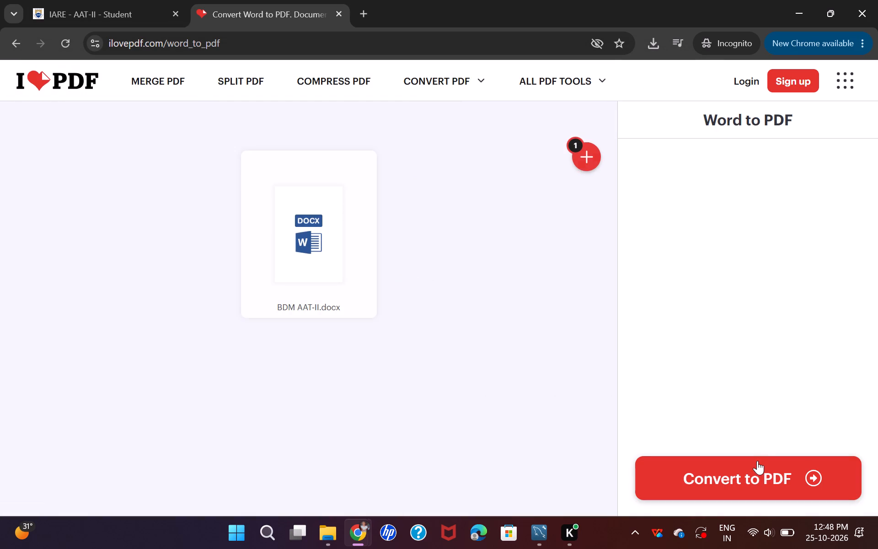
left_click(755, 462)
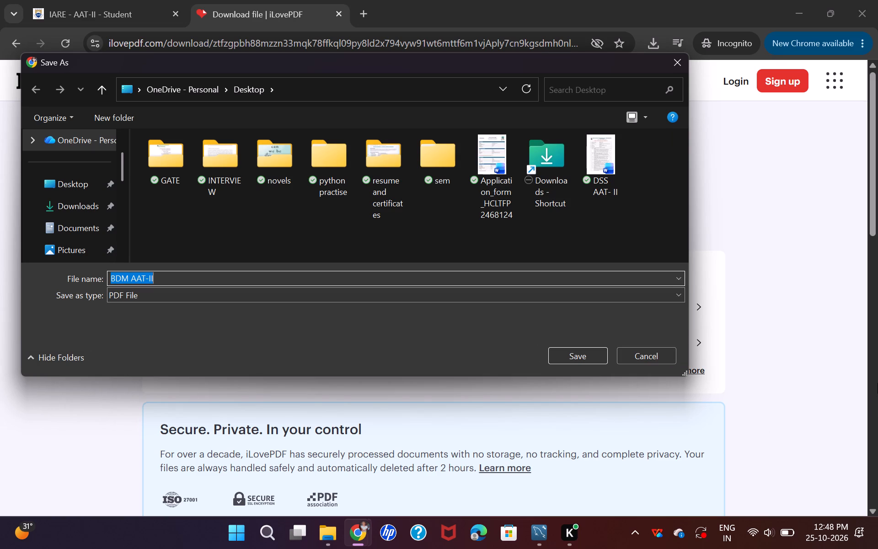
left_click(570, 358)
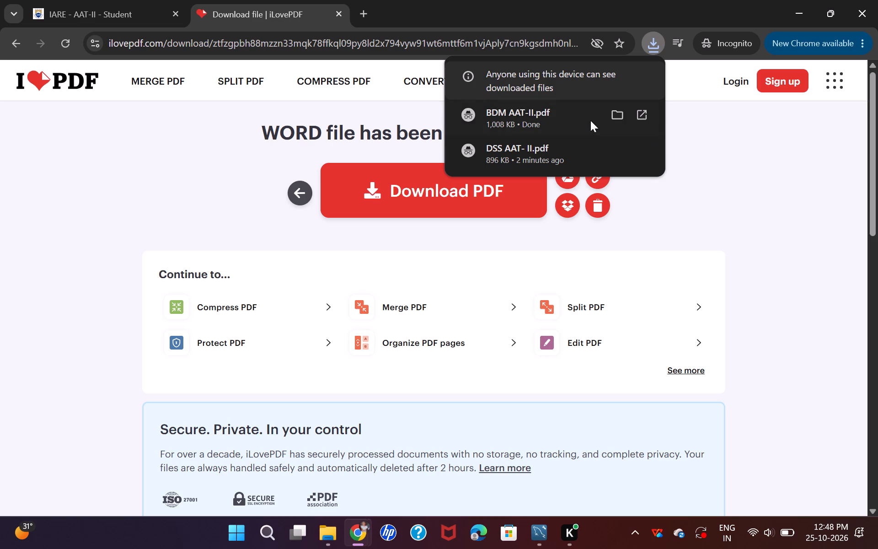
Return to the portal's AAT-II page and choose the BDM AAT-II PDF from the Desktop as the ACDD21 report file.
left_click(112, 1)
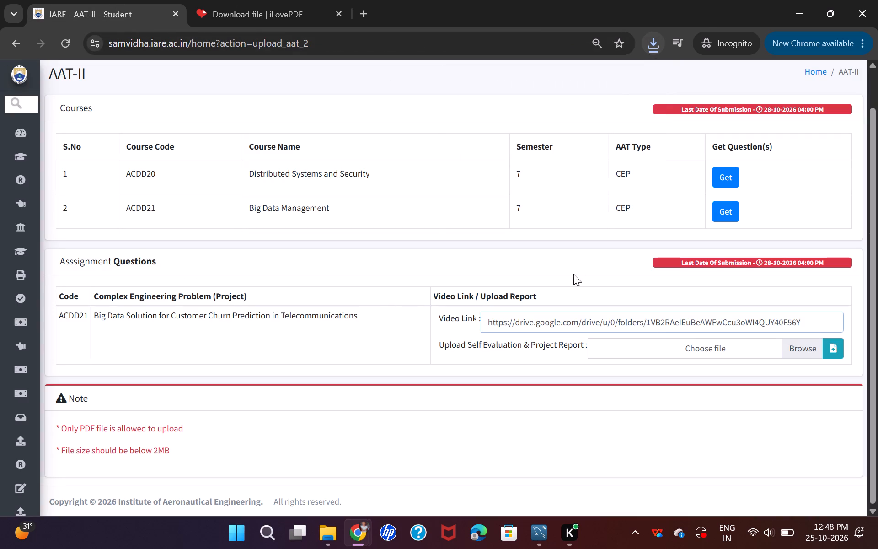
left_click(625, 348)
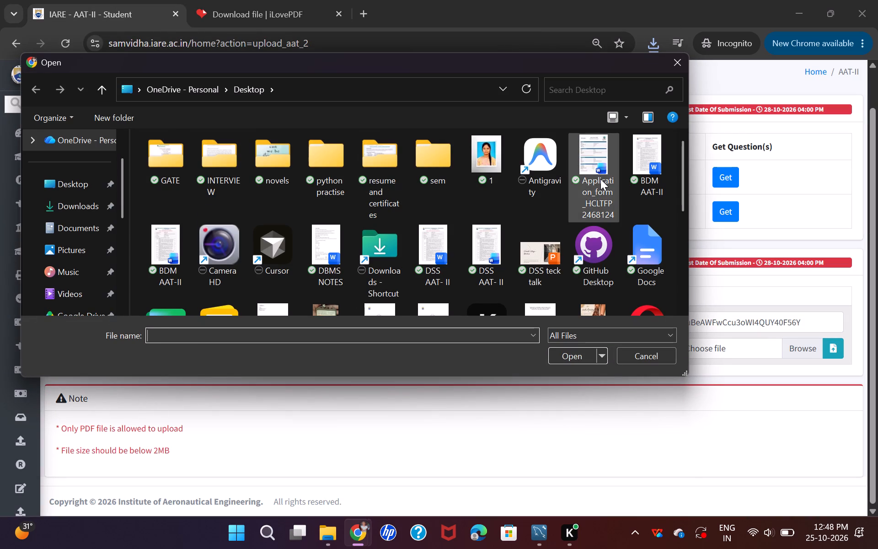
scroll(492, 233, "down", 1)
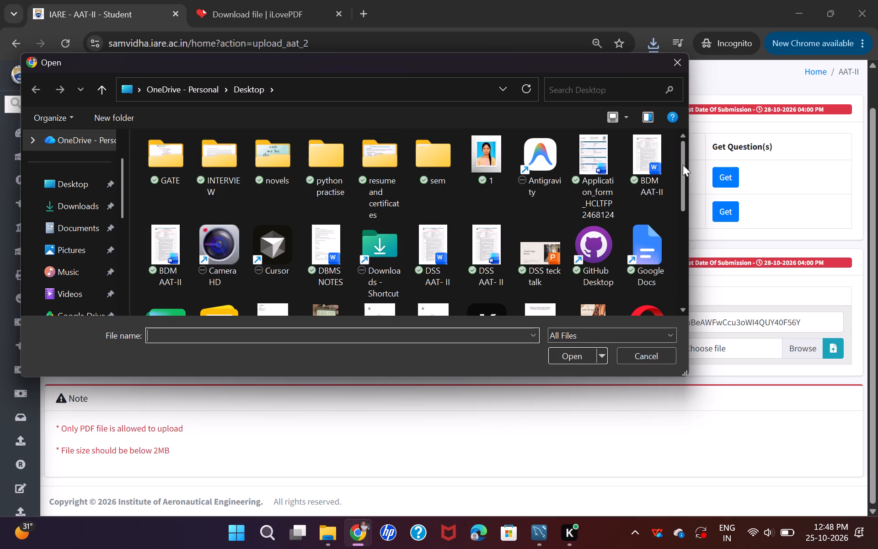
left_click(177, 244)
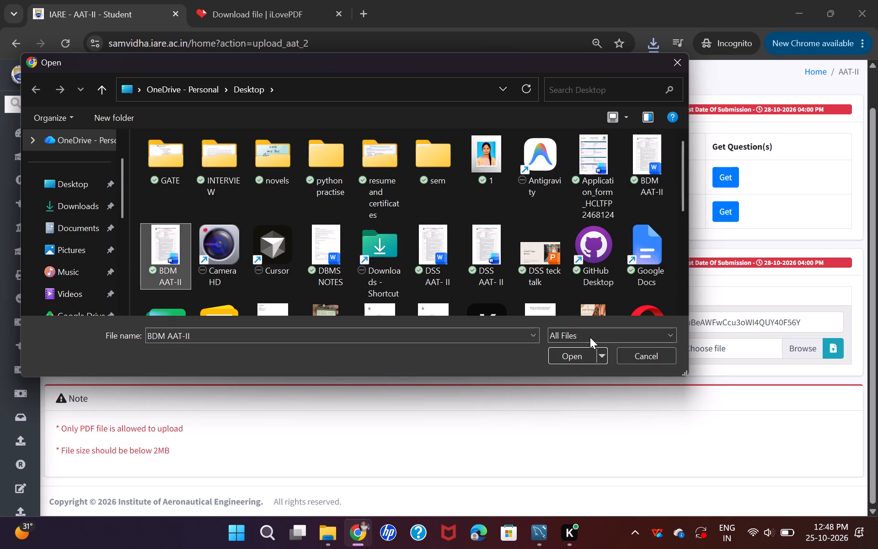
left_click(573, 351)
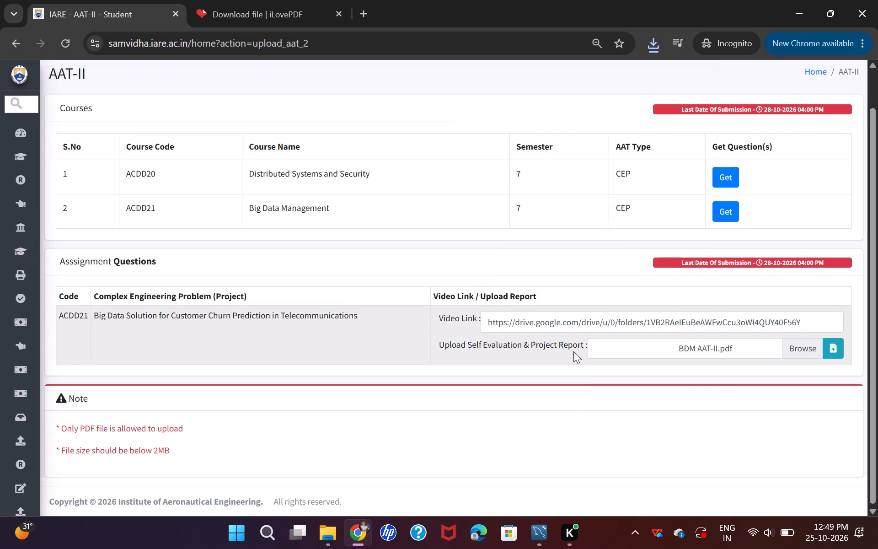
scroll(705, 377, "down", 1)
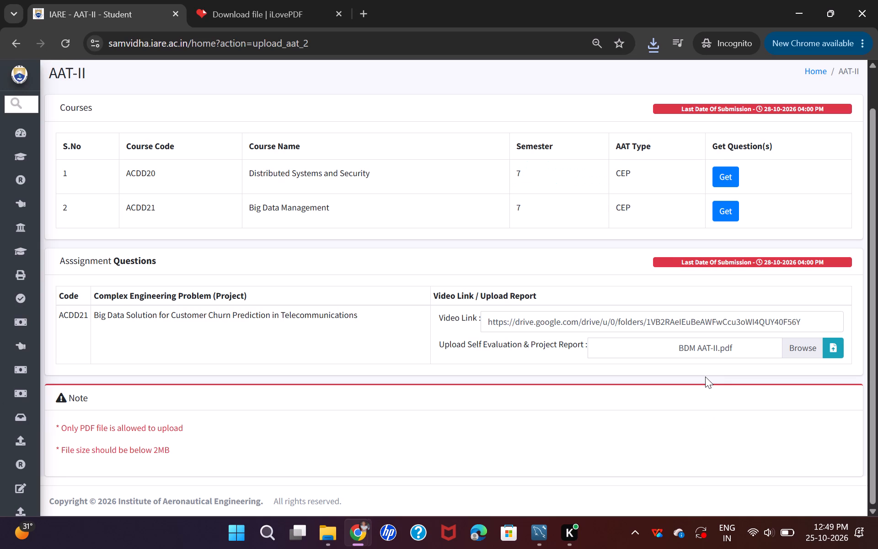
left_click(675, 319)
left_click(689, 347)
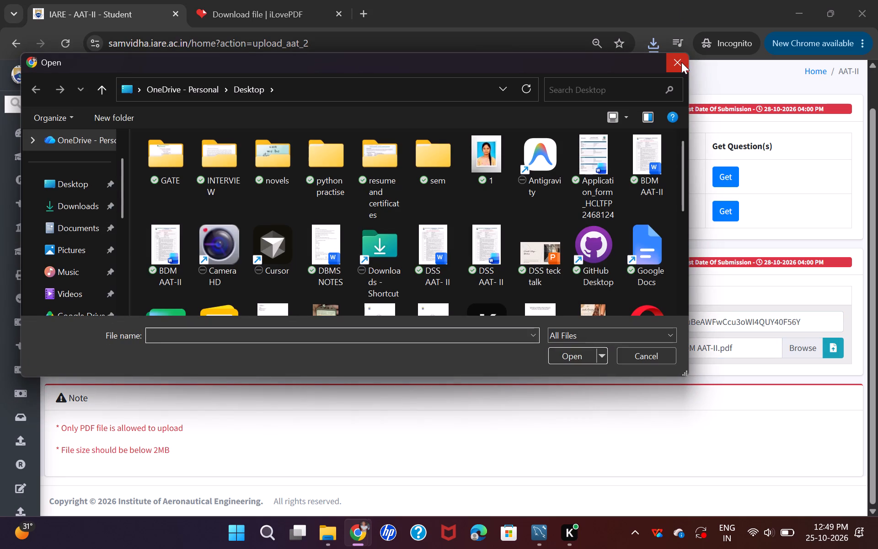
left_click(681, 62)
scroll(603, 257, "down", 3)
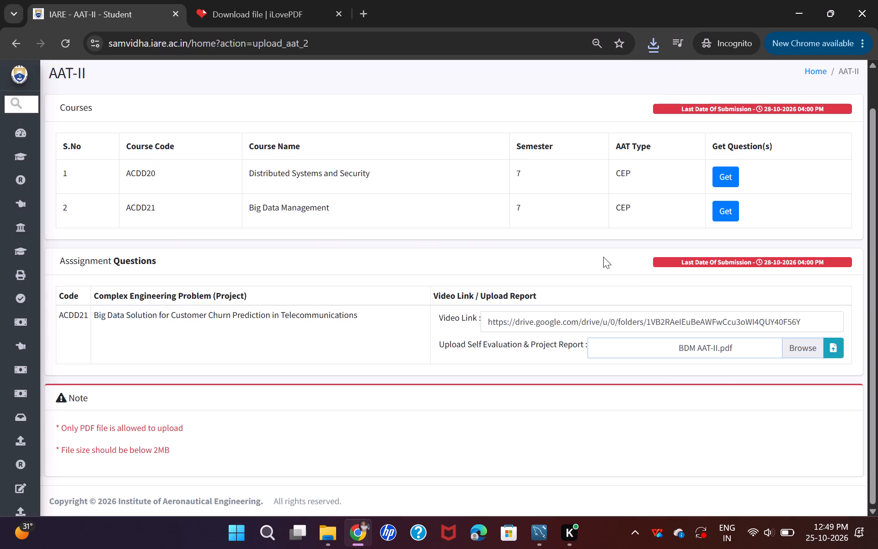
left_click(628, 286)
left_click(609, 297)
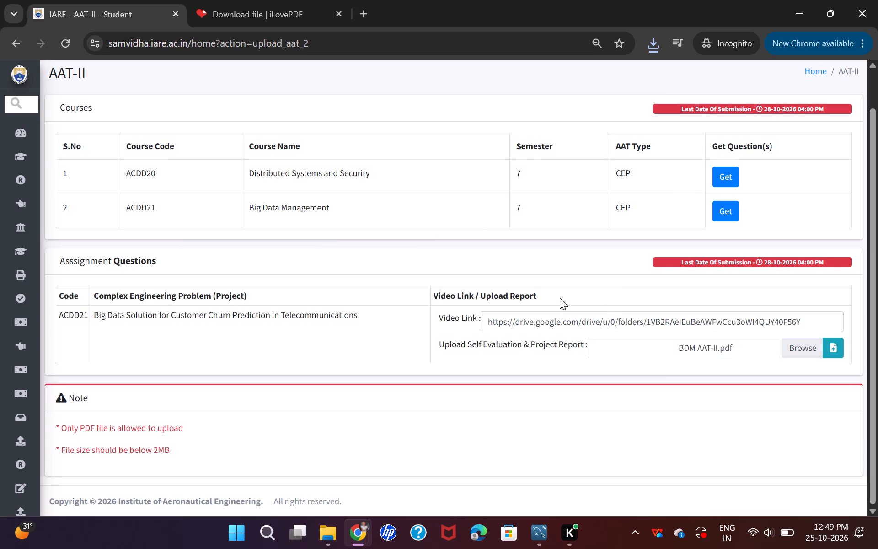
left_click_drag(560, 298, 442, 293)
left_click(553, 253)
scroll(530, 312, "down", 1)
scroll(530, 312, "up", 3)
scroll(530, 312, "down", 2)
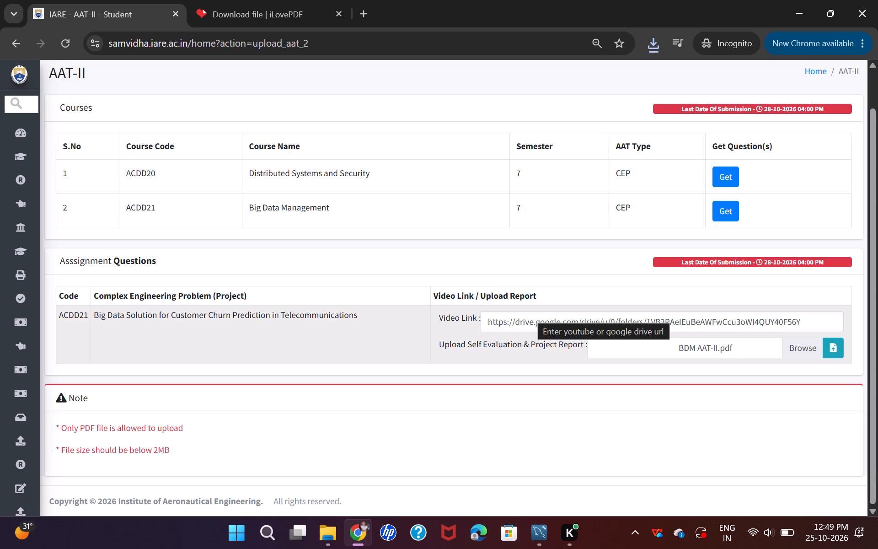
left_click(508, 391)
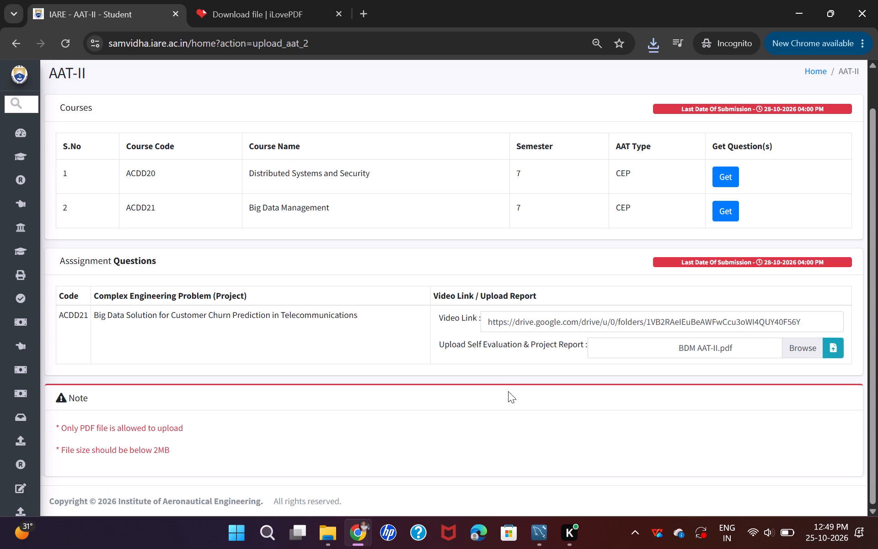
Upload the ACDD21 submission with the Drive folder link and the BDM AAT-II PDF report.
left_click(835, 344)
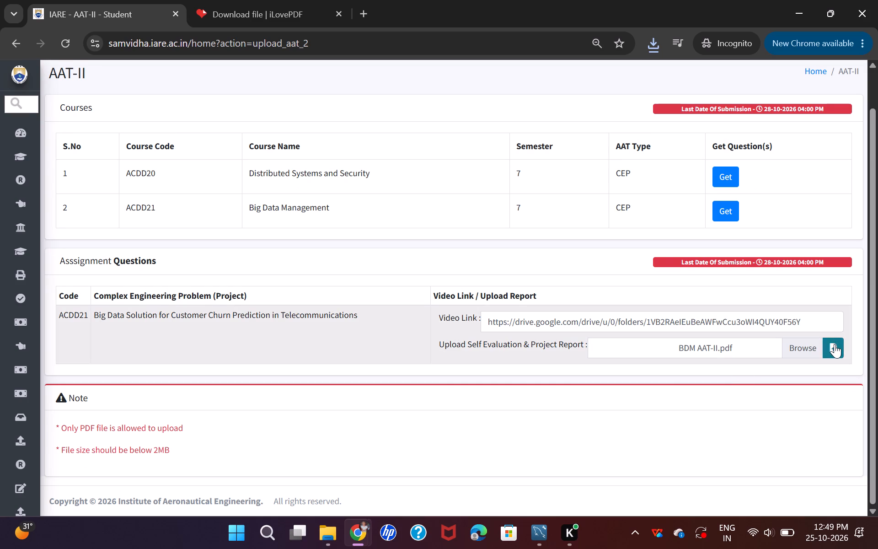
left_click(444, 341)
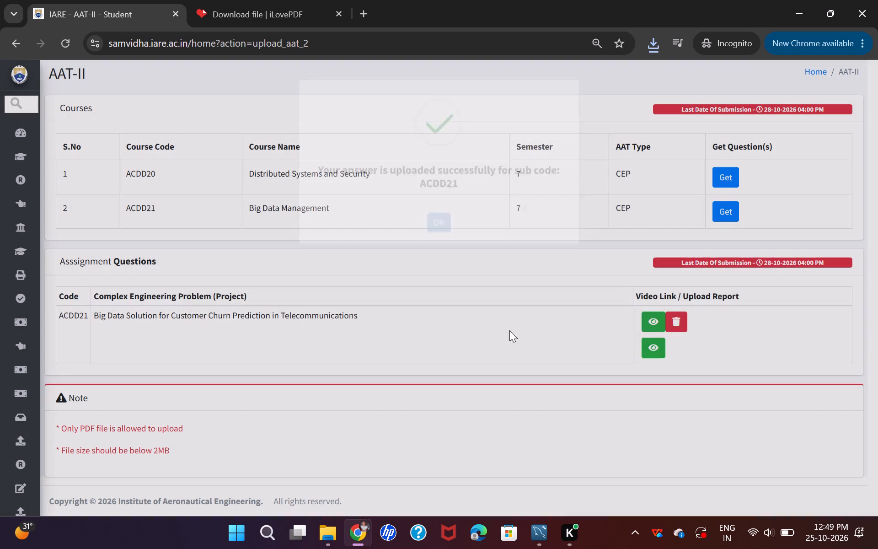
Open the uploaded ACDD21 report and check its Complex Problem Solving Self-Assessment Form through the signature section.
left_click(655, 348)
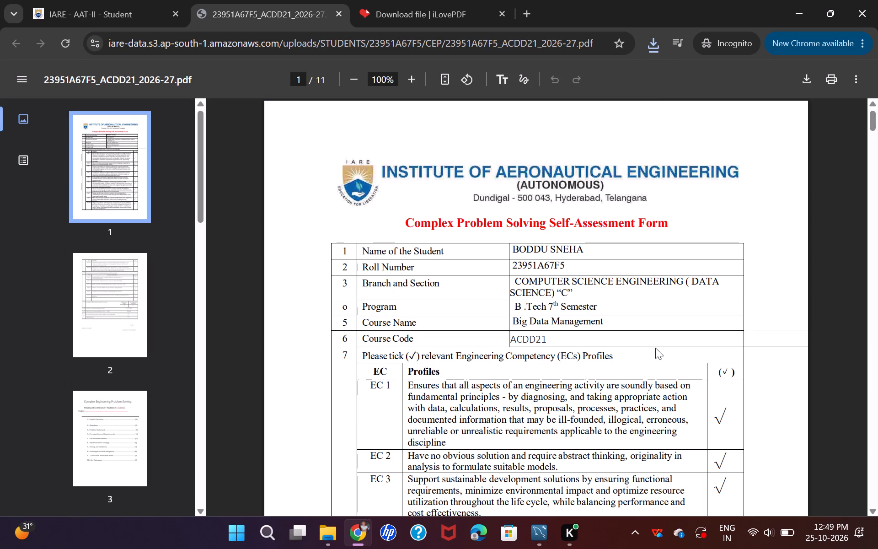
scroll(617, 317, "down", 2)
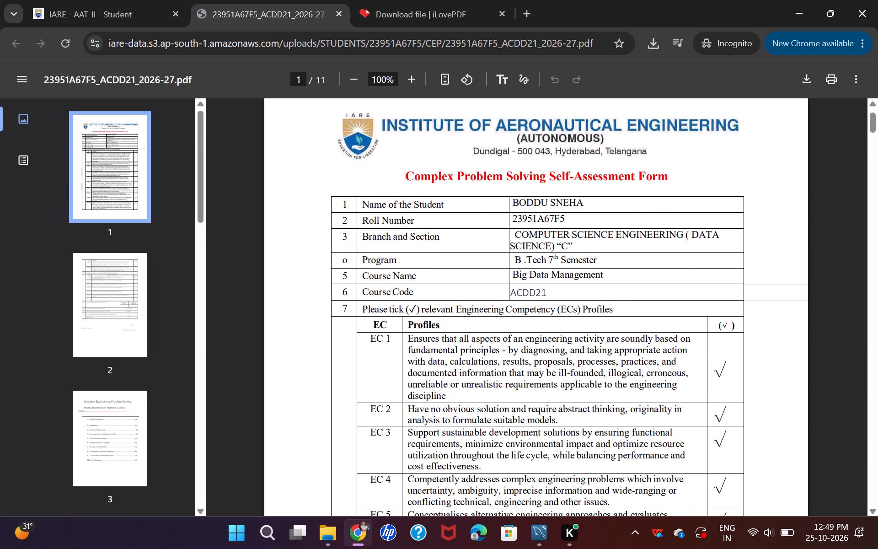
scroll(585, 331, "down", 6)
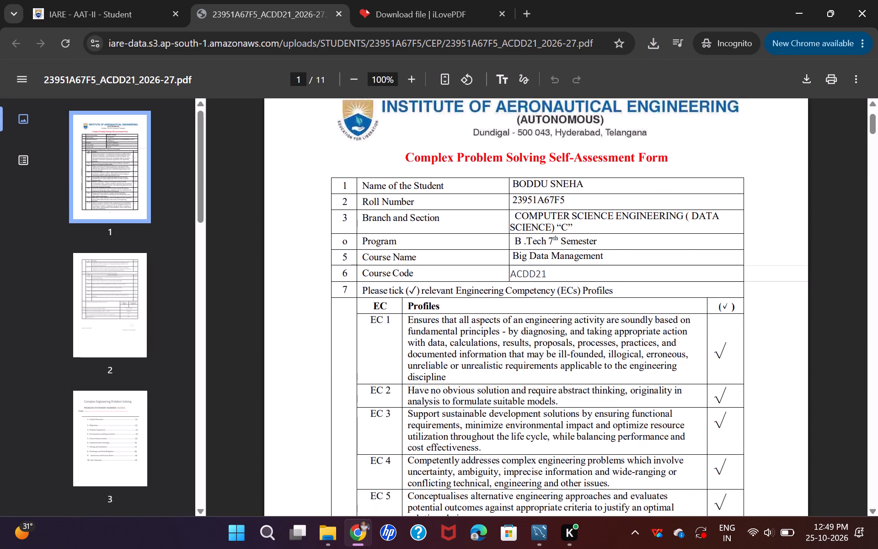
scroll(585, 331, "down", 7)
scroll(514, 332, "down", 3)
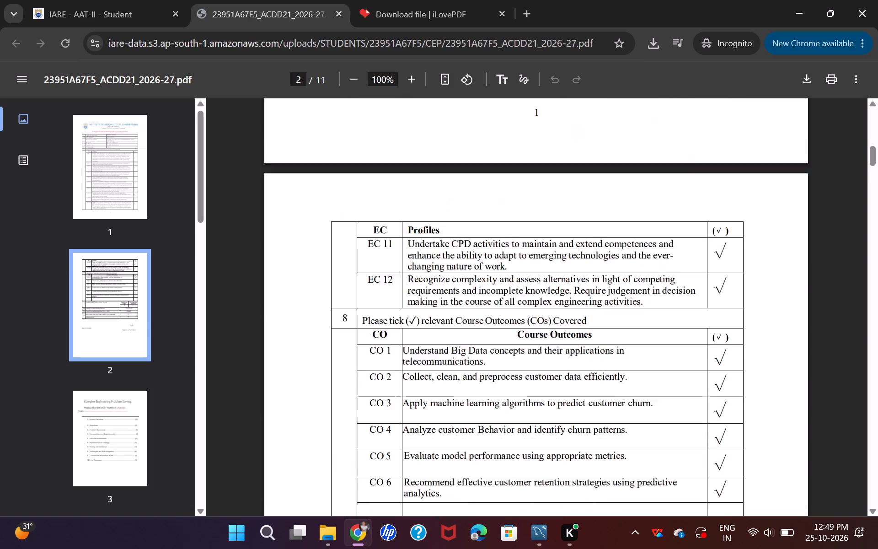
scroll(514, 332, "up", 1)
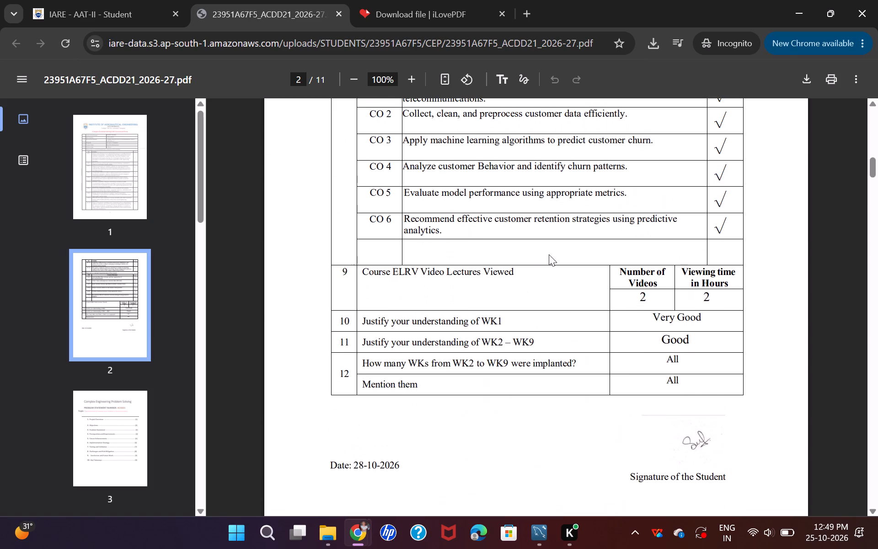
scroll(549, 254, "up", 1)
scroll(549, 254, "down", 1)
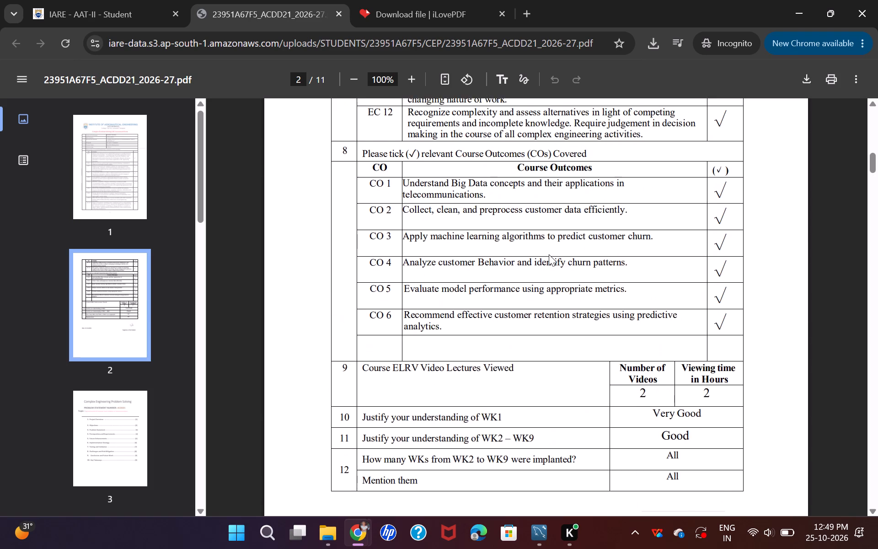
scroll(549, 254, "down", 1)
scroll(549, 254, "up", 3)
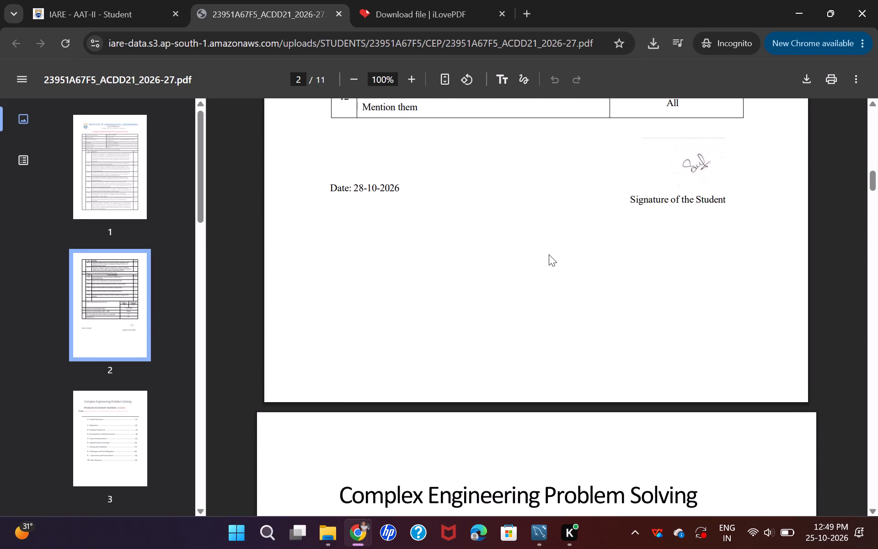
Review the rest of the uploaded ACDD21 report, from the contents page through to Conclusion and Future Work.
scroll(549, 254, "down", 5)
scroll(596, 235, "down", 4)
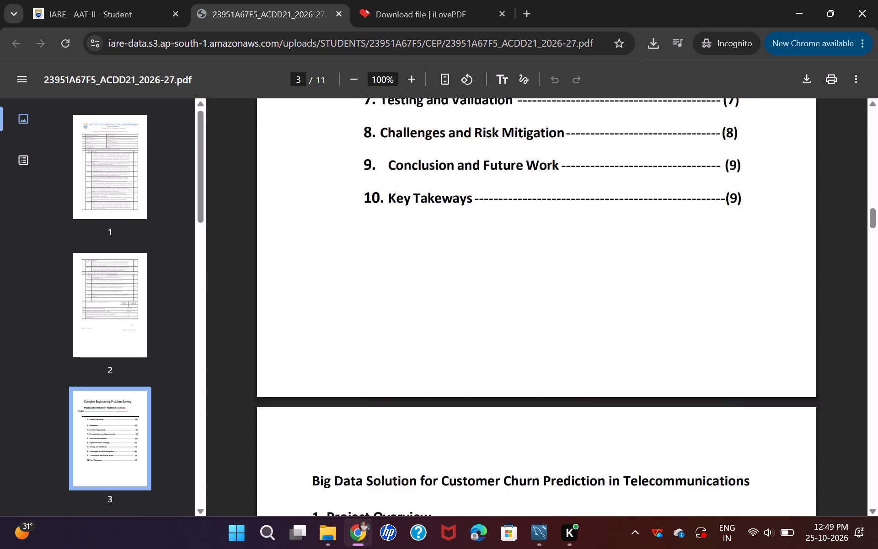
scroll(596, 235, "down", 15)
scroll(530, 245, "down", 9)
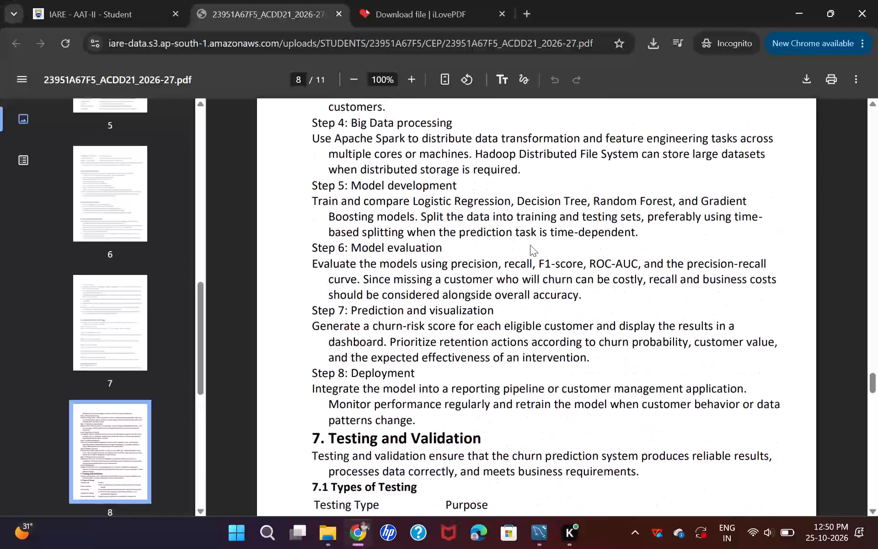
scroll(530, 245, "down", 10)
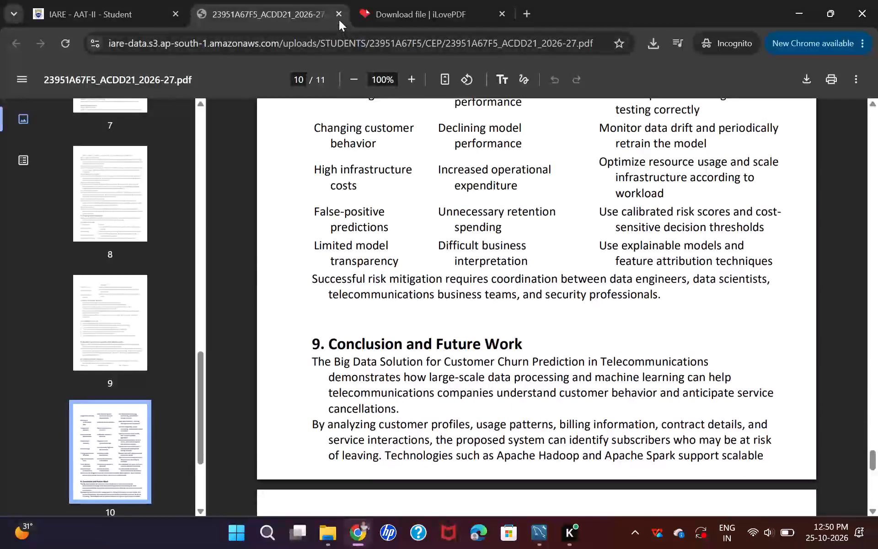
Close the uploaded ACDD21 report and the iLovePDF download page, returning to the AAT-II page.
left_click(339, 17)
left_click(339, 17)
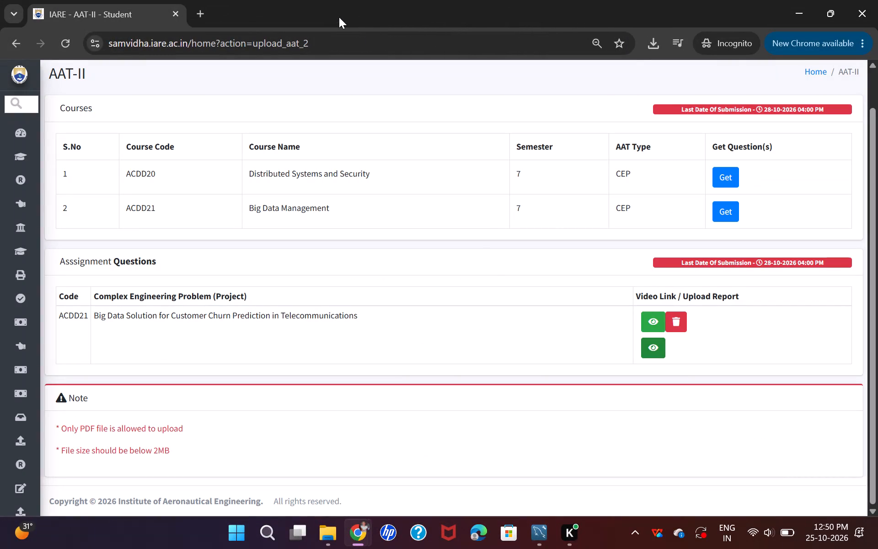
Reload the AAT-II page and retrieve the ACDD20 and ACDD21 questions to check both submissions.
scroll(303, 243, "up", 5)
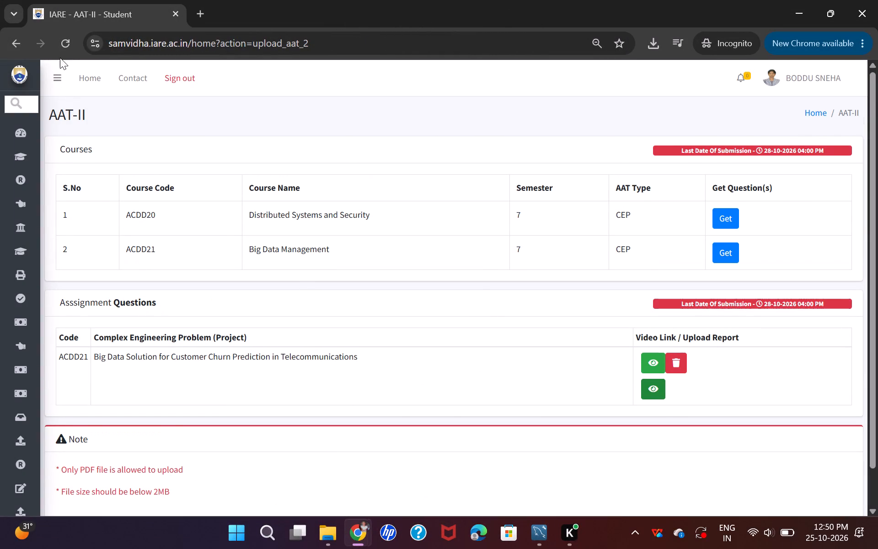
left_click(61, 49)
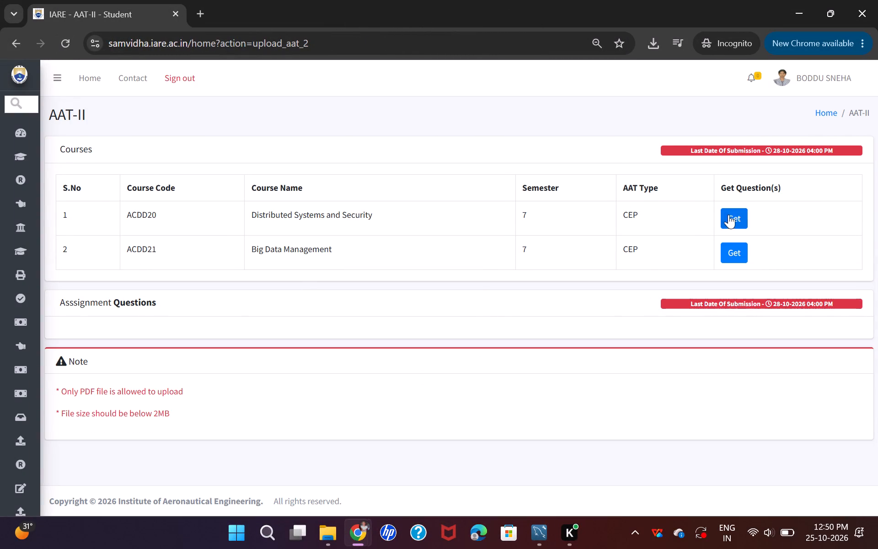
left_click(728, 214)
left_click(756, 237)
left_click(732, 249)
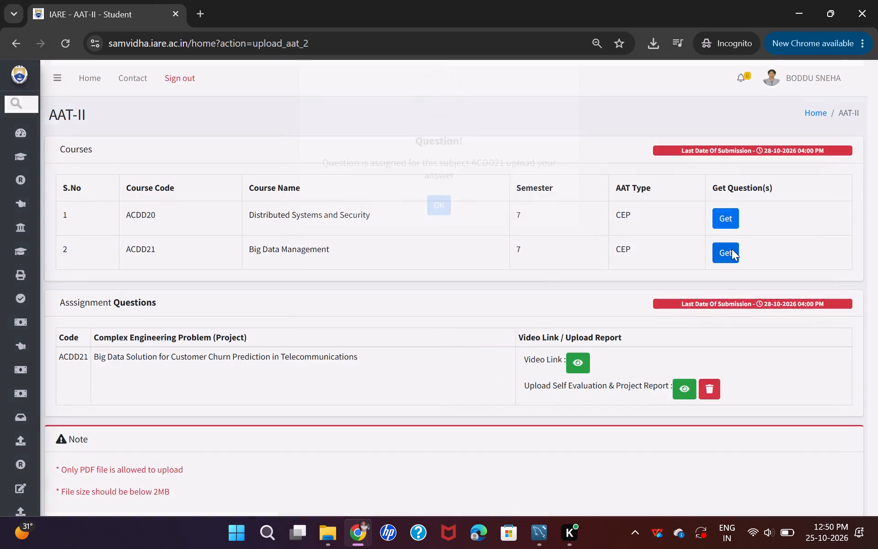
left_click(759, 237)
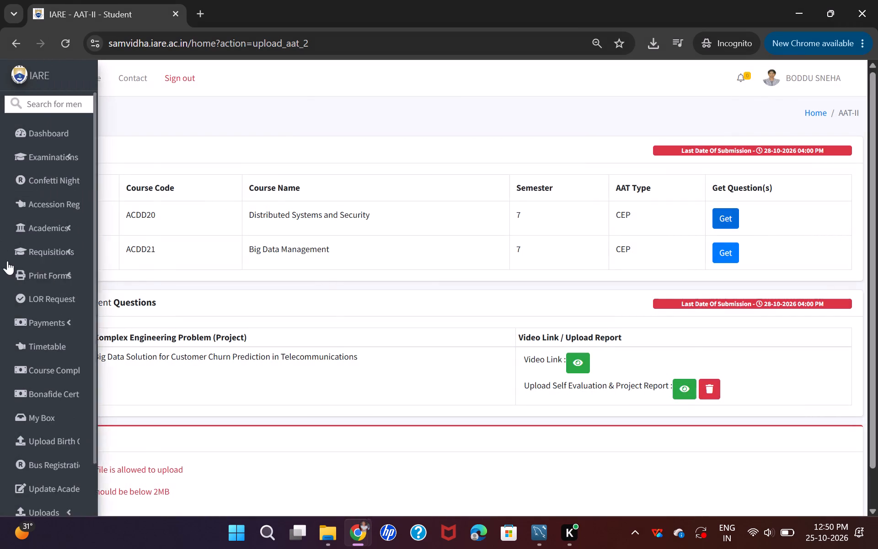
scroll(18, 280, "down", 2)
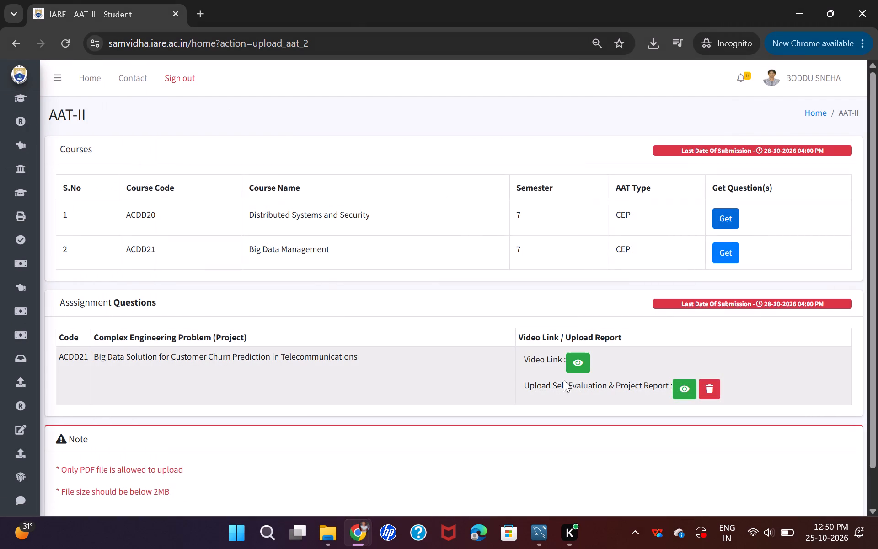
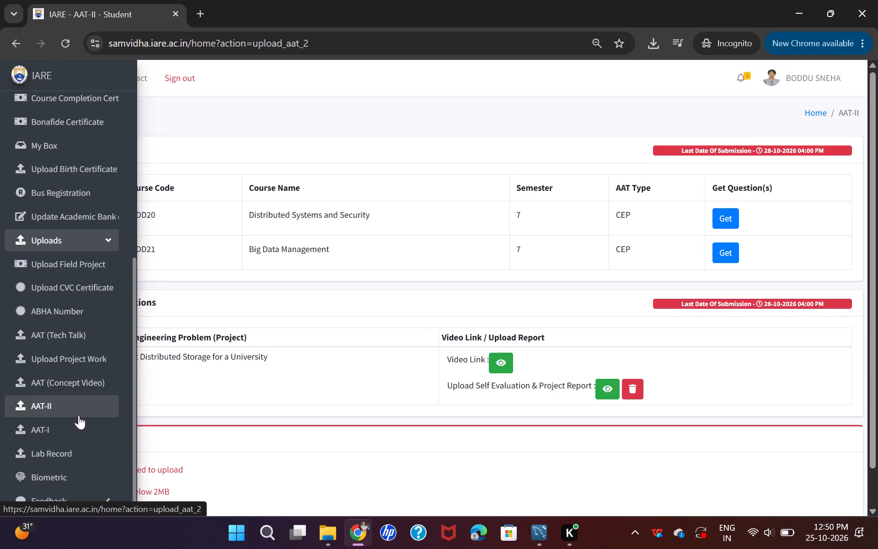
Open the AAT-I page and retrieve the ACDD20 Distributed Systems and Security assignment questions to read them.
left_click(86, 426)
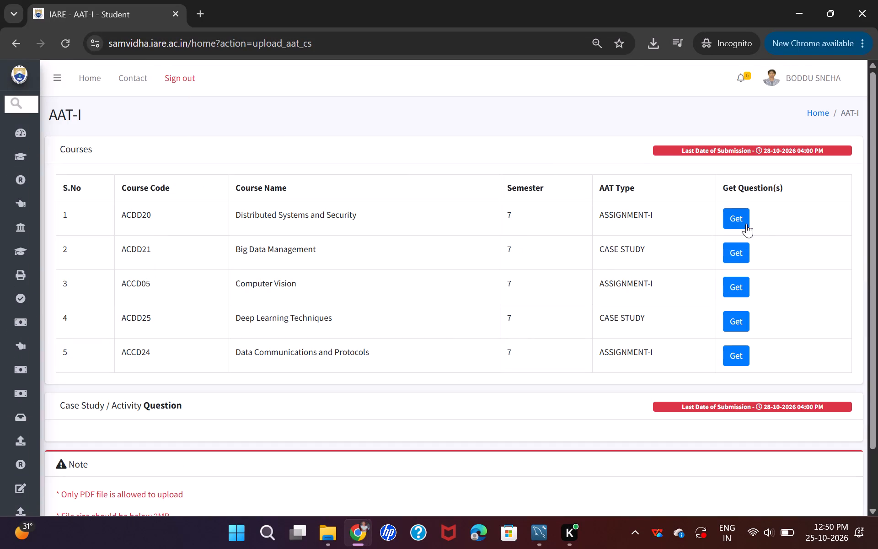
left_click(742, 220)
left_click(770, 245)
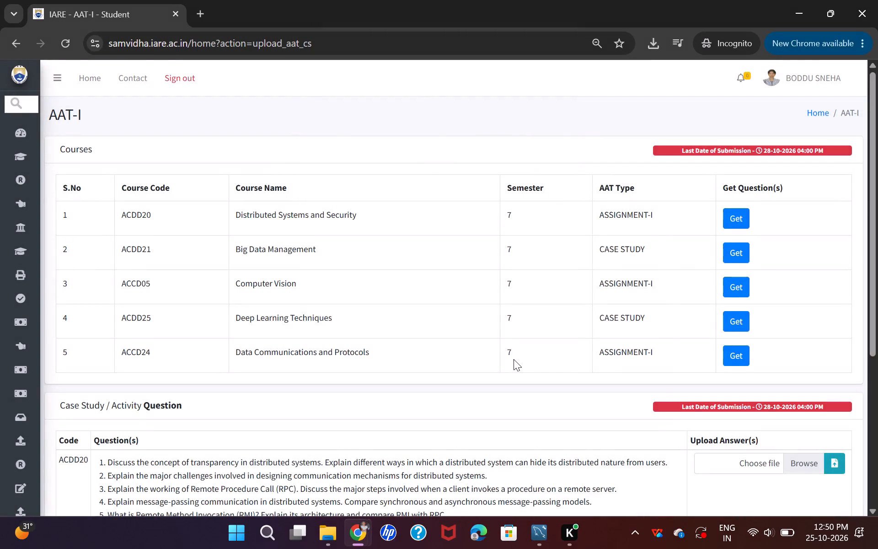
scroll(514, 359, "down", 3)
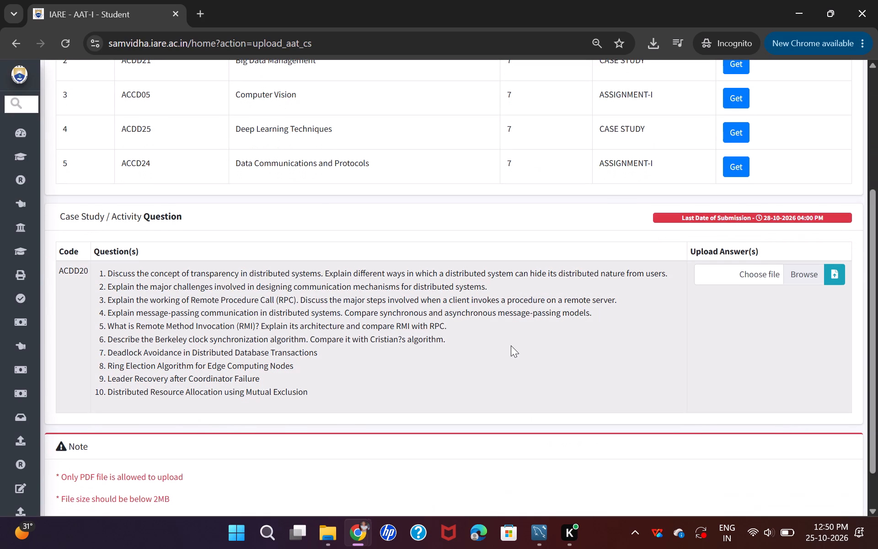
scroll(511, 345, "up", 2)
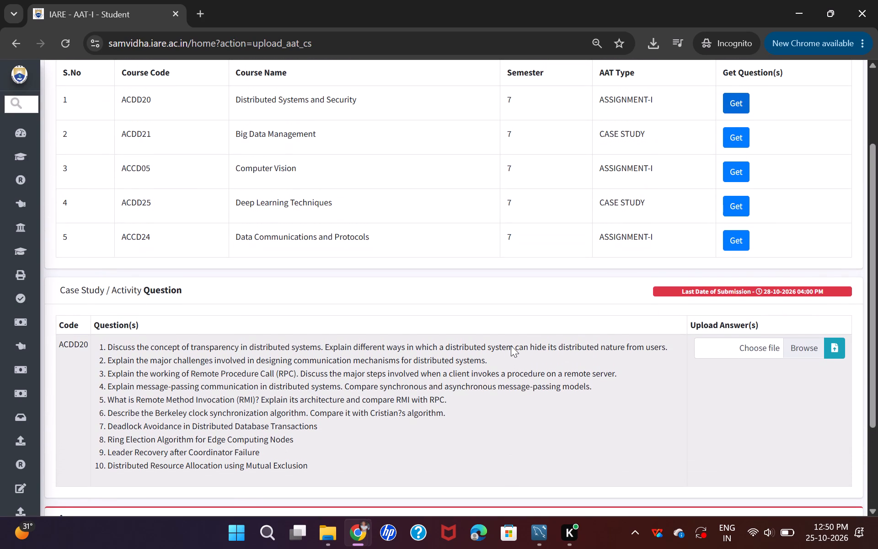
scroll(511, 345, "up", 1)
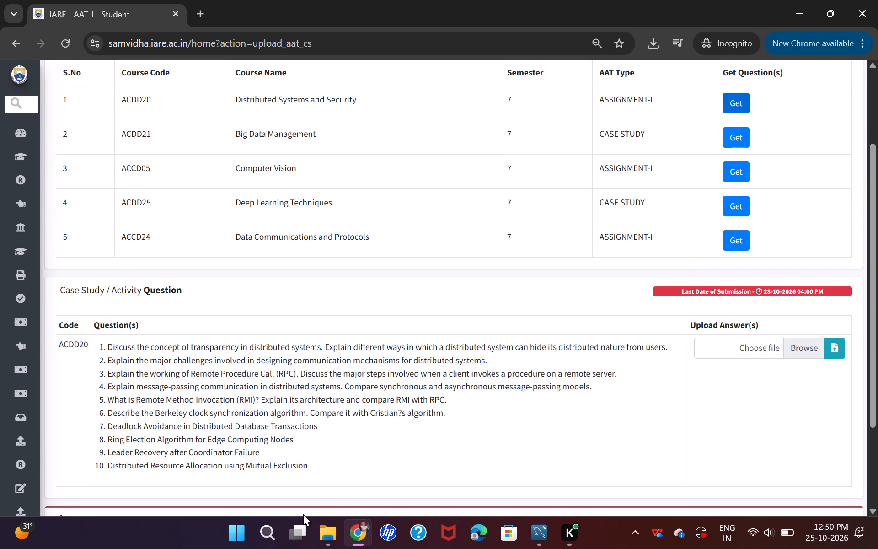
Switch to File Explorer, look through Desktop and Downloads, and open the CGMS AAT-2 Q PDF in Microsoft Edge.
left_click(323, 536)
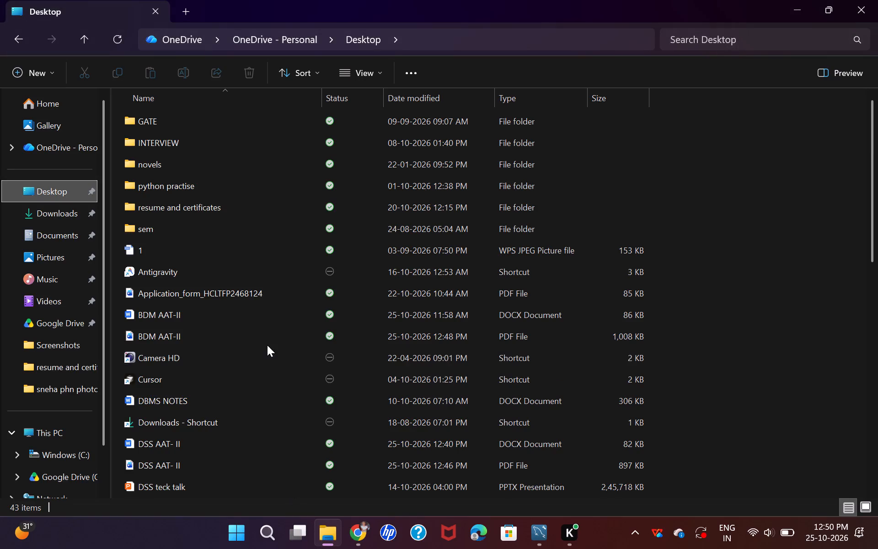
scroll(267, 345, "down", 1)
scroll(244, 392, "down", 2)
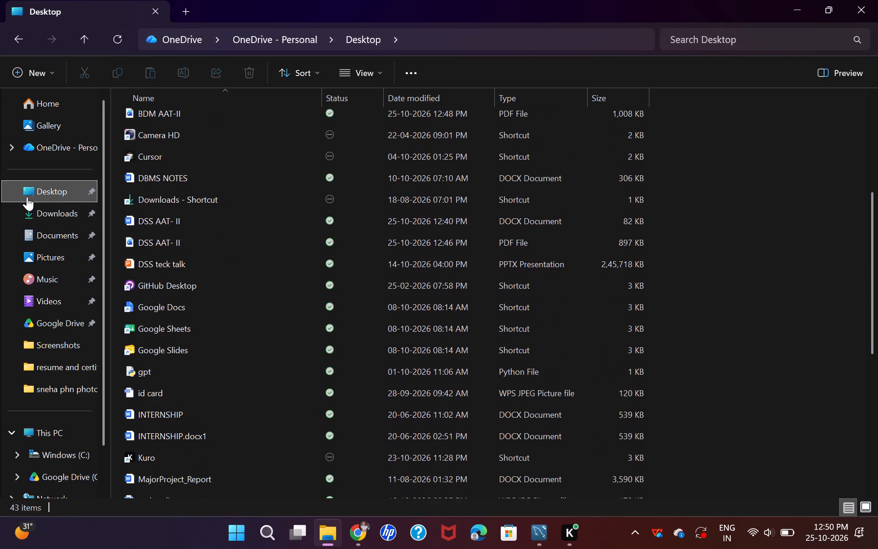
left_click(53, 208)
scroll(292, 338, "down", 7)
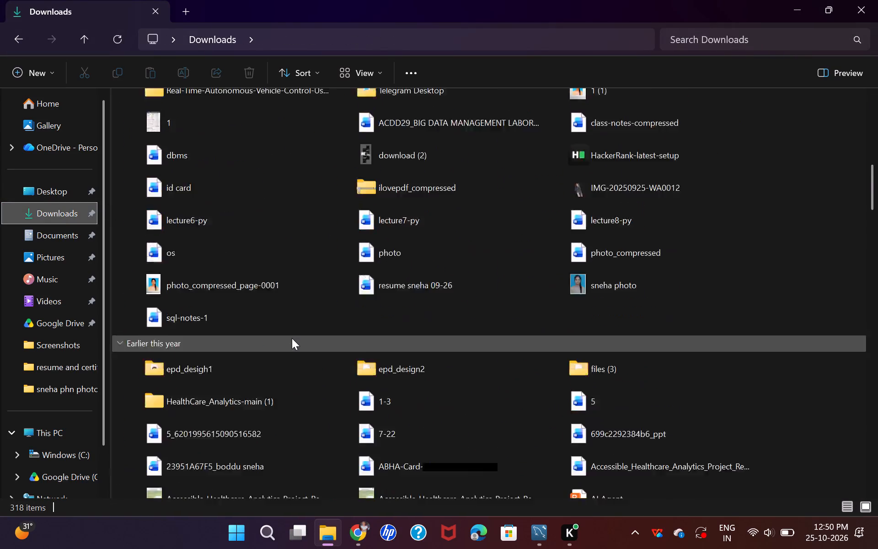
scroll(292, 338, "down", 4)
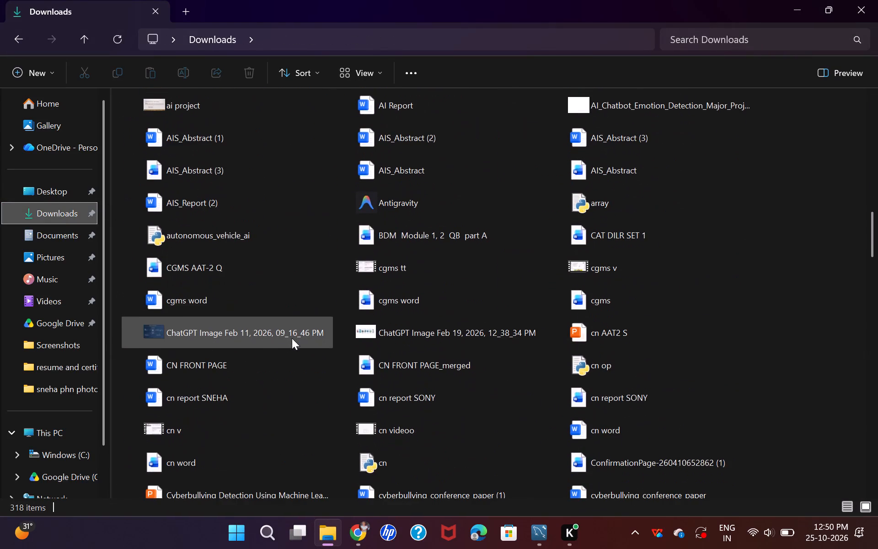
left_click(237, 270)
right_click(237, 270)
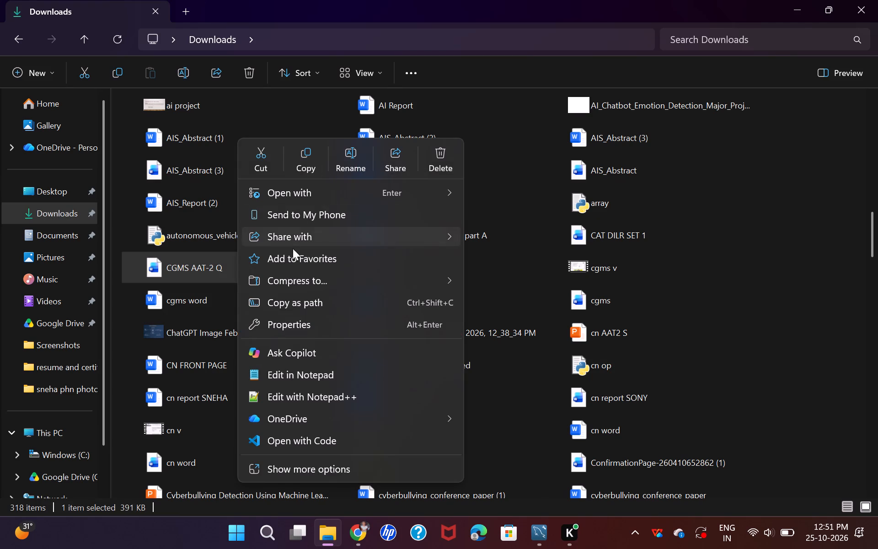
left_click(345, 198)
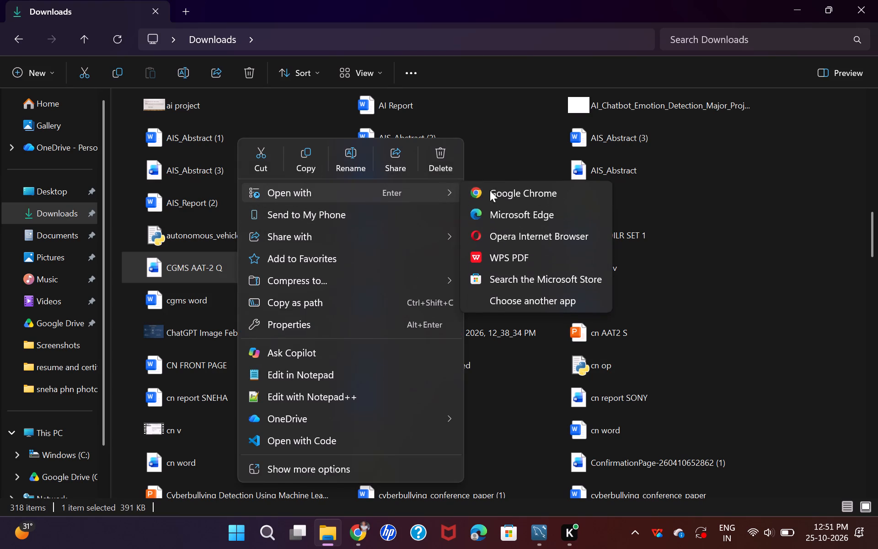
left_click(519, 216)
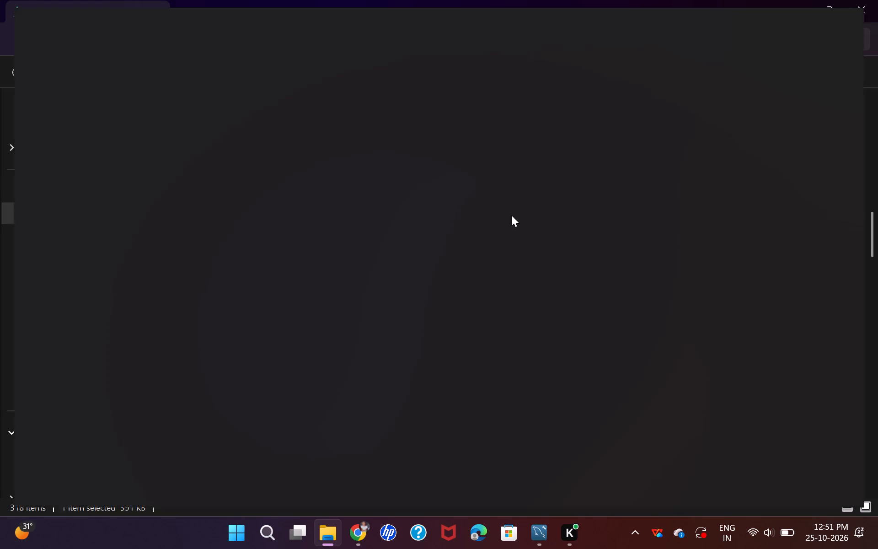
Review the layout of the earlier answers in the CGMS AAT-2 Q PDF and close it.
scroll(378, 380, "down", 6)
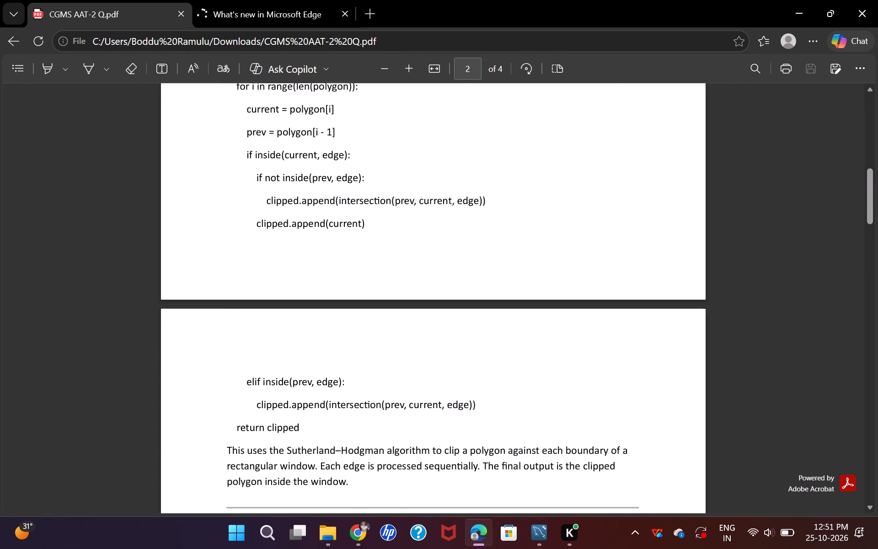
scroll(378, 380, "down", 13)
scroll(378, 380, "down", 11)
scroll(378, 380, "up", 17)
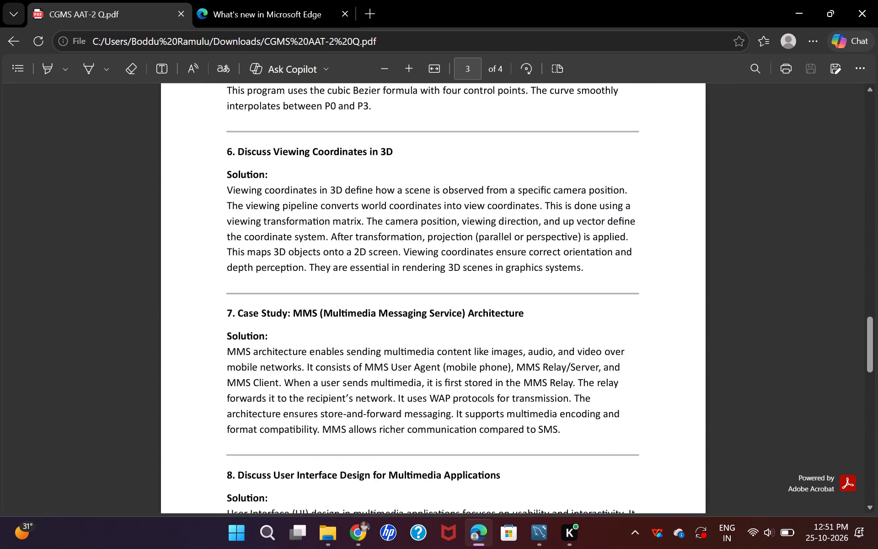
scroll(378, 380, "up", 7)
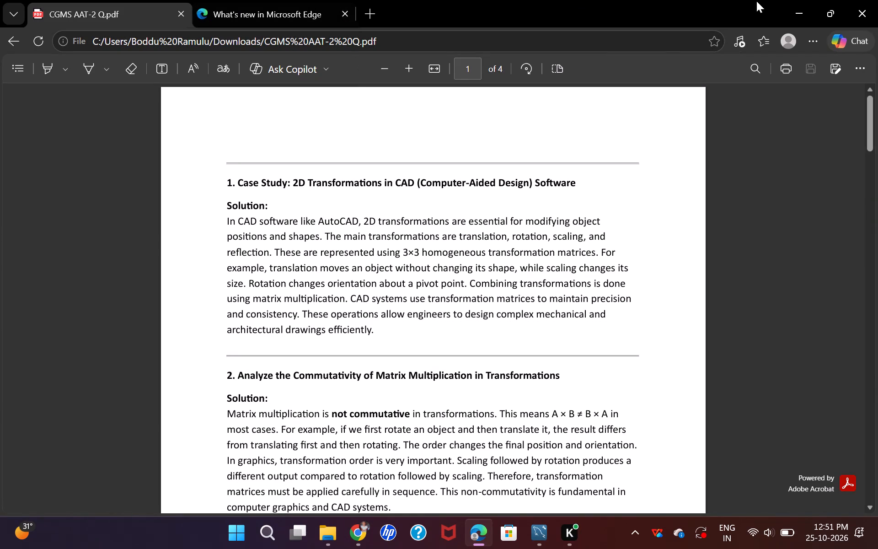
left_click(871, 5)
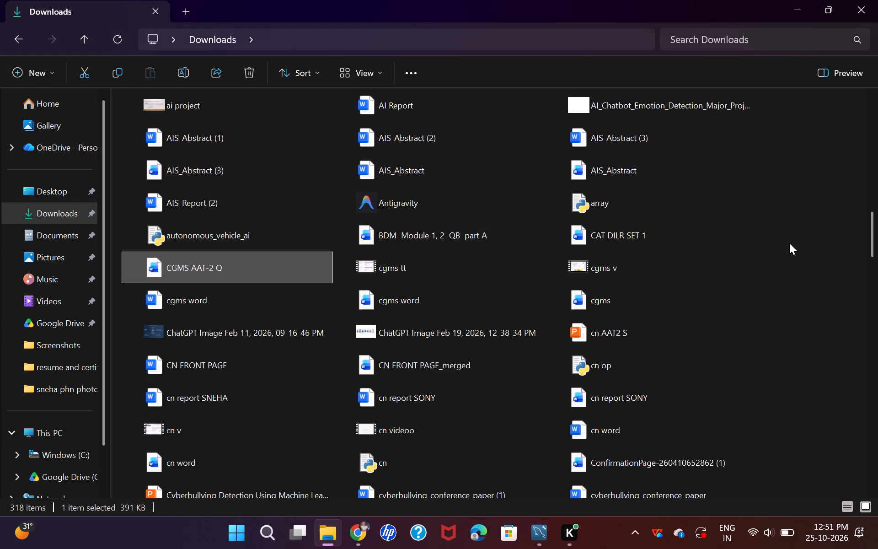
Open the CN FRONT PAGE document from Downloads in Word and look over its cover page.
scroll(676, 300, "down", 1)
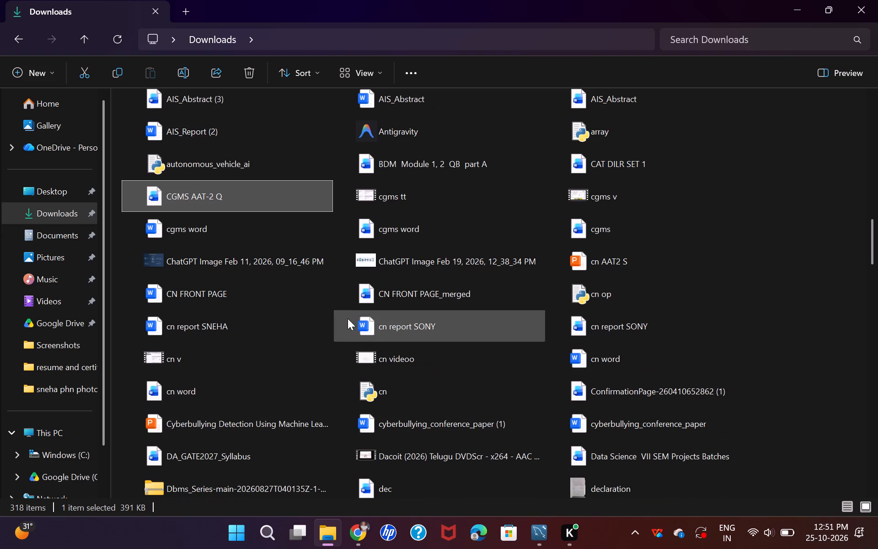
left_click(289, 296)
right_click(289, 296)
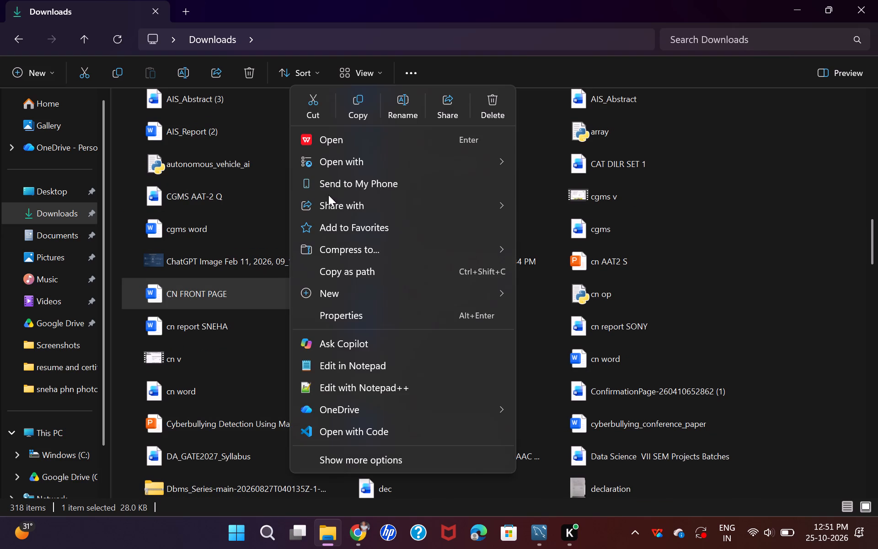
left_click(369, 158)
left_click(594, 160)
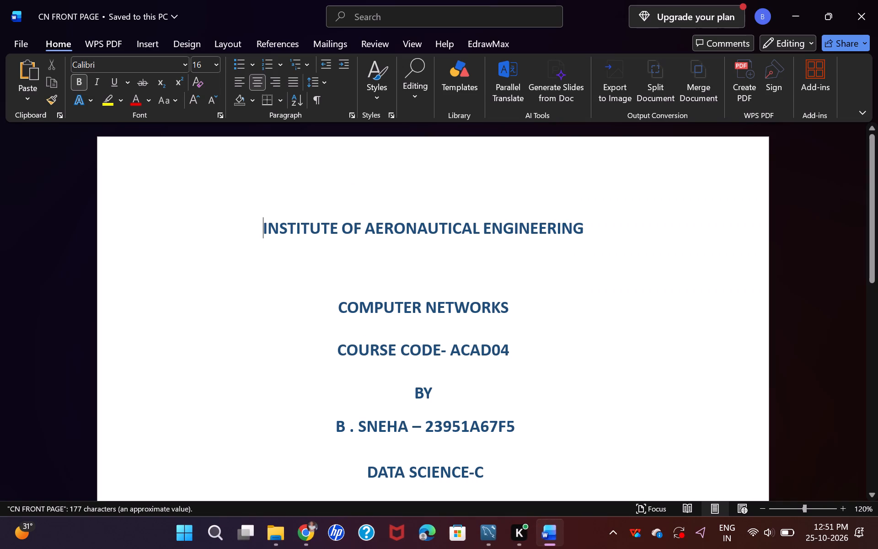
scroll(554, 219, "down", 16)
scroll(554, 219, "down", 3, "ctrl")
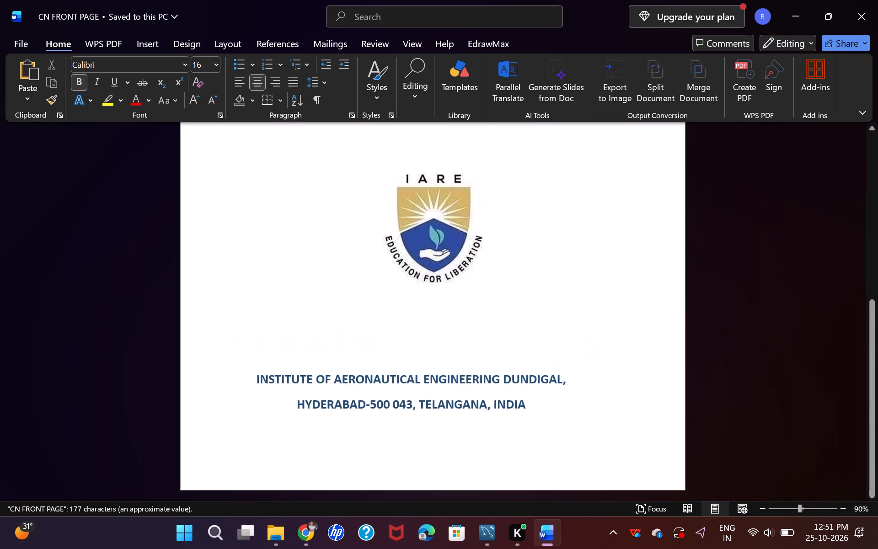
scroll(554, 219, "up", 4)
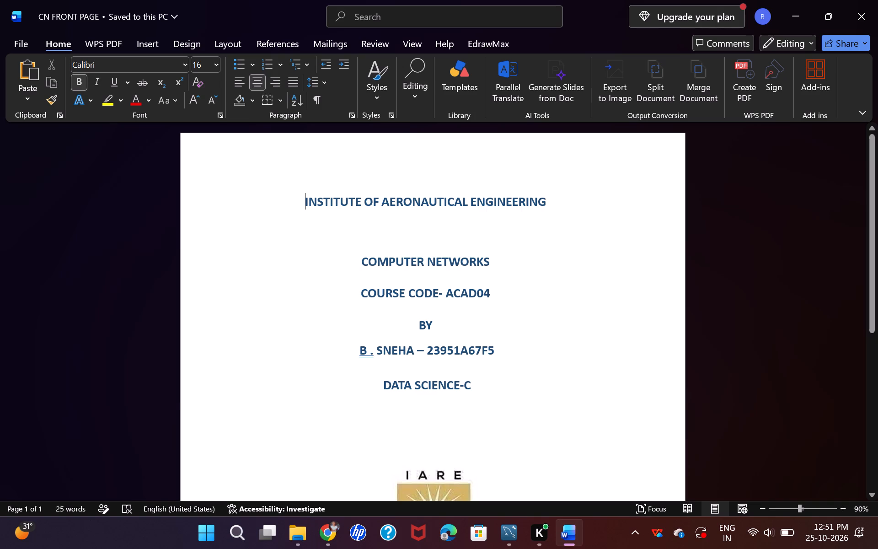
Replace the course title on the cover page with "Distributed Systems And Security", checking the name against the AAT-I course list.
key("alt+Tab")
key("alt+Tab")
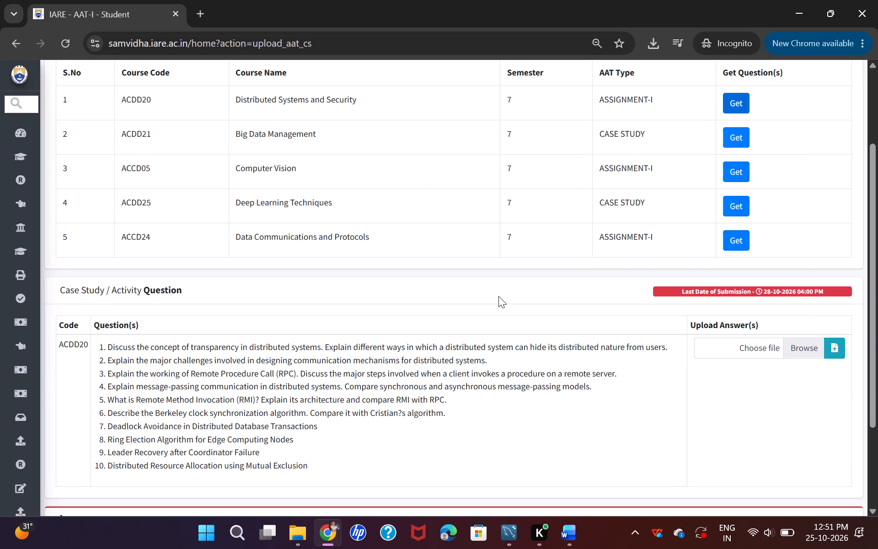
scroll(455, 267, "up", 1)
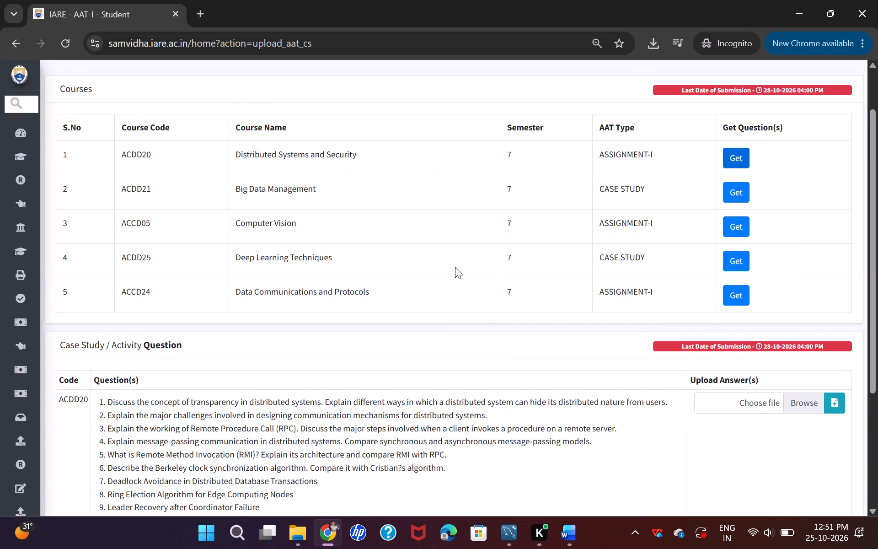
key("alt+Tab")
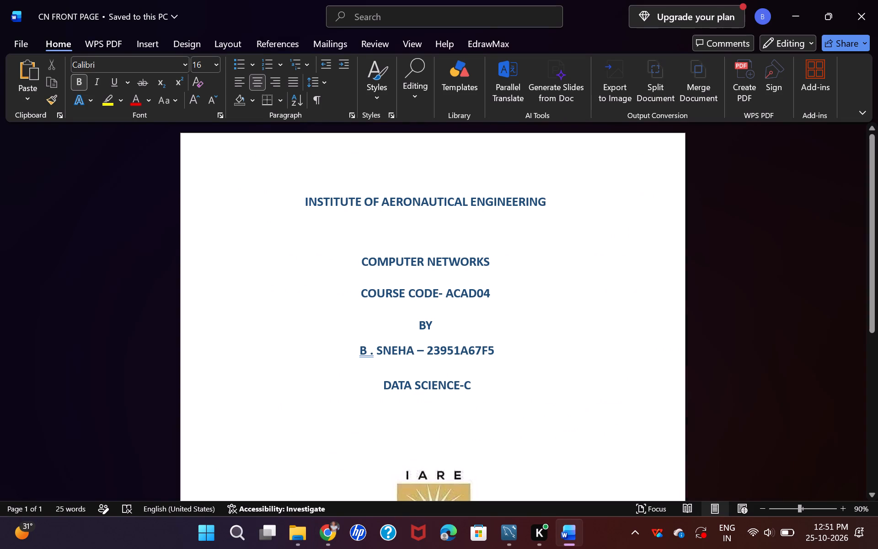
left_click_drag(495, 265, 360, 260)
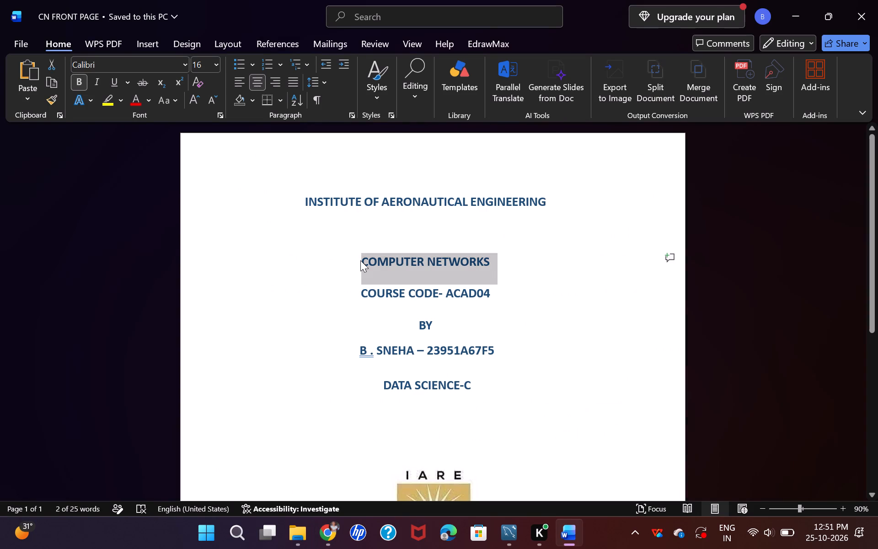
type("Dis")
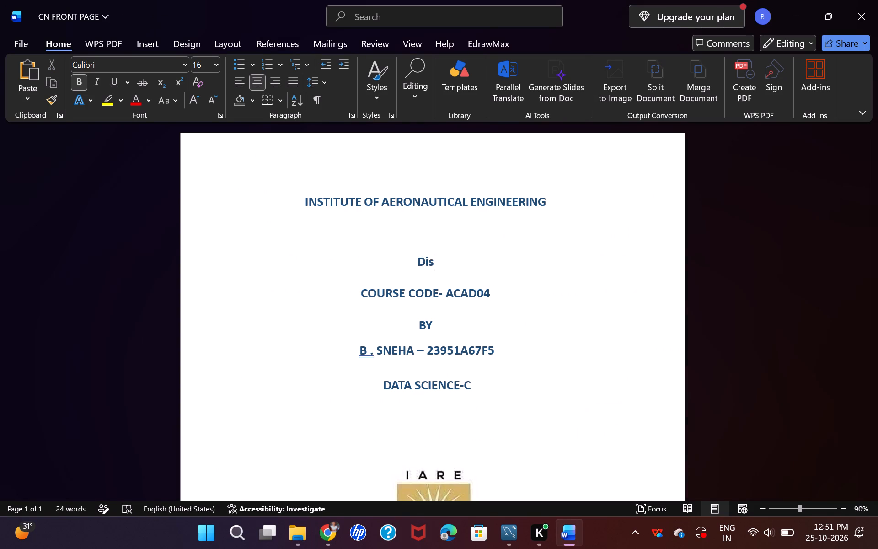
type("tributed")
key("space")
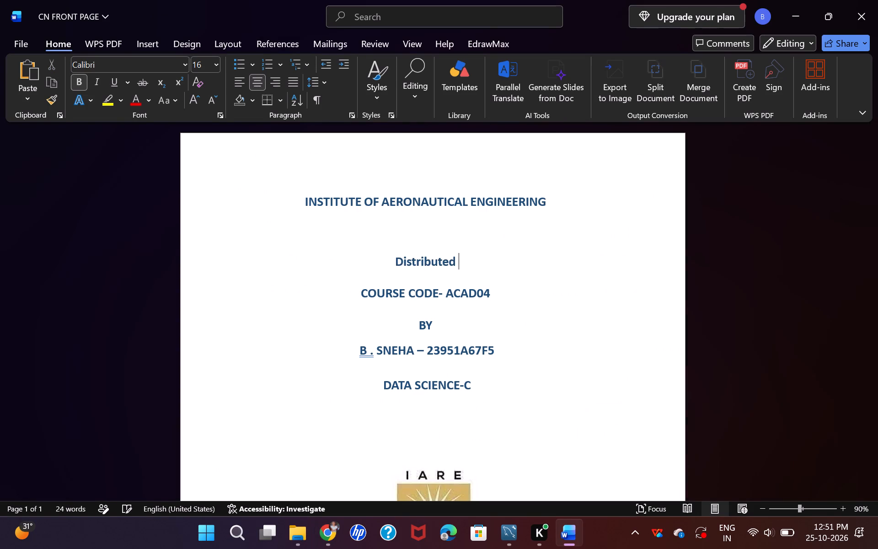
key("alt+Tab")
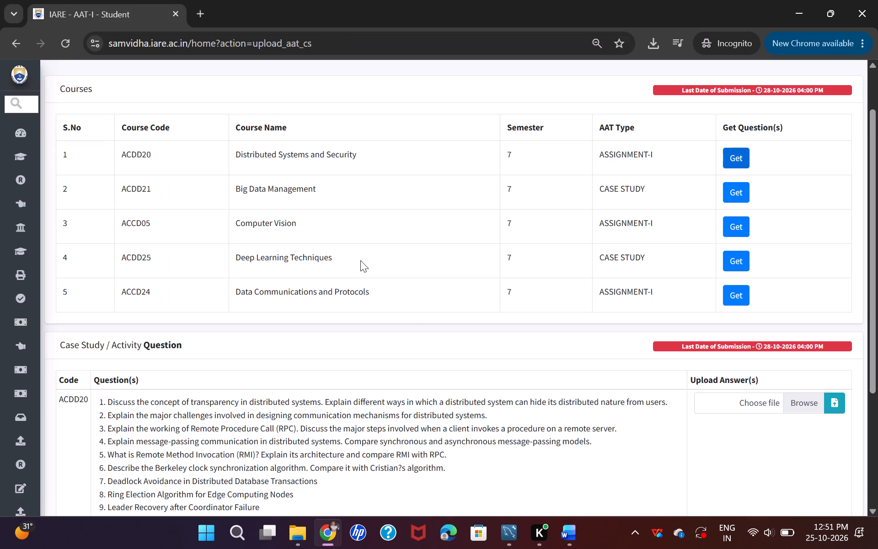
key("alt+Tab")
type("Systems And")
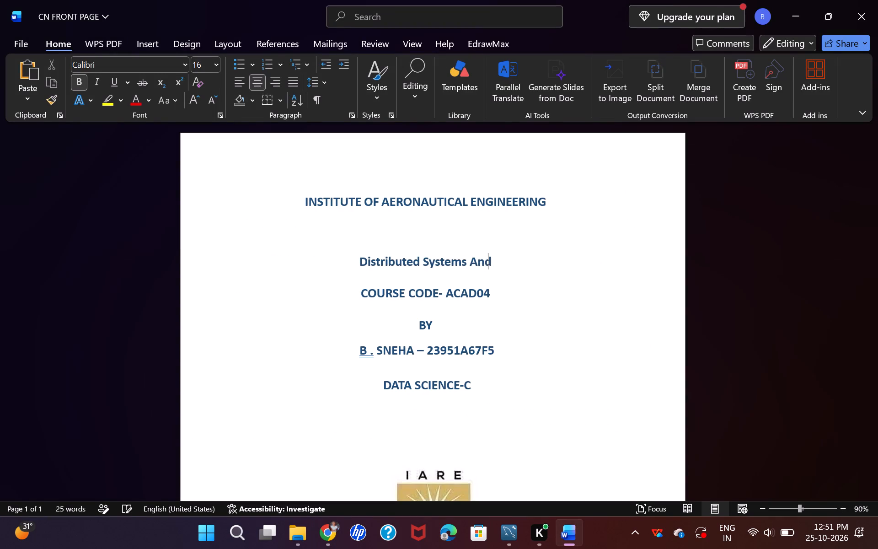
key("space")
key("alt+Tab")
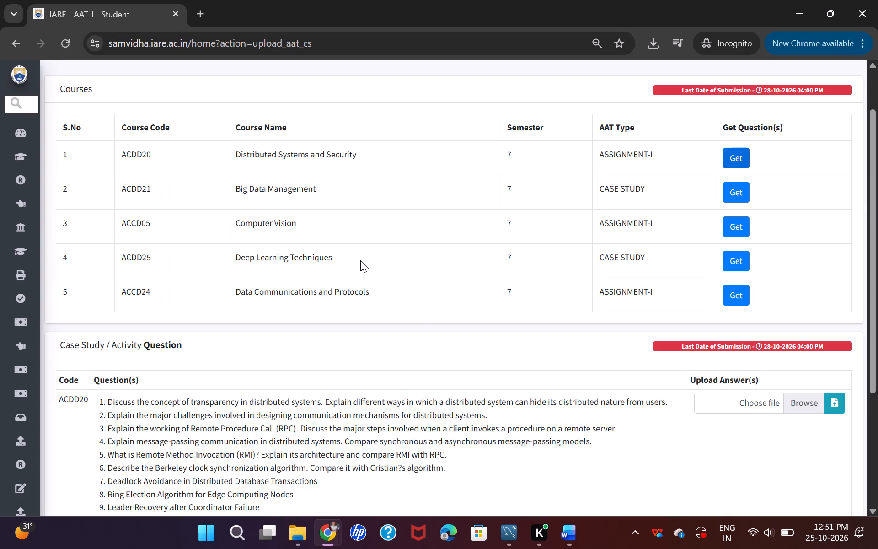
key("alt+Tab")
type("Security")
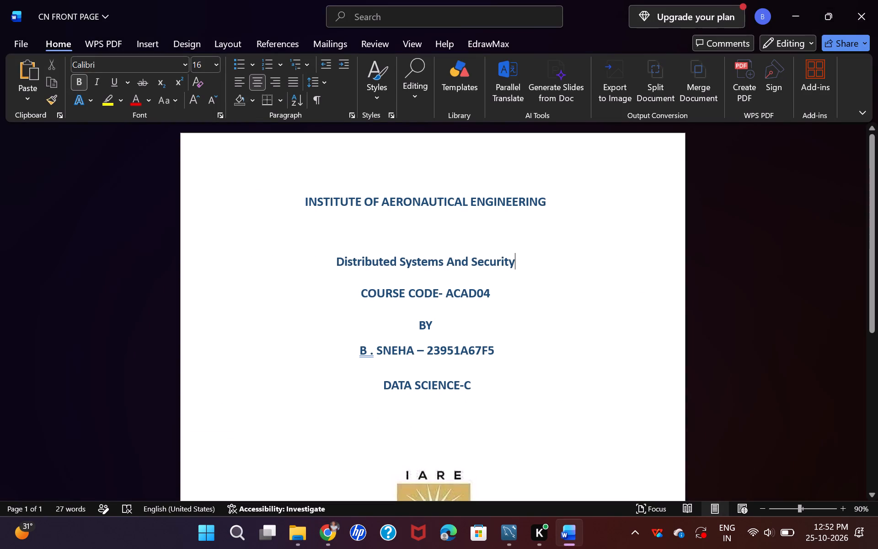
Change the course code on the cover page to ACDD20 and check the rest of the page.
left_click(495, 290)
left_click_drag(495, 290, 471, 290)
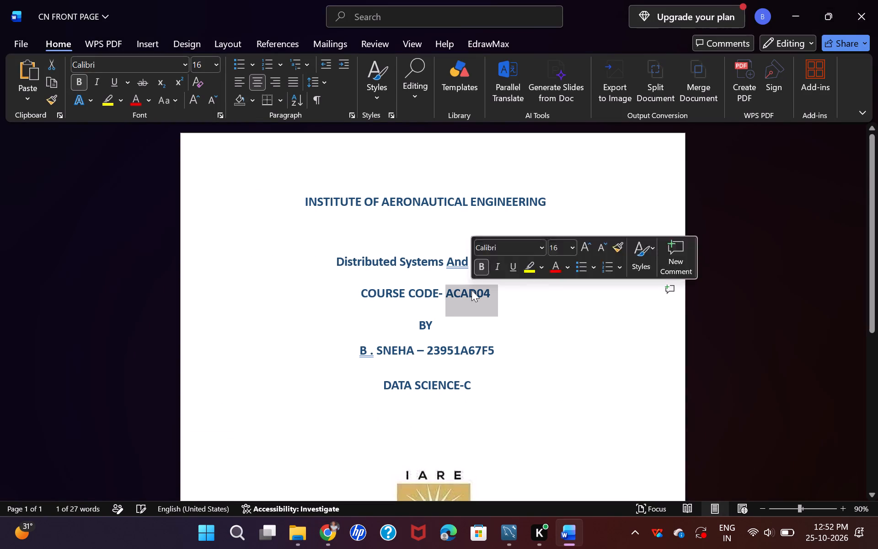
key("BackSpace")
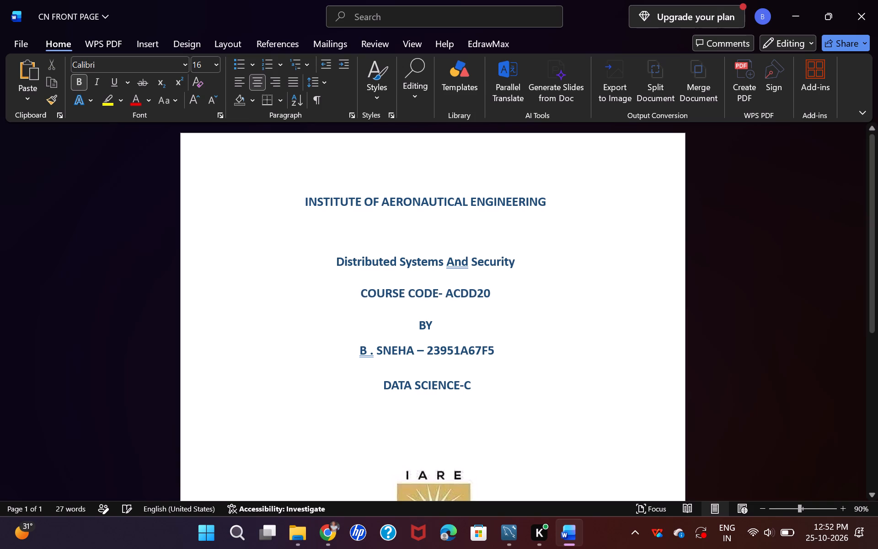
left_click(514, 296)
scroll(476, 326, "down", 1)
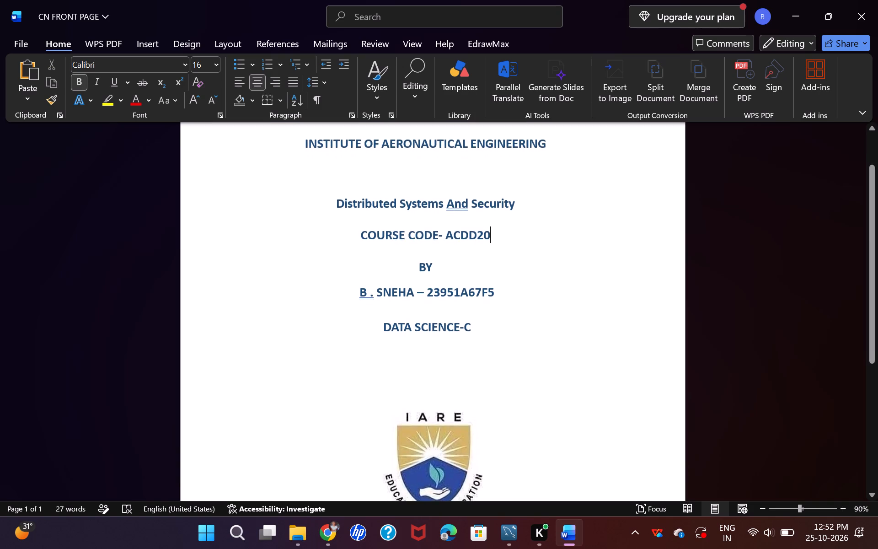
scroll(496, 292, "down", 8)
scroll(496, 292, "up", 4)
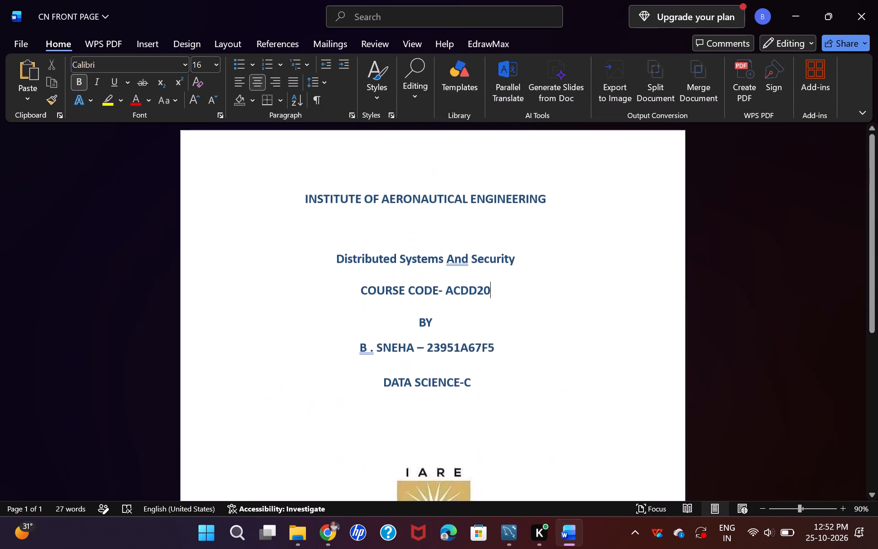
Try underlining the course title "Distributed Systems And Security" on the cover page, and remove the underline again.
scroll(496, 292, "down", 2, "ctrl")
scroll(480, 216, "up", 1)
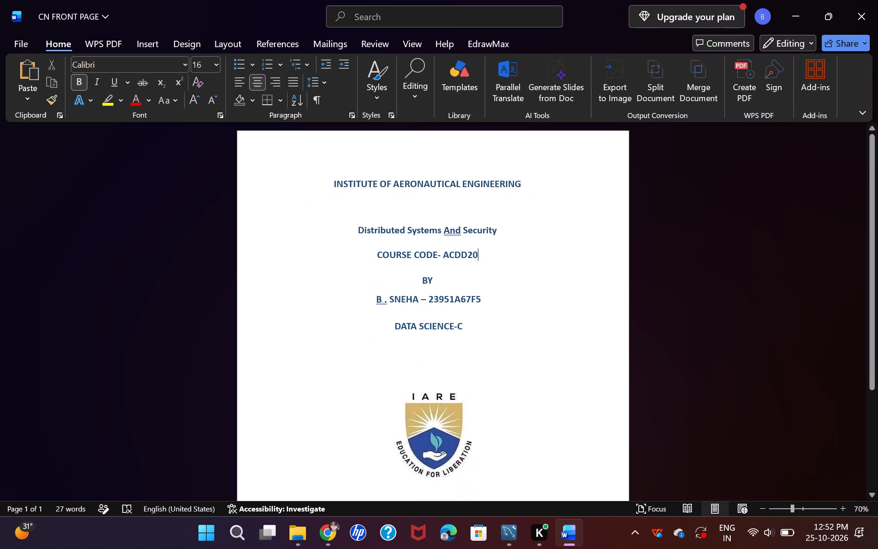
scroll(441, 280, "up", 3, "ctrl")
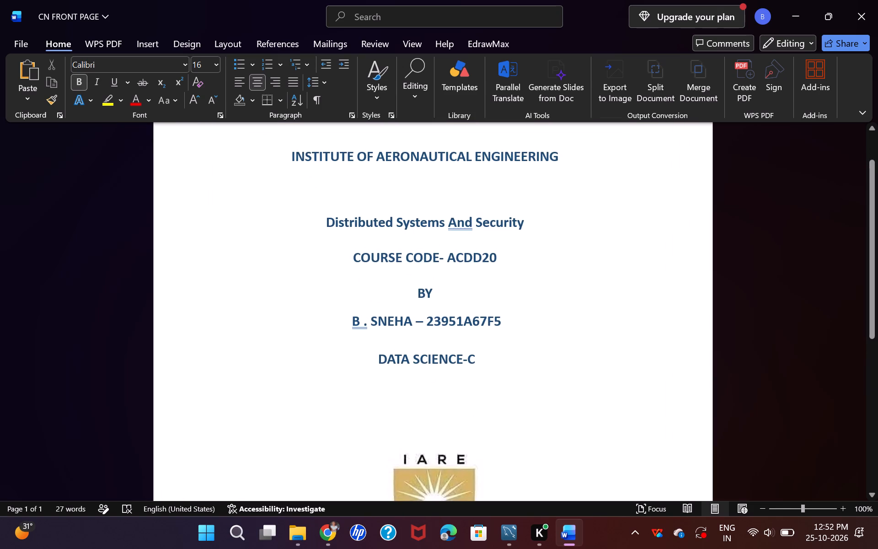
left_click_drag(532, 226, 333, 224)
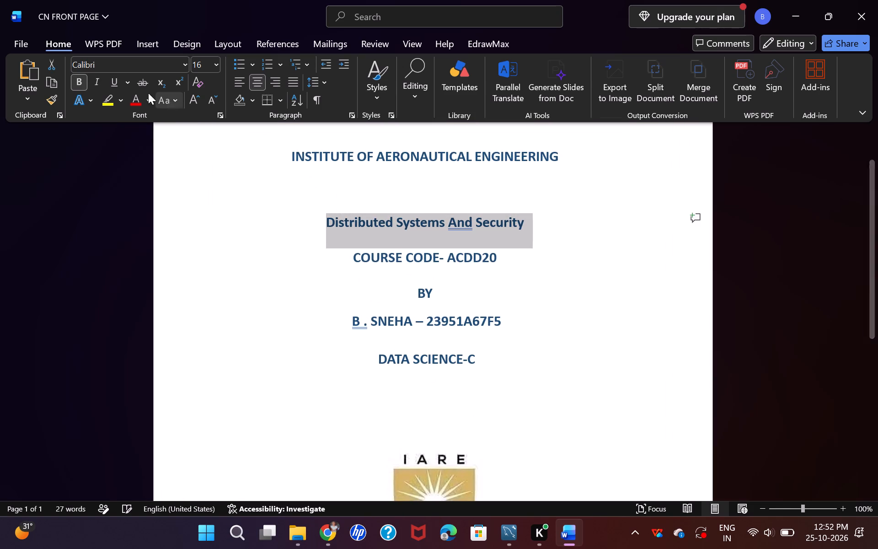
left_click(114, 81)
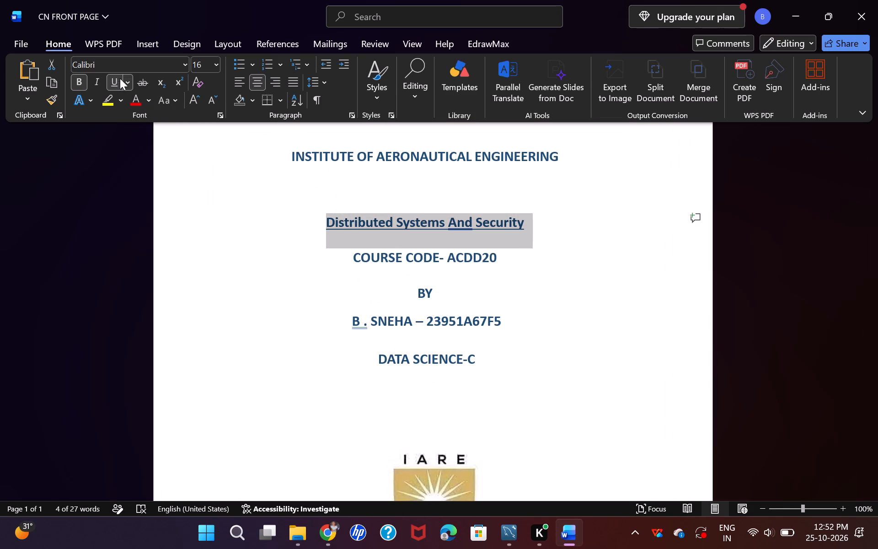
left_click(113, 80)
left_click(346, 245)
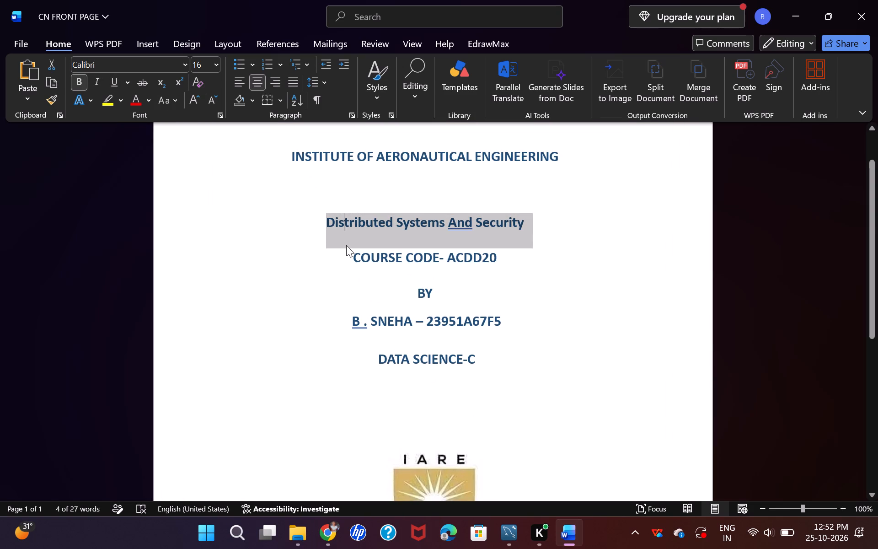
Look over the whole cover page, from the institute heading and course details down to the logo and address.
scroll(587, 323, "down", 1)
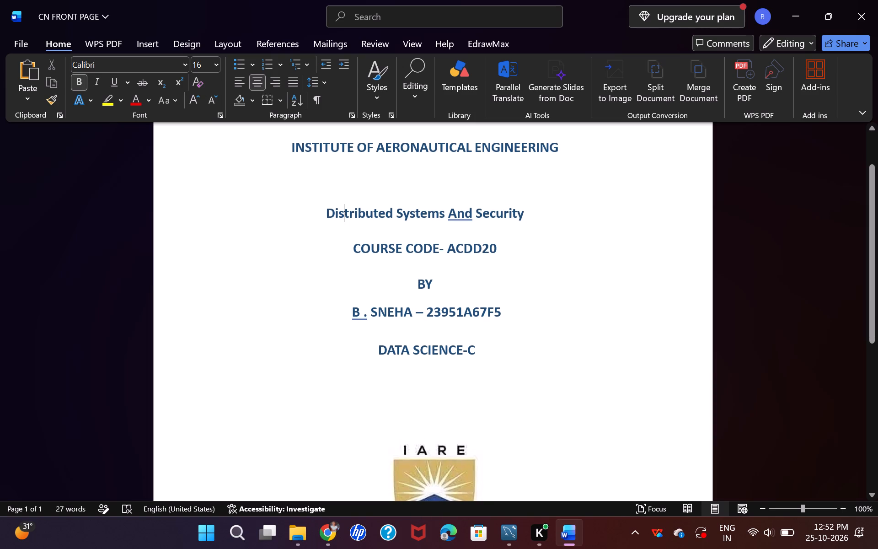
scroll(587, 323, "up", 2)
scroll(541, 344, "up", 5)
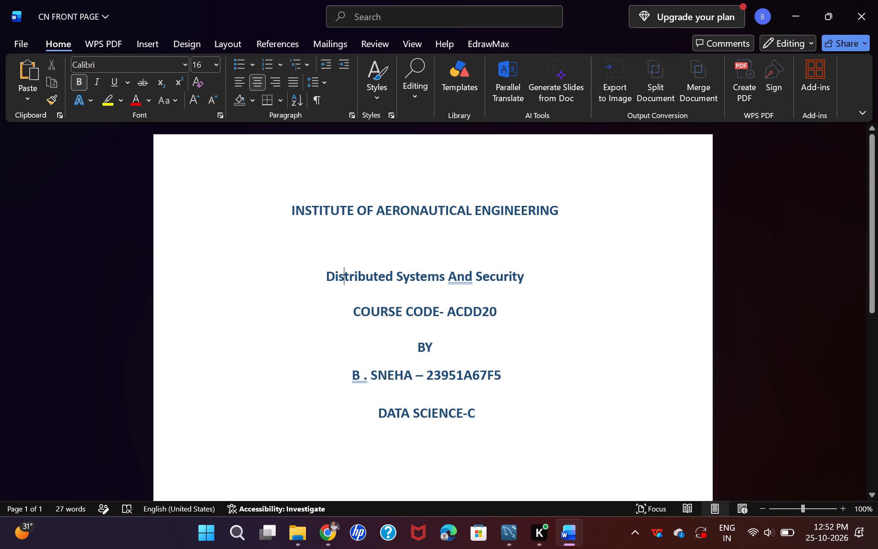
left_click(559, 335)
left_click(477, 280)
left_click(518, 296)
left_click(497, 308)
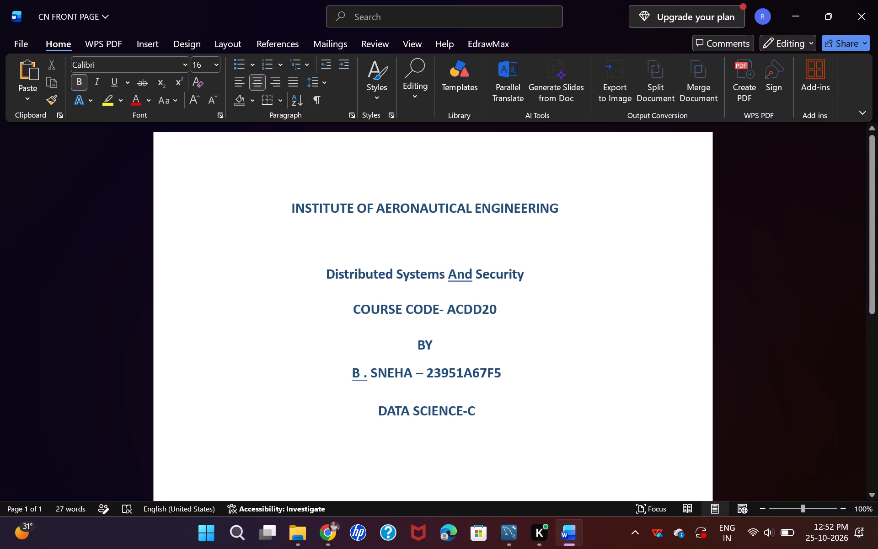
scroll(480, 329, "down", 1)
scroll(514, 277, "down", 2)
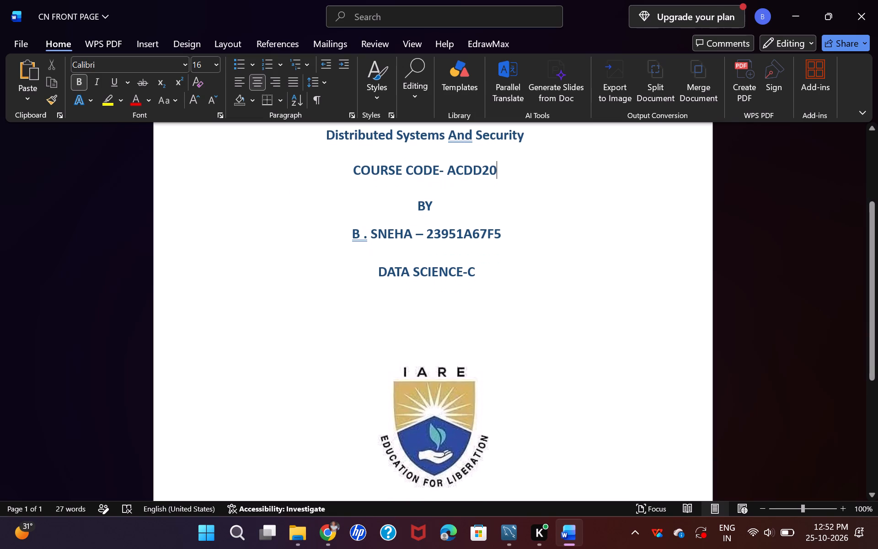
scroll(514, 277, "down", 3)
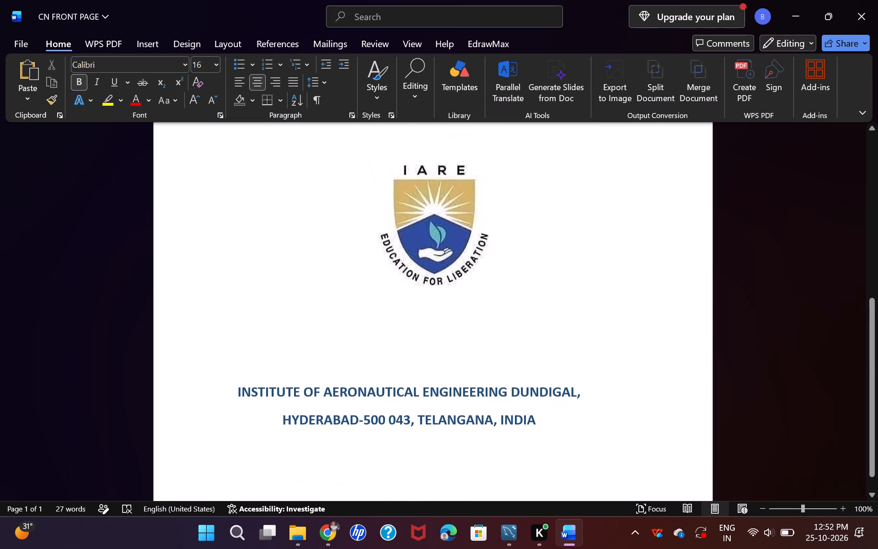
scroll(514, 277, "up", 5)
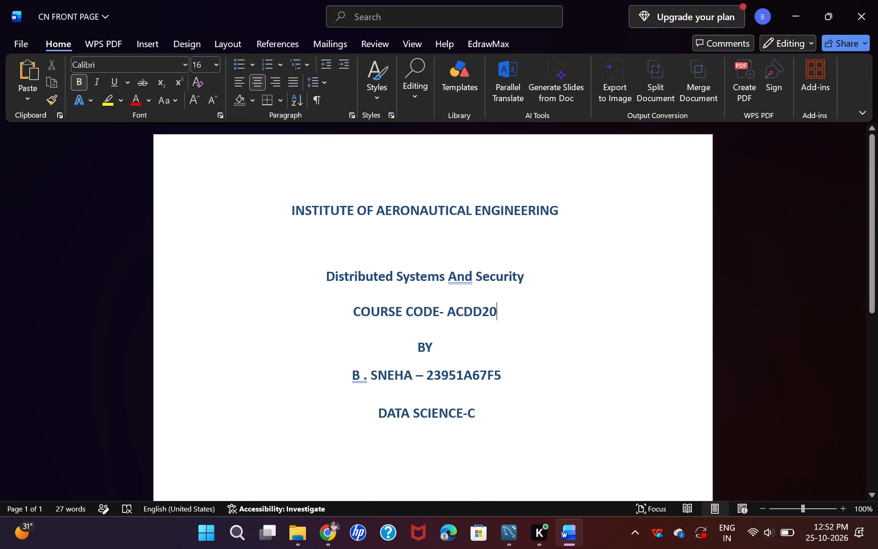
Start saving the cover page as a separate copy, with the Desktop as its location.
left_click(25, 48)
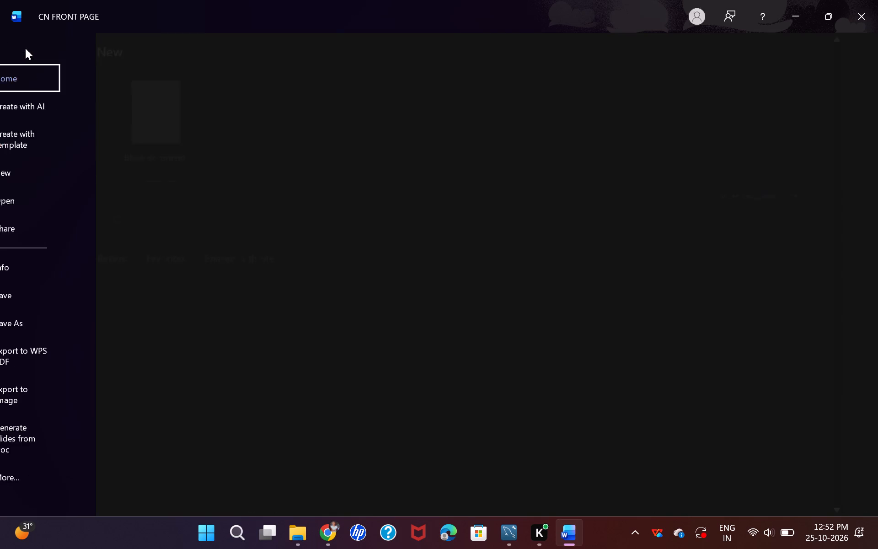
left_click(48, 325)
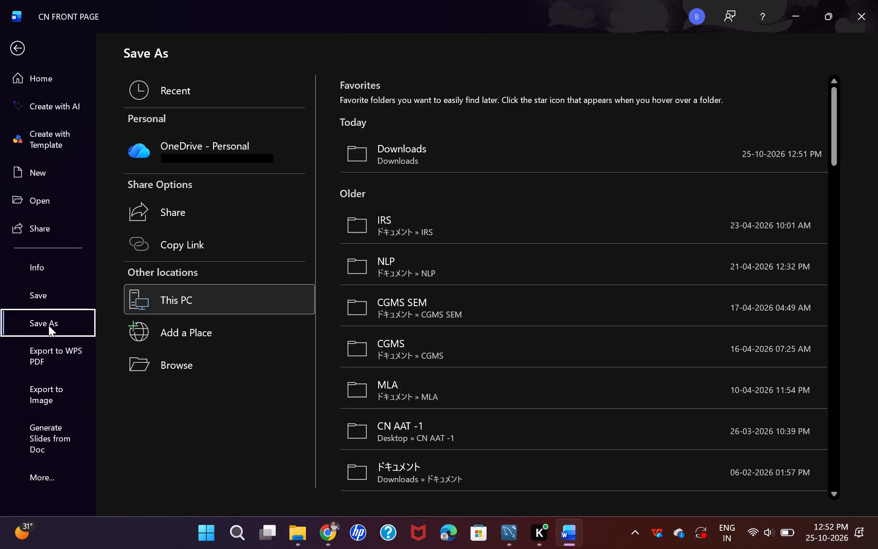
left_click(400, 152)
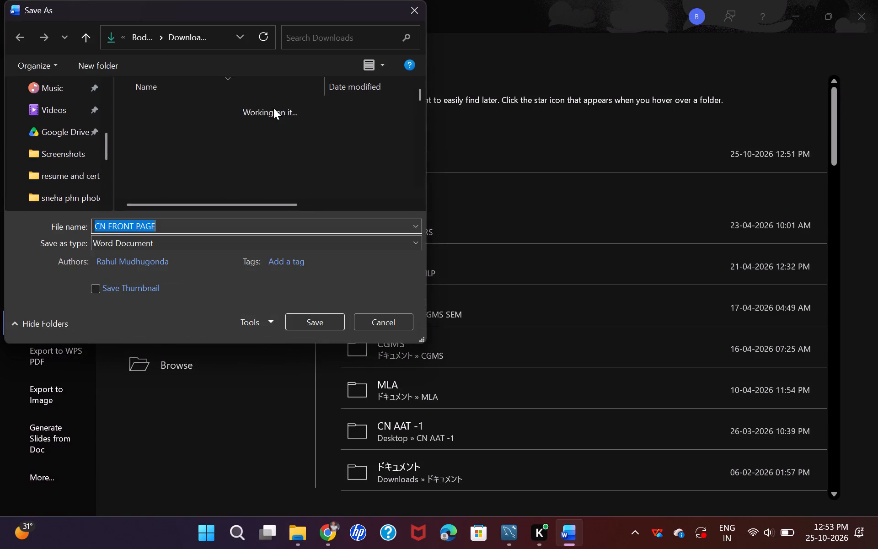
scroll(65, 134, "up", 4)
left_click(60, 185)
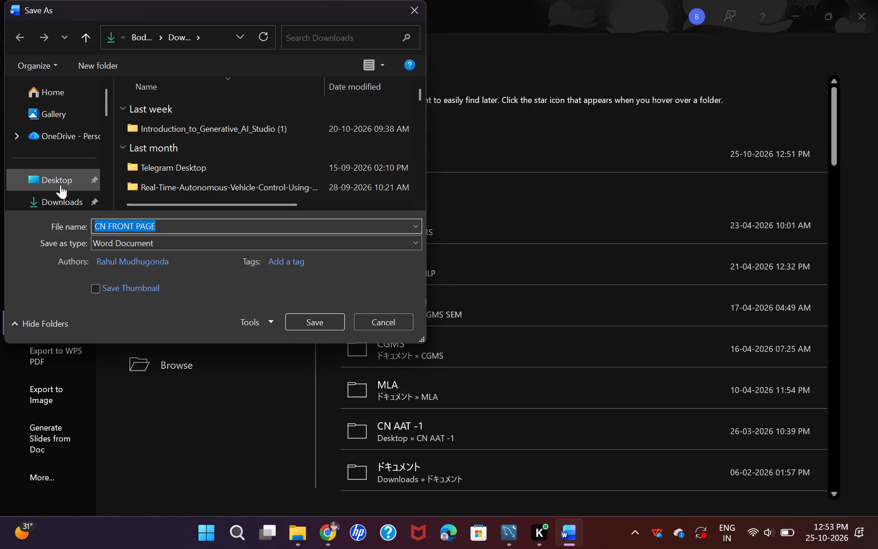
scroll(72, 174, "down", 1)
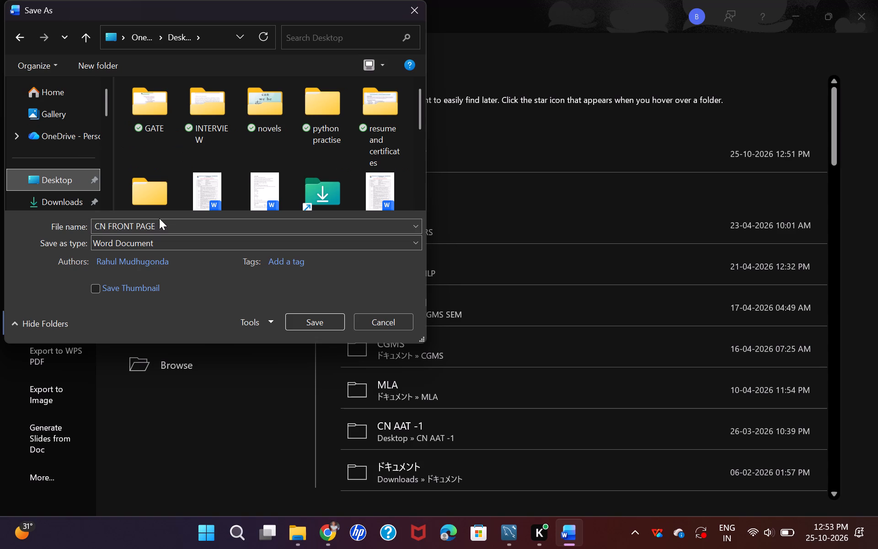
Name the copy "DSS AAT - 1 FRONT PAGE" and save it to the Desktop as a Word document.
left_click(161, 229)
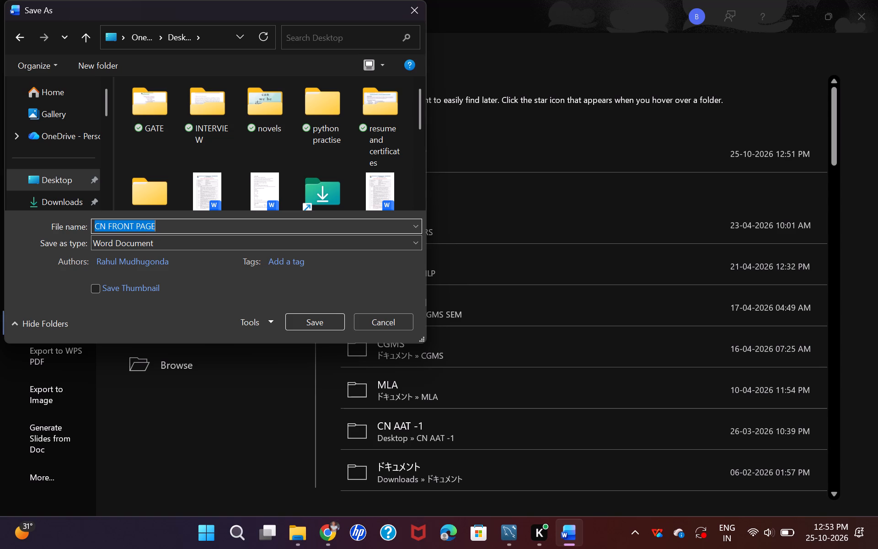
type("DSS")
key("space")
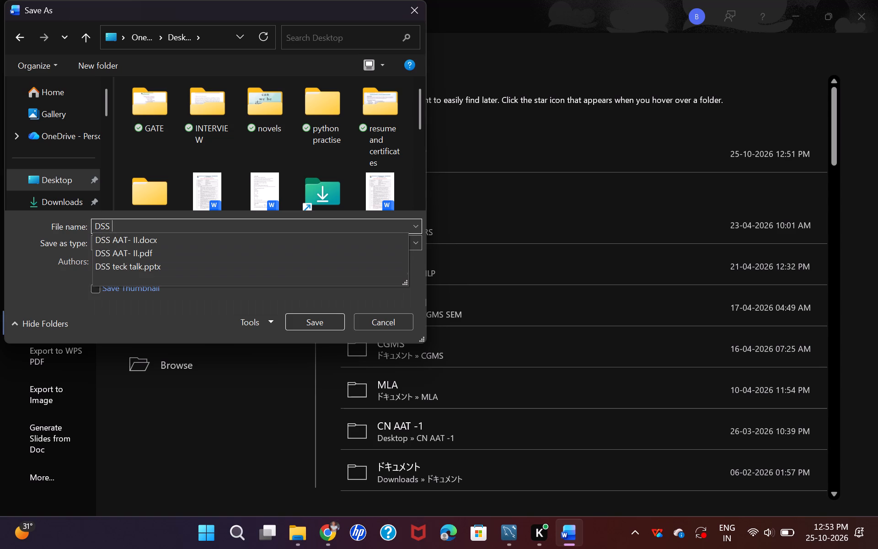
type("AAT")
key("space")
key("space")
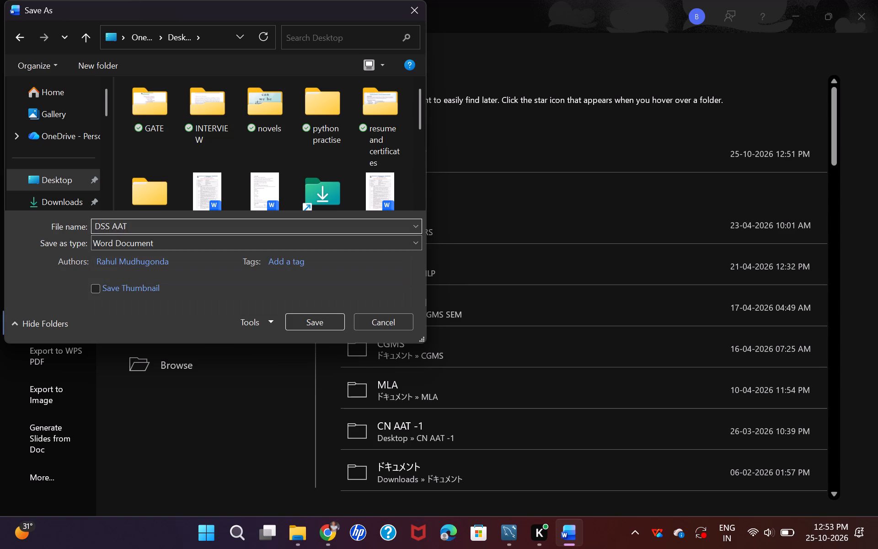
key("minus")
key("1")
key("space")
key("Left")
key("Left")
key("space")
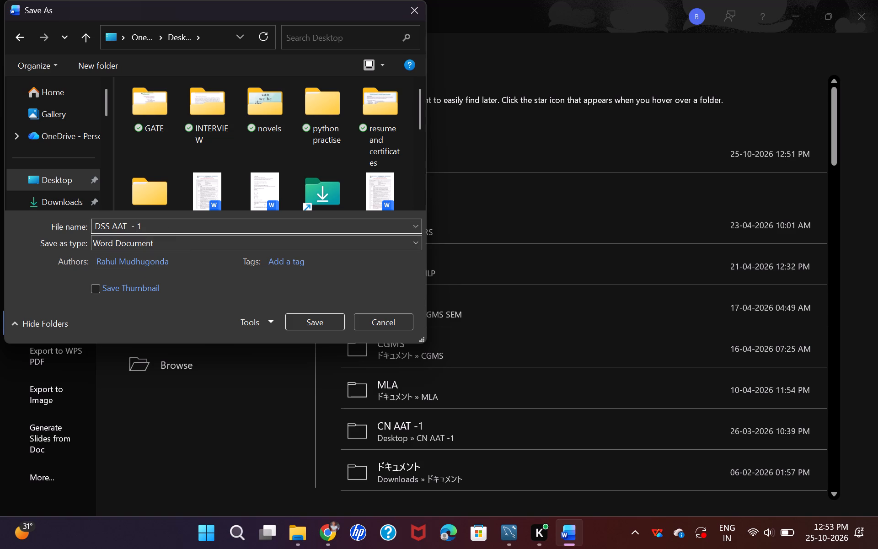
left_click(184, 225)
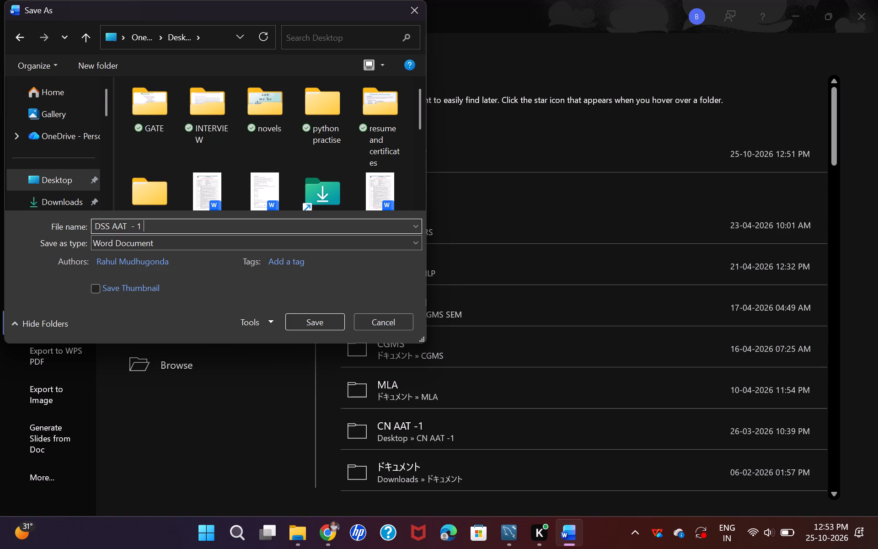
left_click(182, 226)
type("FRONT PA")
type("GE")
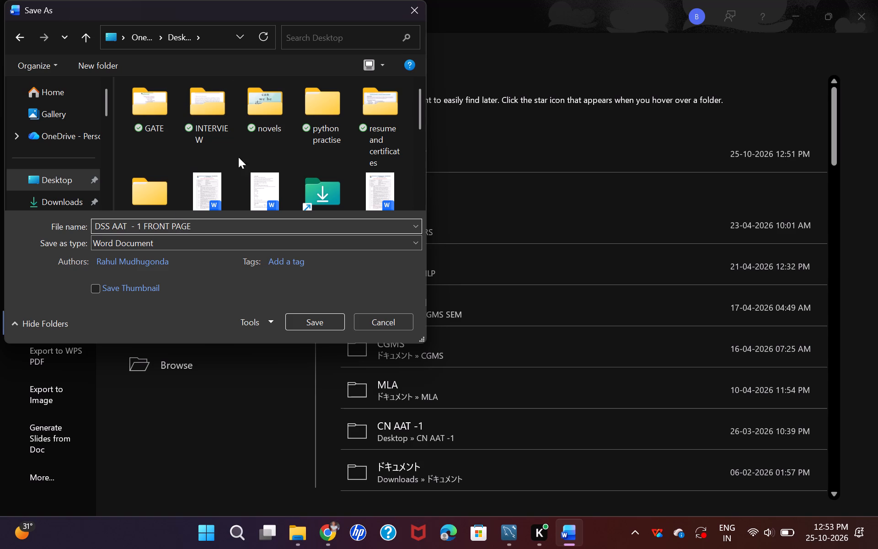
scroll(88, 172, "up", 1)
left_click(68, 183)
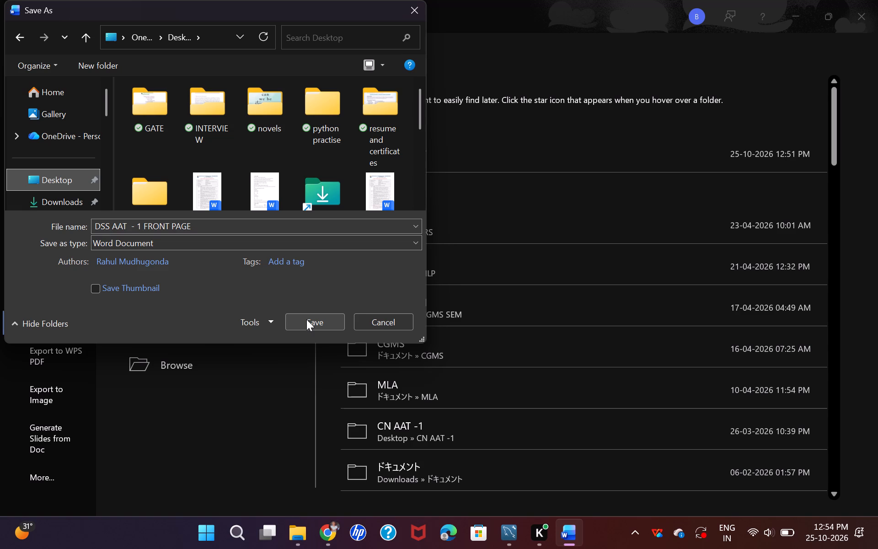
left_click(314, 320)
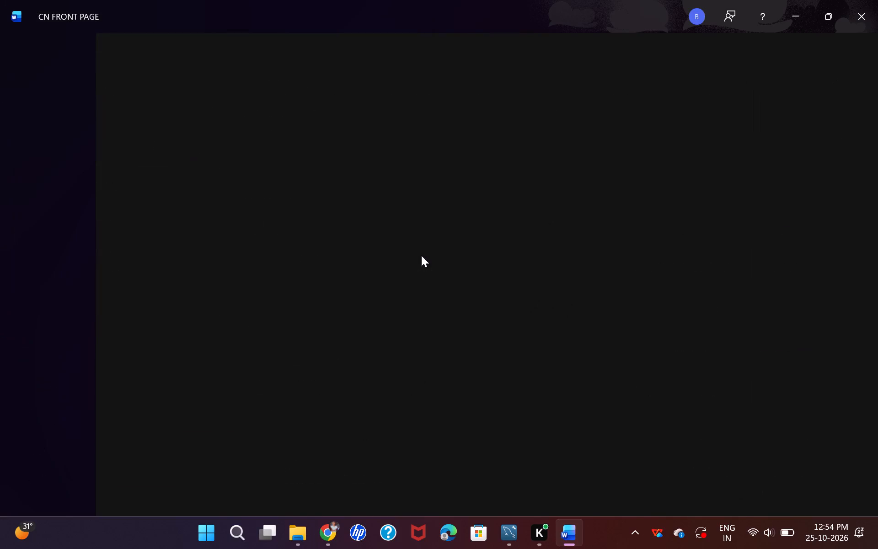
Replace the course title on the cover page with "BIG DATA MANAGEMENT".
scroll(448, 299, "down", 1)
left_click_drag(547, 242, 535, 241)
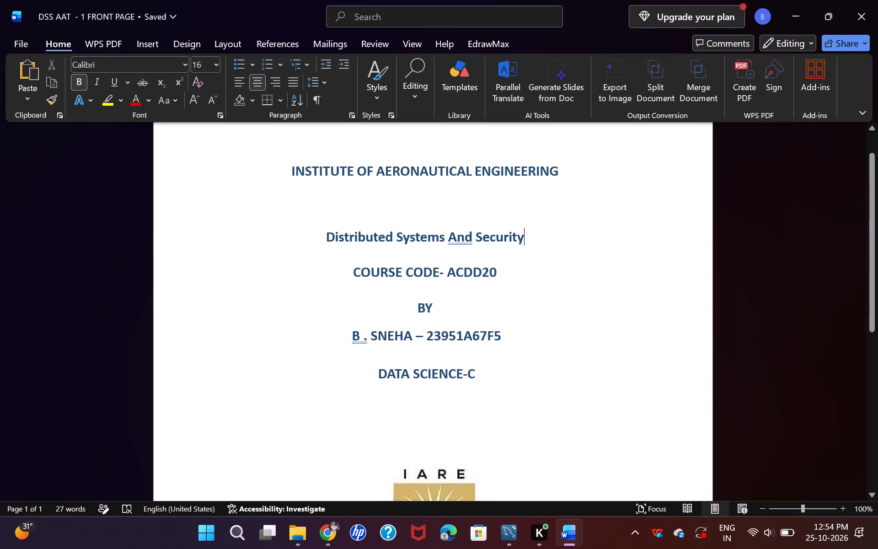
left_click_drag(535, 241, 334, 240)
type("BID")
key("space")
key("BackSpace")
key("BackSpace")
type("G DATA MANAGEMENT")
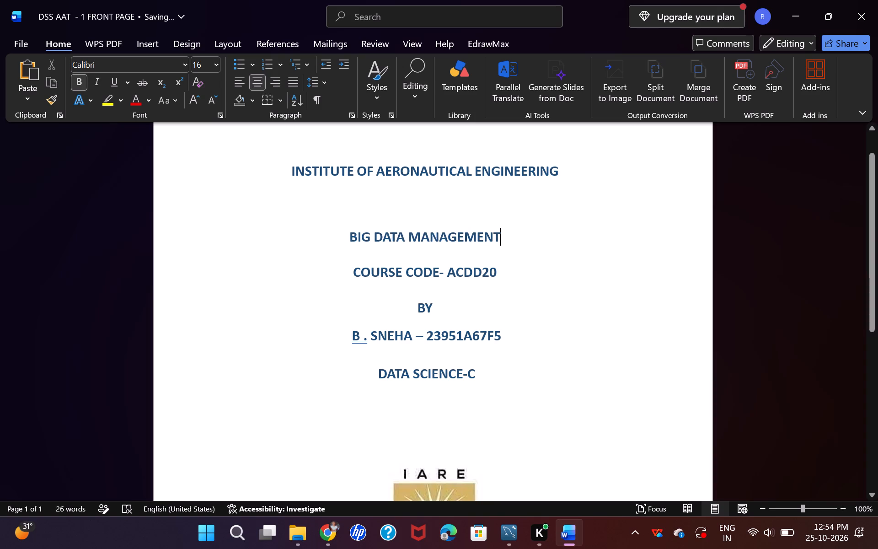
Change the course code on the cover page to ACDD21.
left_click(504, 272)
key("BackSpace")
key("1")
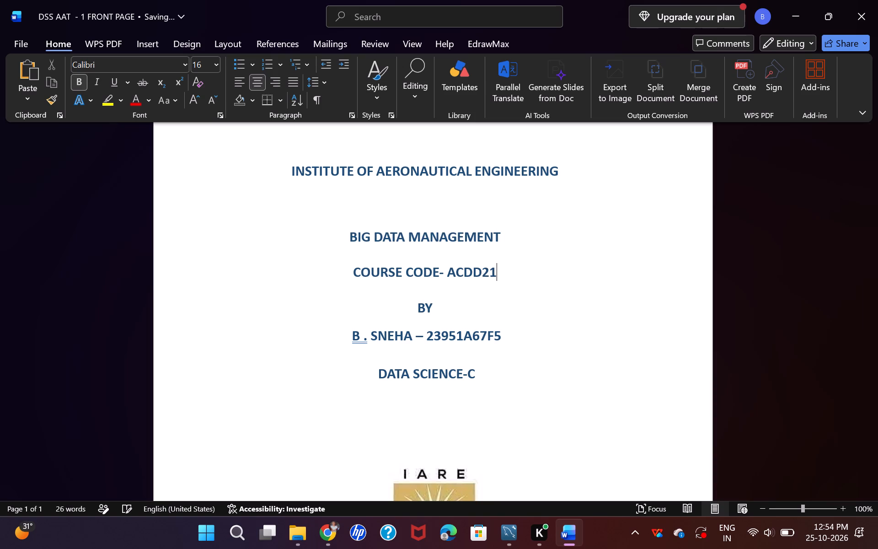
Review the whole Big Data Management cover page, including the course details, student line, logo and institute address.
key("alt+Tab")
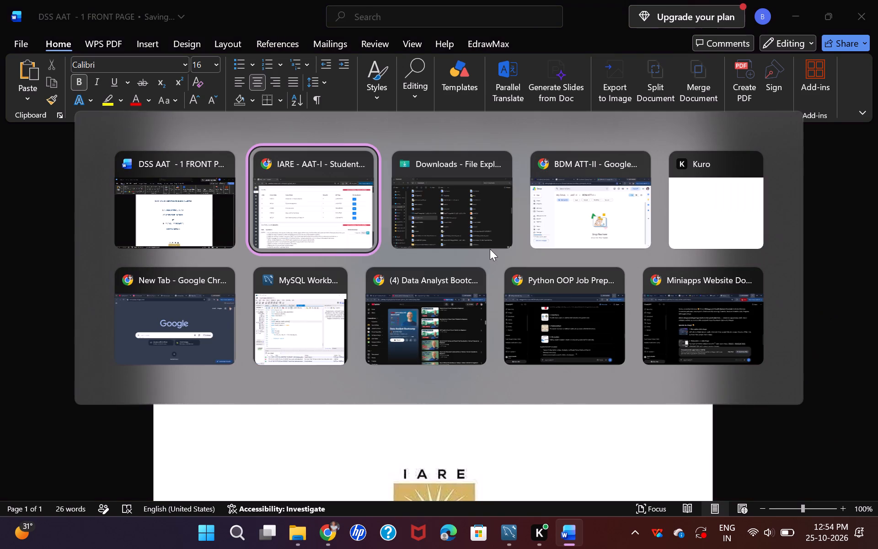
key("alt+Tab")
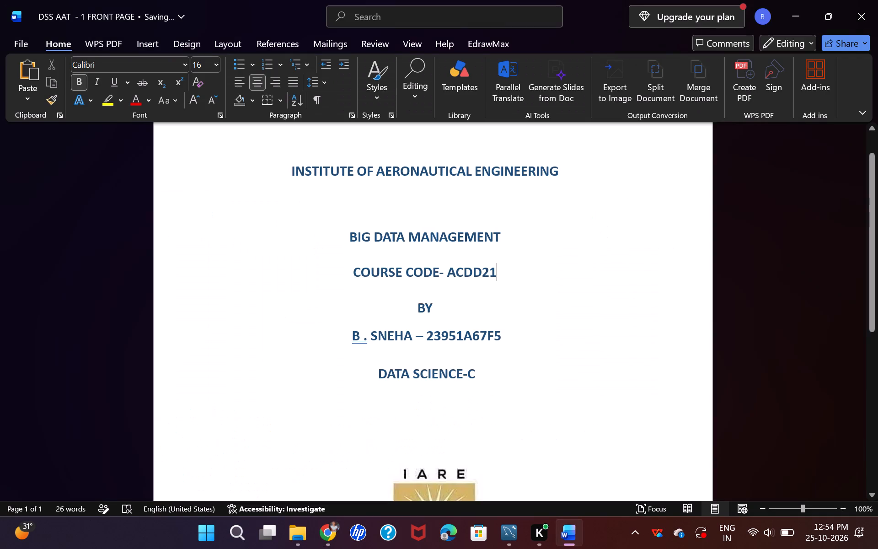
scroll(473, 324, "down", 8)
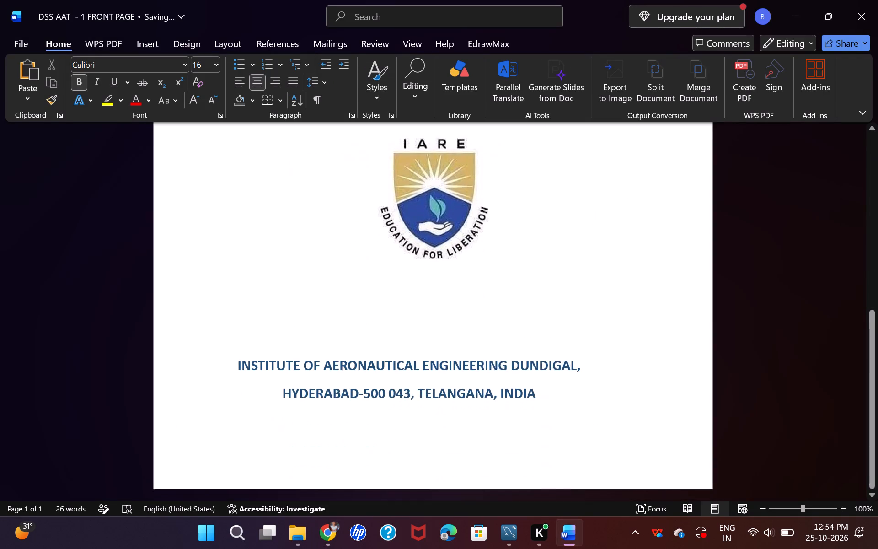
scroll(473, 324, "up", 5)
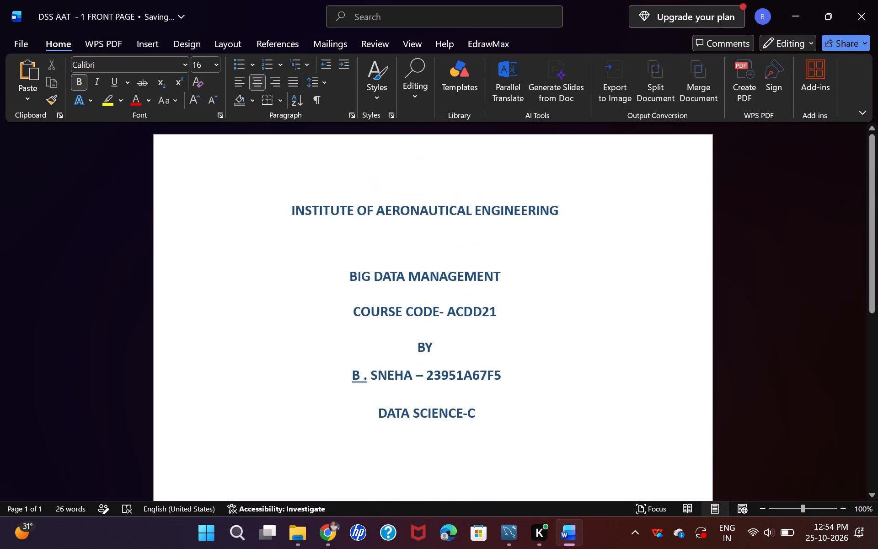
scroll(478, 345, "down", 3)
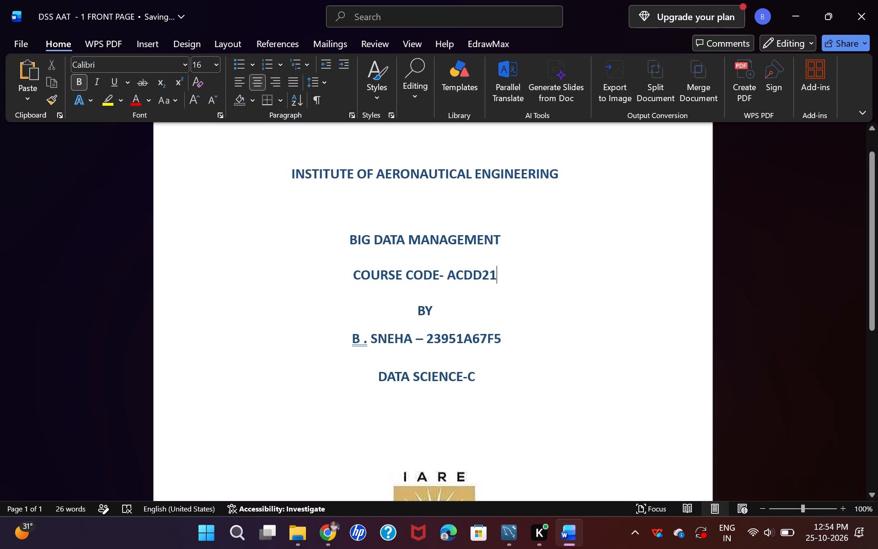
left_click(531, 333)
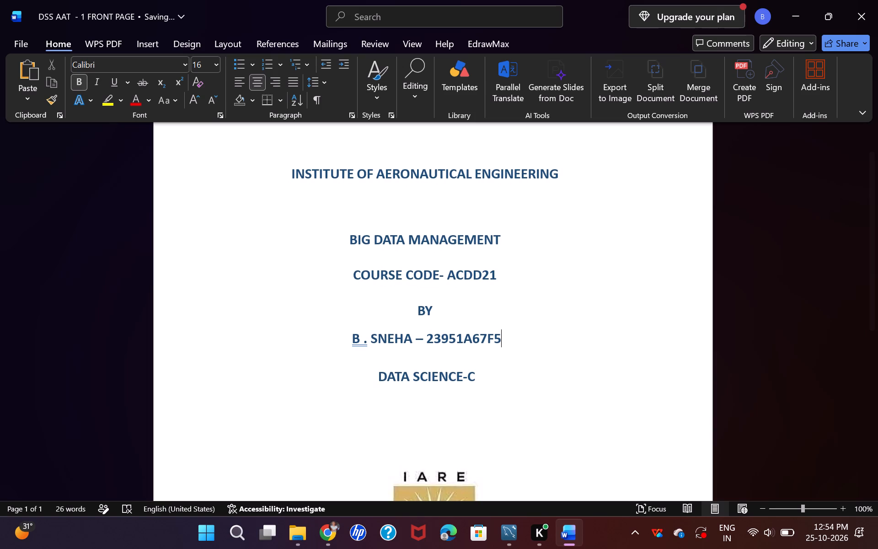
left_click(542, 328)
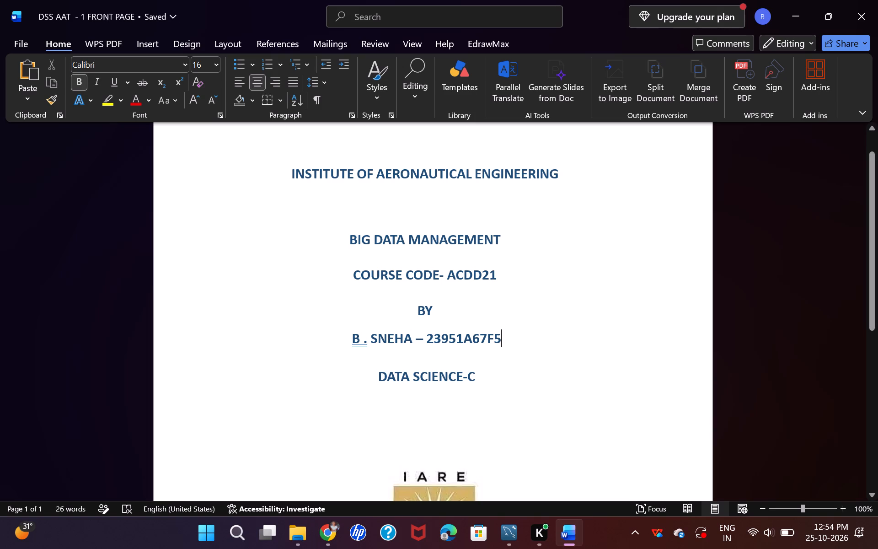
scroll(475, 378, "down", 7)
scroll(403, 301, "up", 4)
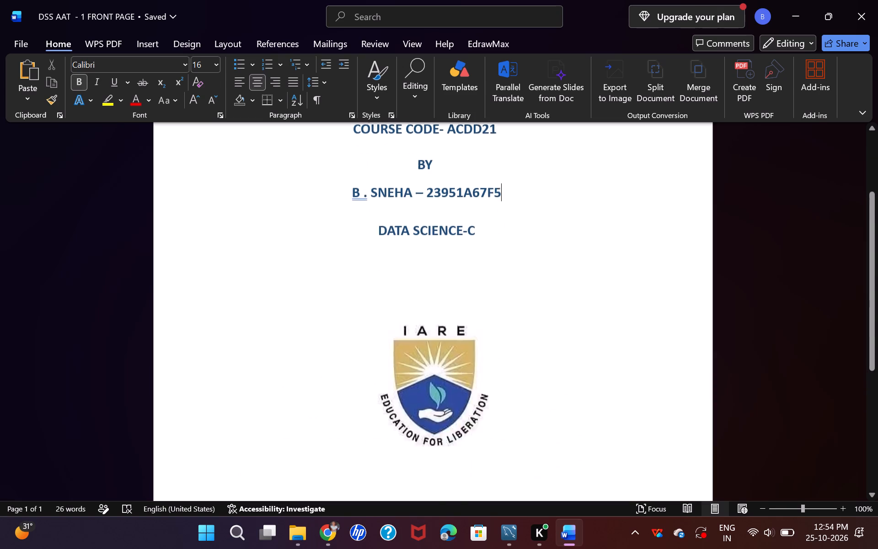
scroll(403, 301, "down", 4)
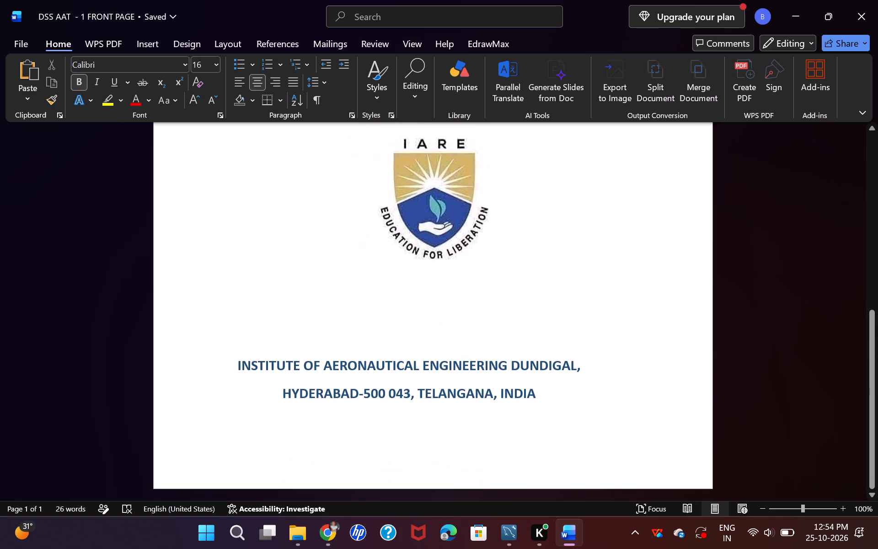
scroll(385, 314, "up", 8)
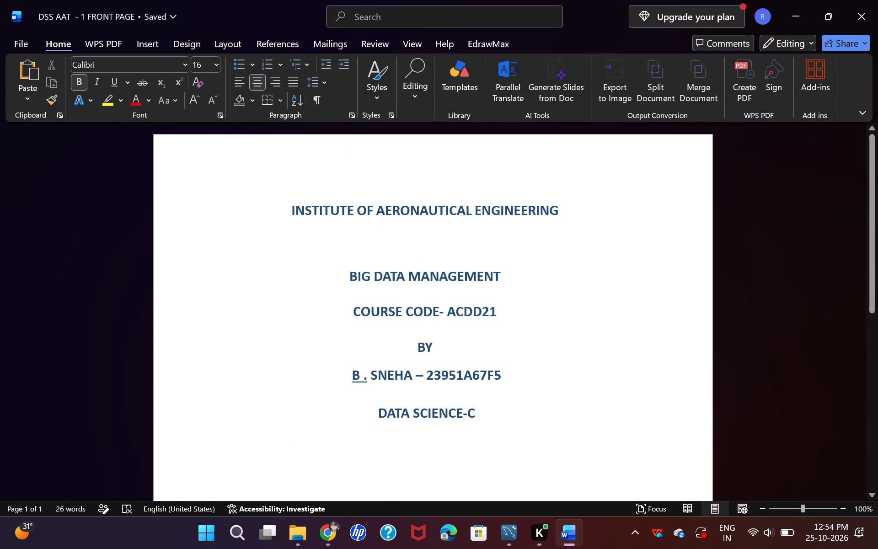
scroll(407, 280, "down", 2)
scroll(258, 209, "left", 1)
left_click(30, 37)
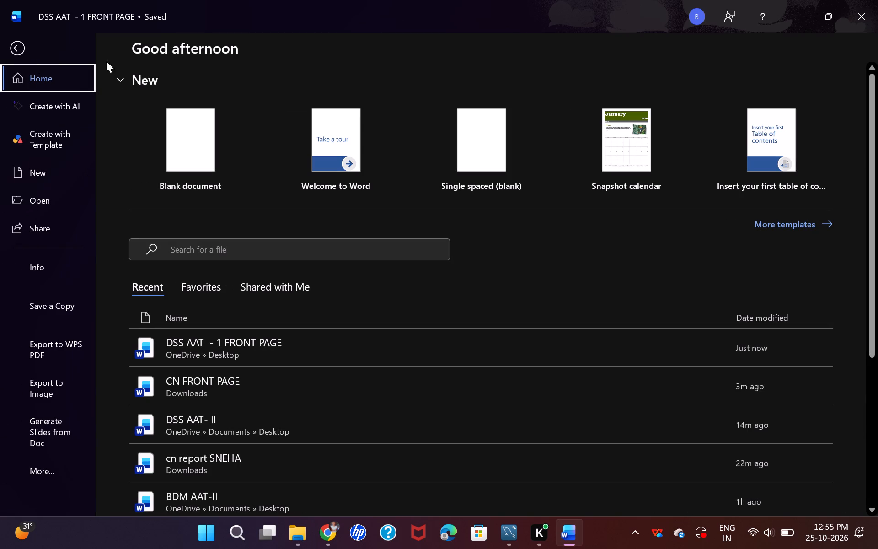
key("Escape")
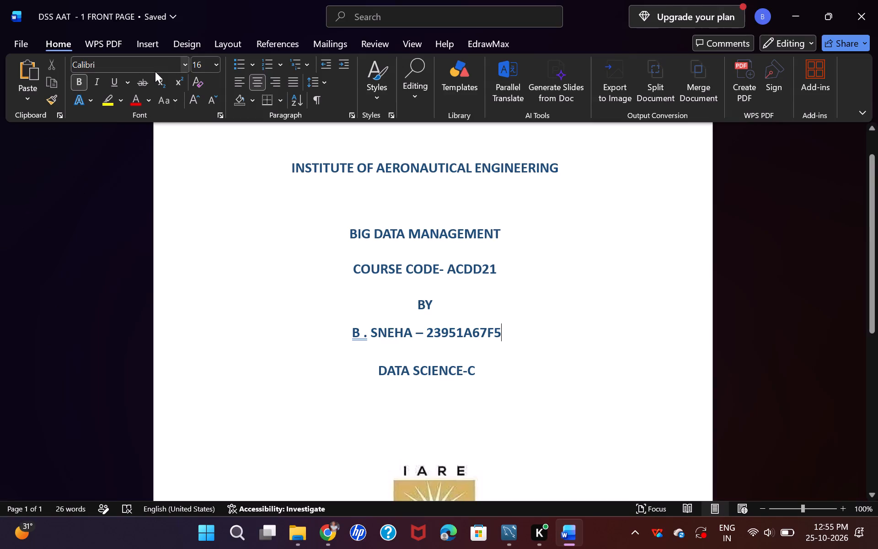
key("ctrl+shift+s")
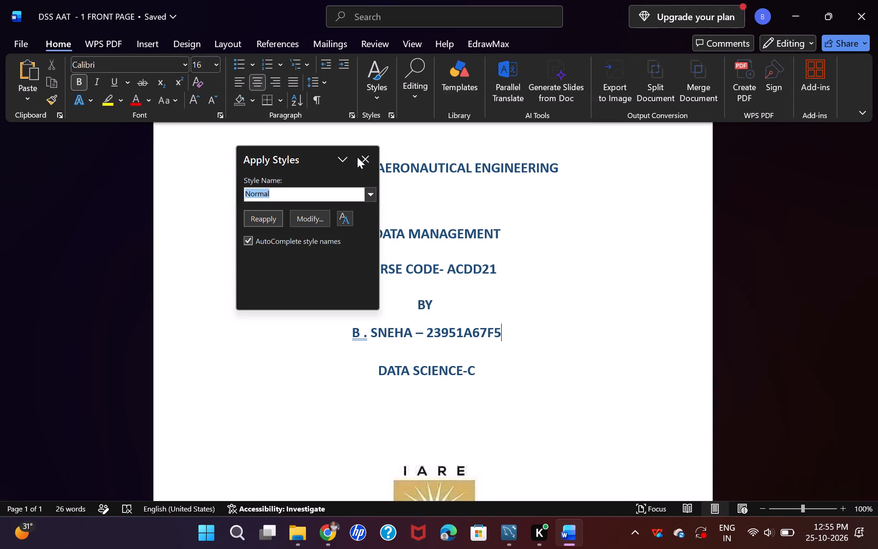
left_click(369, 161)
Save a copy of the cover page to the Desktop as a Word document named "BDM AAT - 1 FRONT PAGE".
left_click(24, 44)
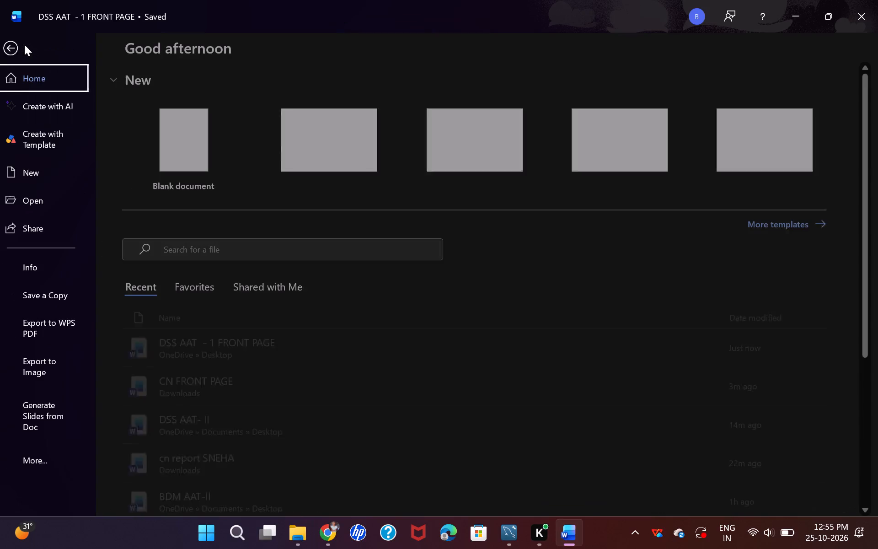
left_click(50, 296)
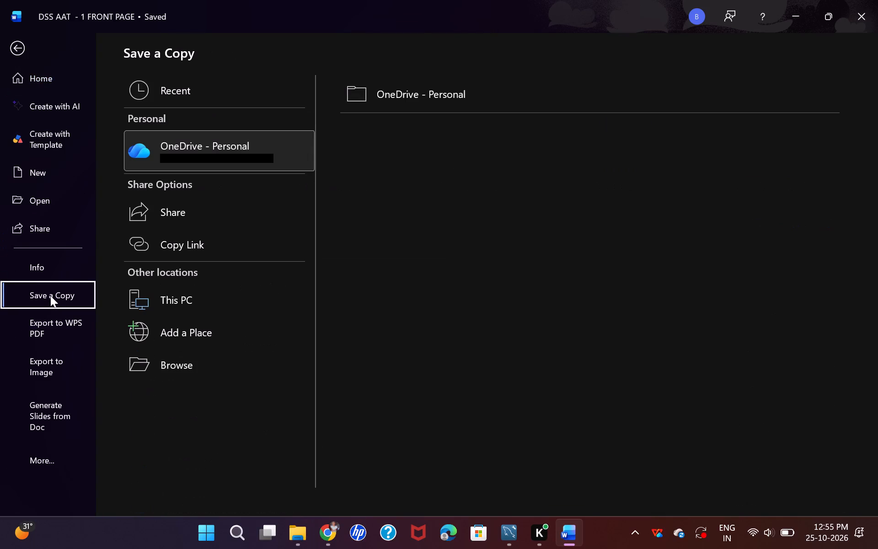
left_click(200, 293)
left_click(448, 139)
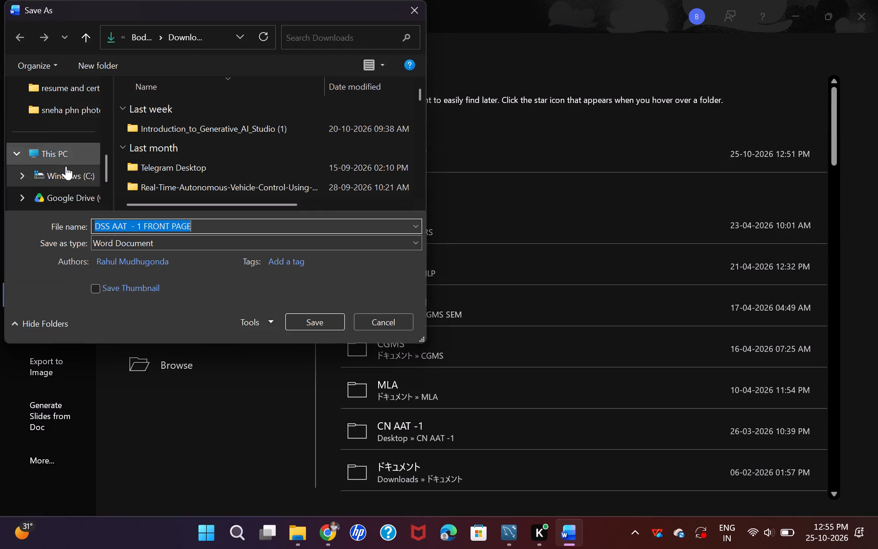
scroll(58, 191, "up", 2)
left_click(70, 183)
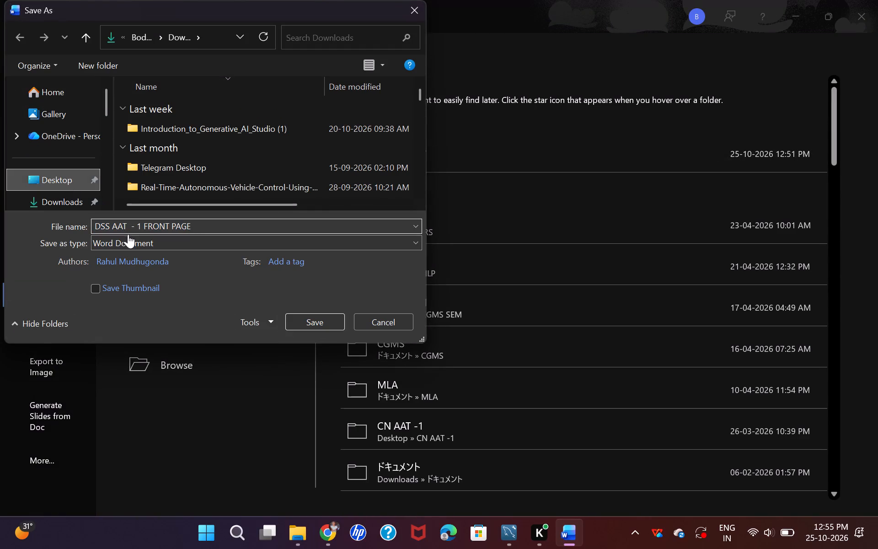
left_click(112, 226)
left_click(112, 226)
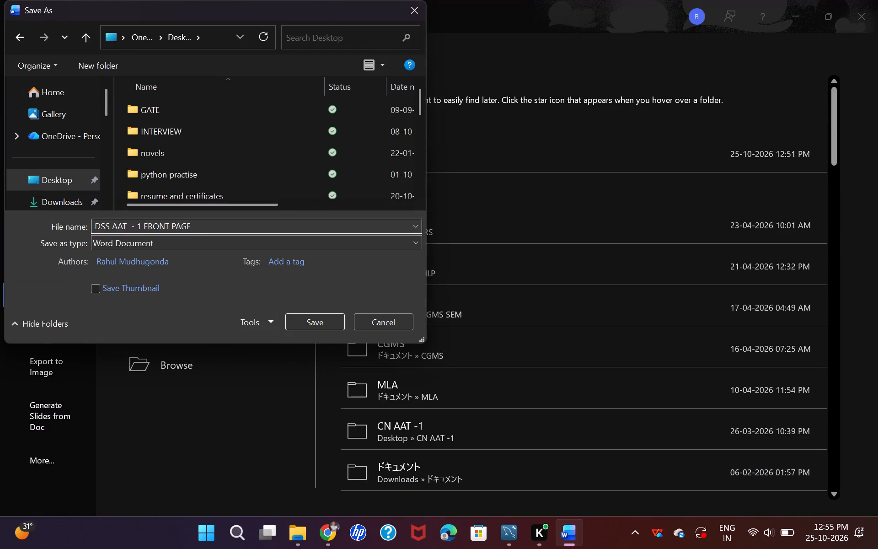
key("BackSpace")
key("BackSpace")
key("BackSpace")
key("BackSpace")
type("BDM")
key("space")
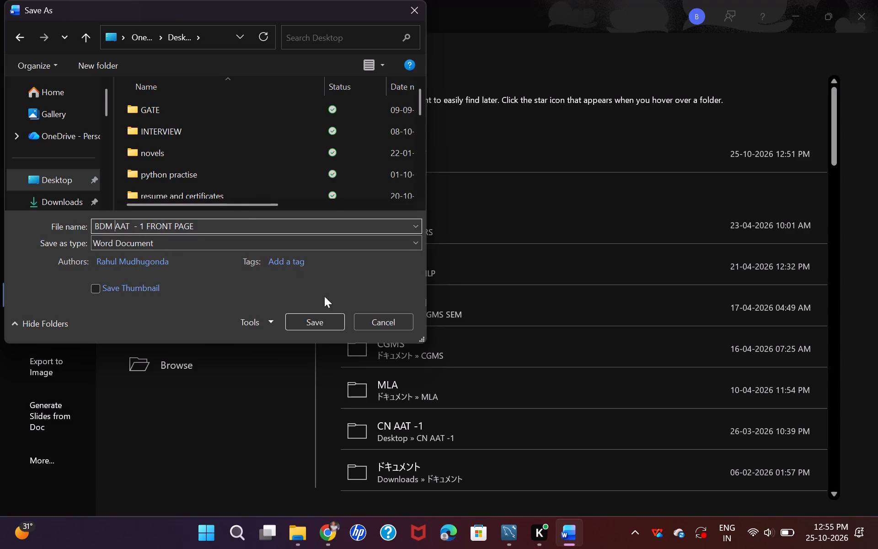
left_click(320, 326)
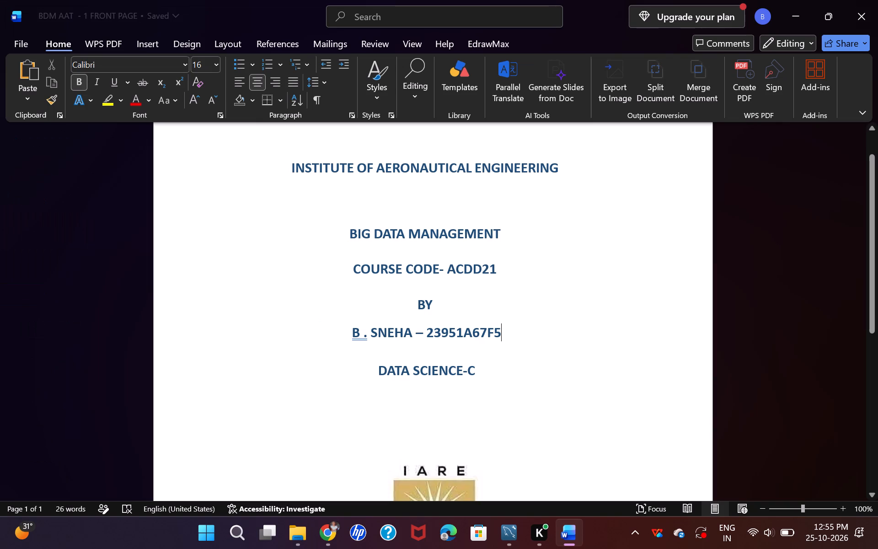
Switch to the AAT-I portal in Chrome and get the assigned questions for Computer Vision (ACCD05).
key("alt+Tab")
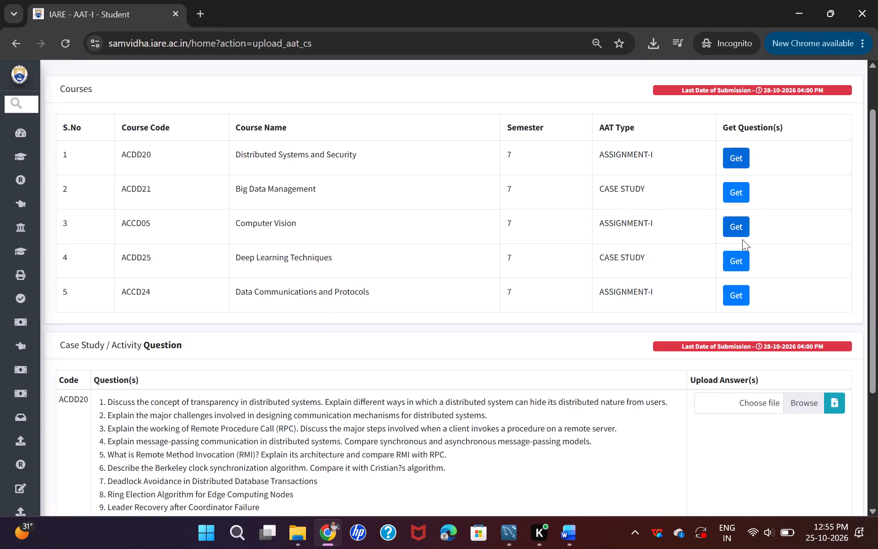
left_click(735, 229)
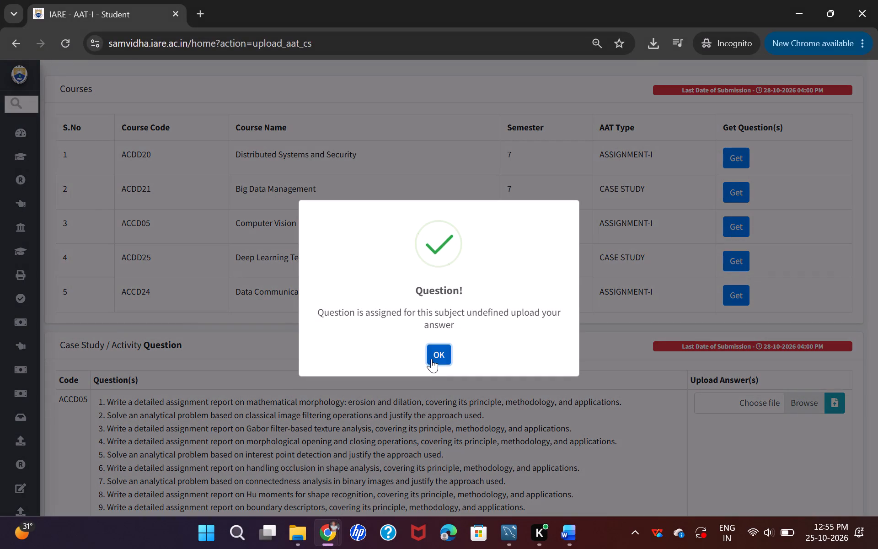
left_click(431, 359)
Copy the Computer Vision name and code ACCD05 from the course table and paste them over the Word cover page's course title.
left_click_drag(300, 225, 152, 220)
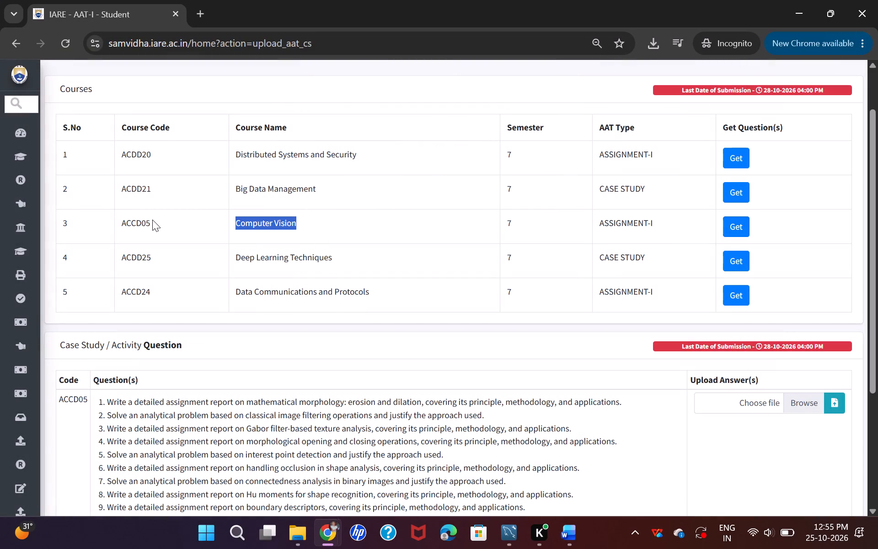
left_click_drag(152, 220, 118, 220)
key("ctrl+c")
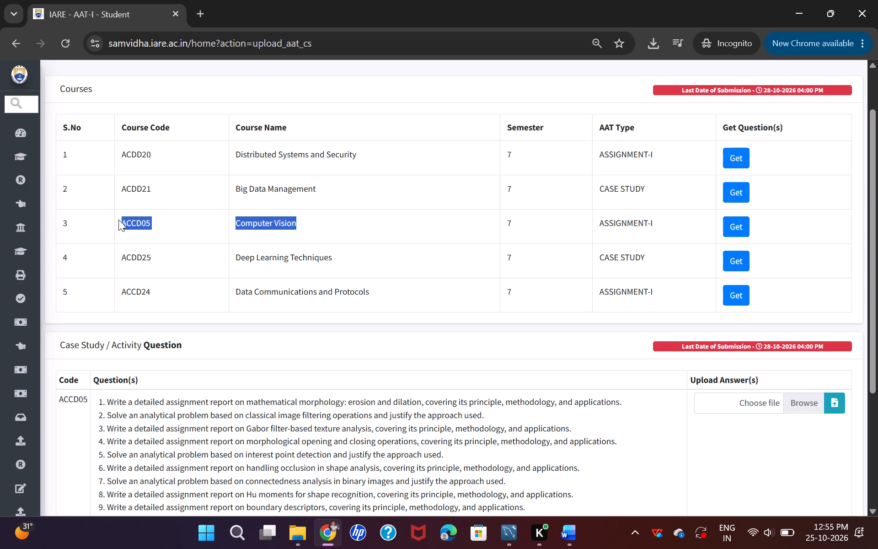
key("alt+Tab")
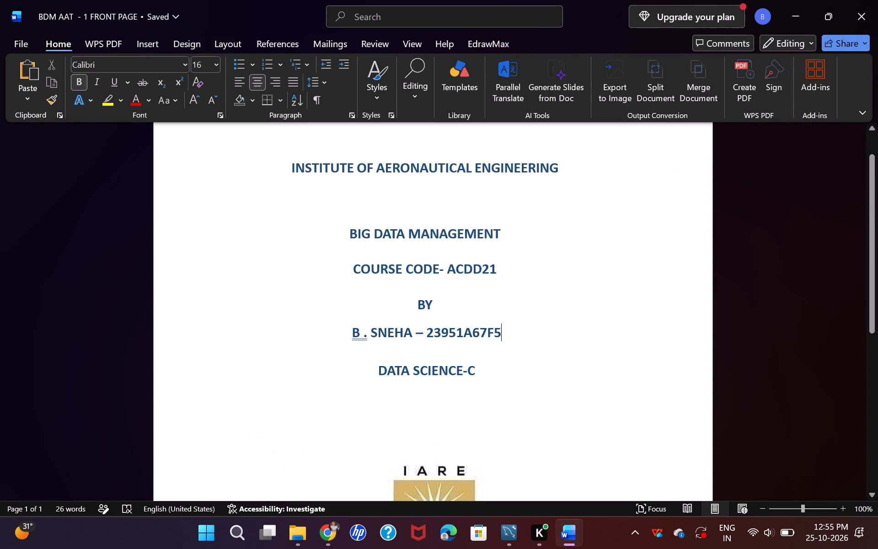
left_click_drag(500, 243, 339, 238)
key("ctrl+v")
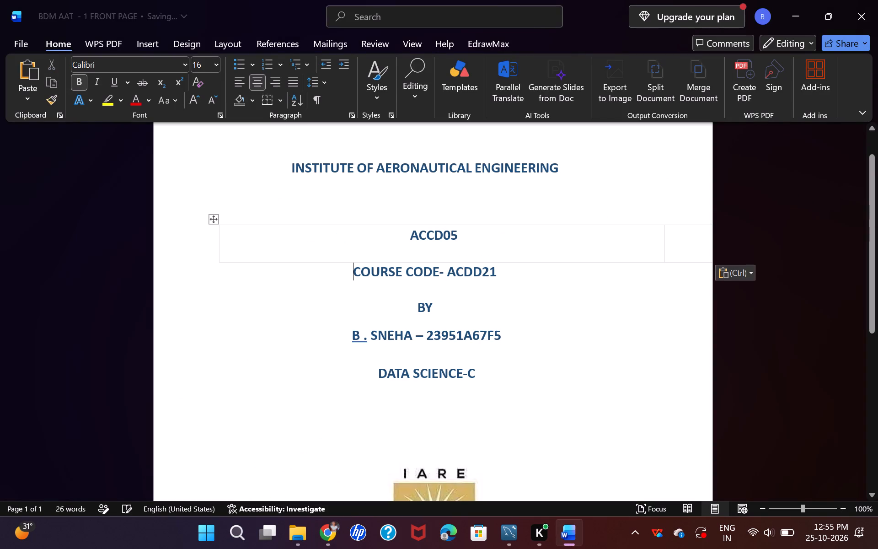
Cut the course code ACCD05 out of the pasted title row.
left_click_drag(470, 239, 409, 230)
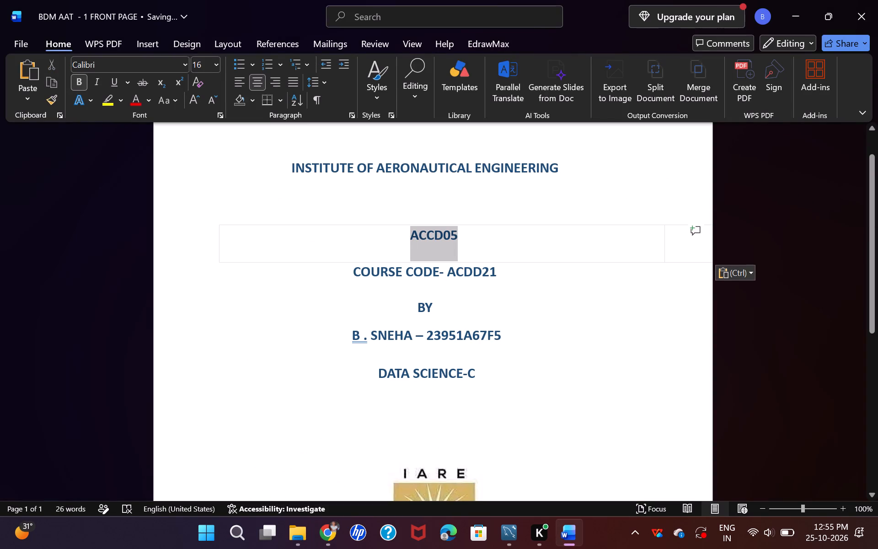
left_click_drag(409, 230, 405, 230)
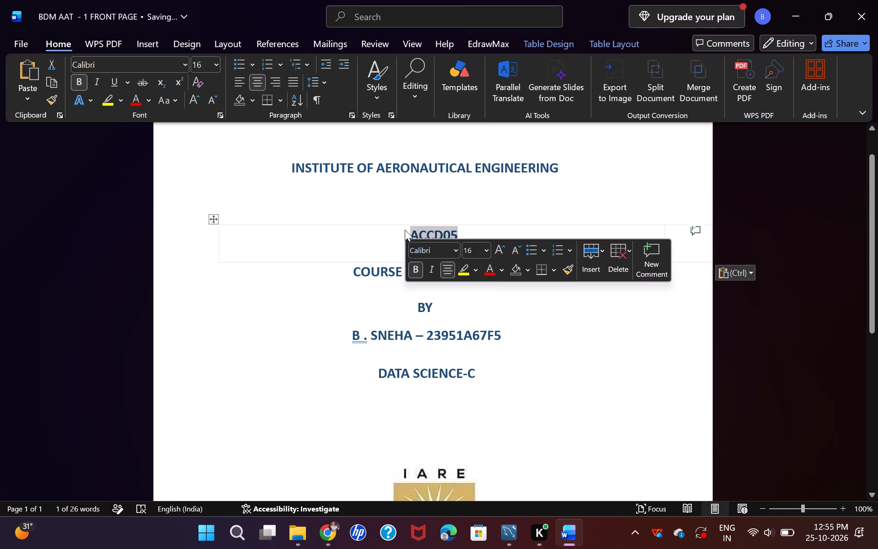
key("ctrl+x")
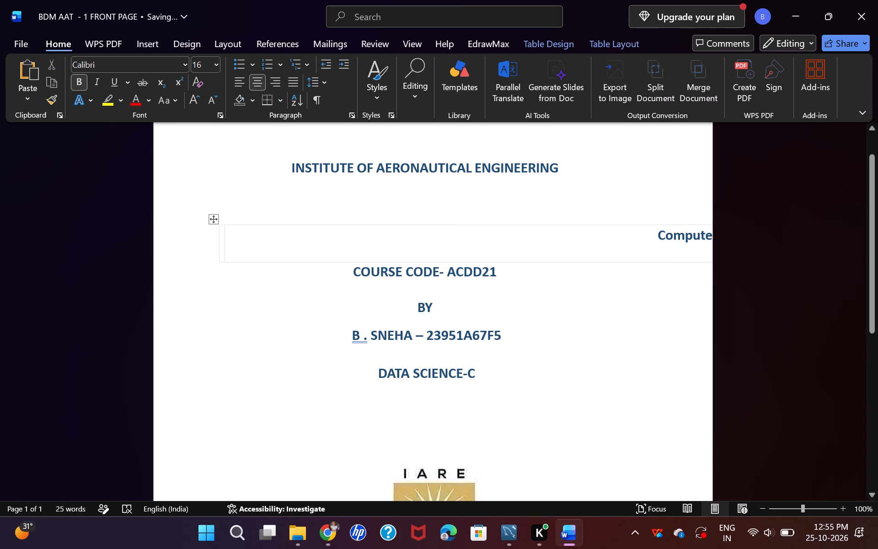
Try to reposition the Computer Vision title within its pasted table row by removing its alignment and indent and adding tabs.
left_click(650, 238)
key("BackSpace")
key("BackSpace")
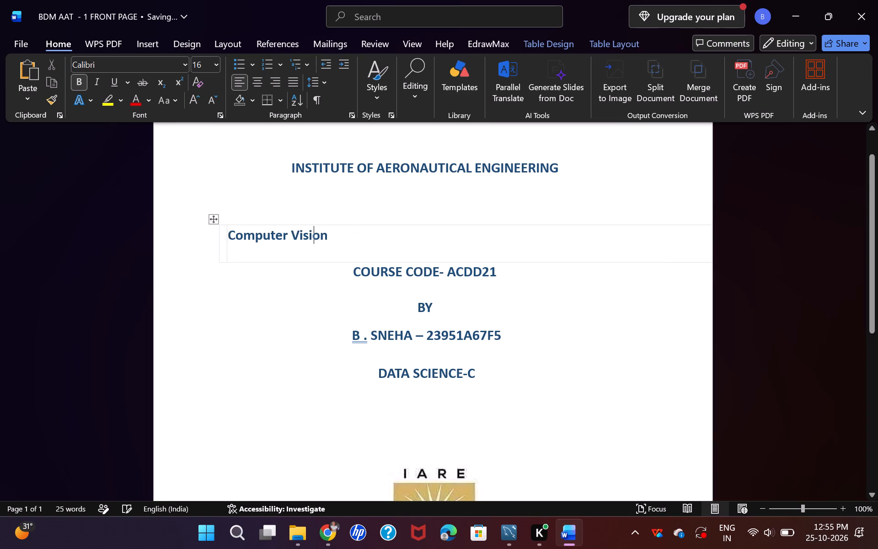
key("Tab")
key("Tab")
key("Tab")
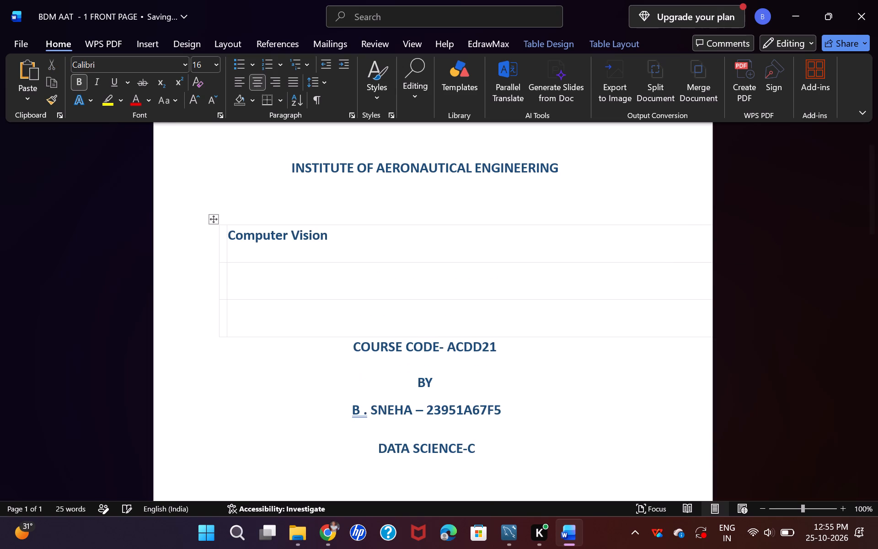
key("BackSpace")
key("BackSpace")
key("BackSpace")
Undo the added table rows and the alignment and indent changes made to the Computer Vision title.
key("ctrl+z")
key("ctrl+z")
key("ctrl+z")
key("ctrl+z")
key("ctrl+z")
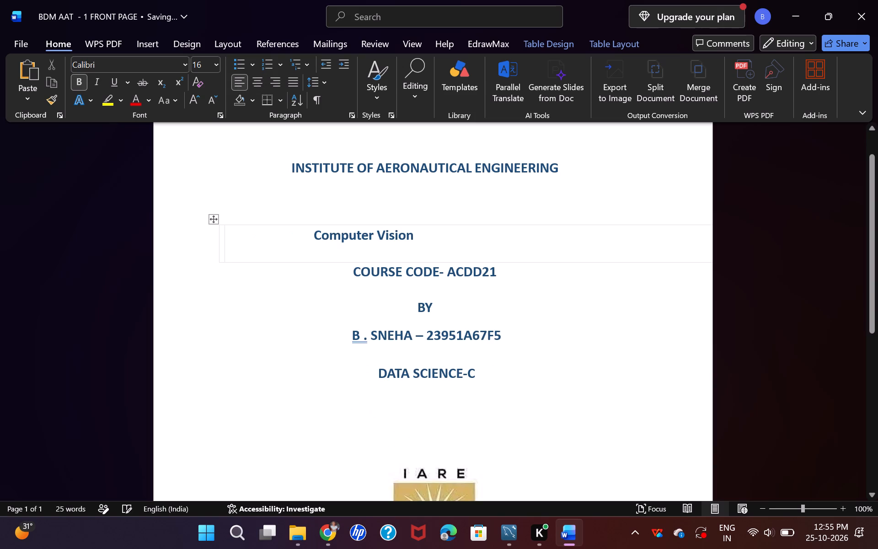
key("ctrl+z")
Replace the course code on the cover page with ACCD05.
key("BackSpace")
left_click(518, 277)
left_click_drag(510, 275, 446, 274)
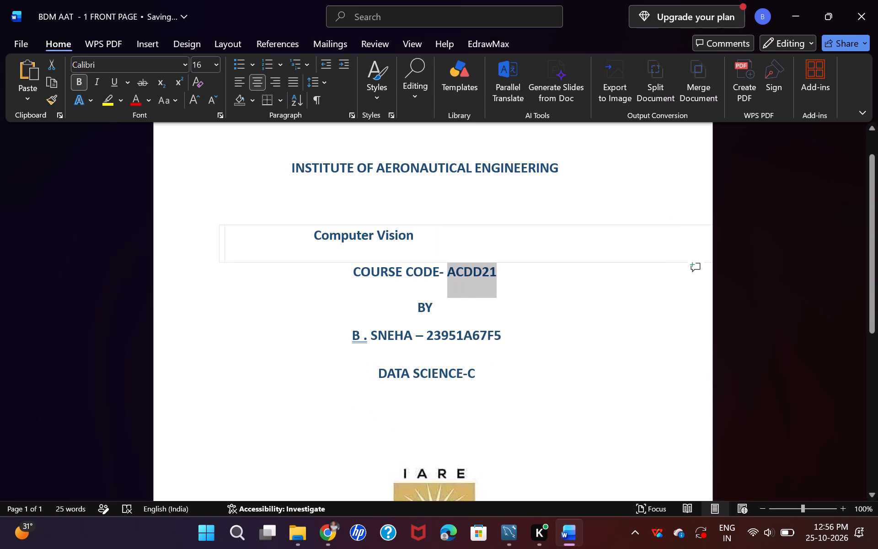
key("ctrl+v")
Insert spaces before the Computer Vision title to shift it toward the centre of the page.
left_click(312, 232)
key("space")
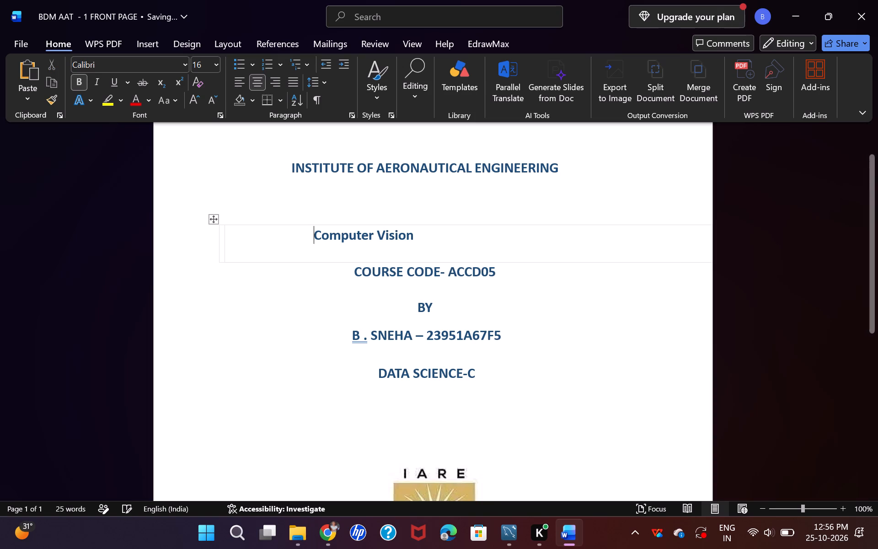
key("space")
key("space")
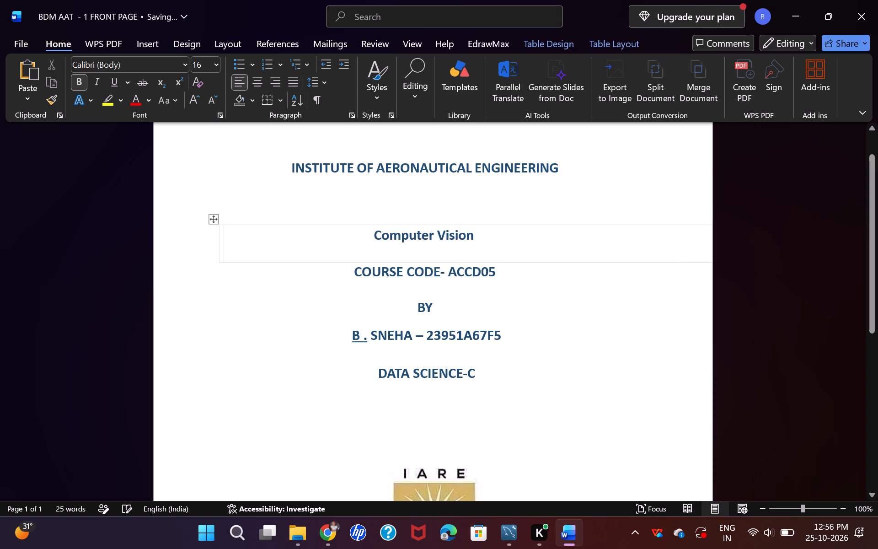
Increase the Computer Vision title's font size to 18.
left_click_drag(480, 234, 379, 233)
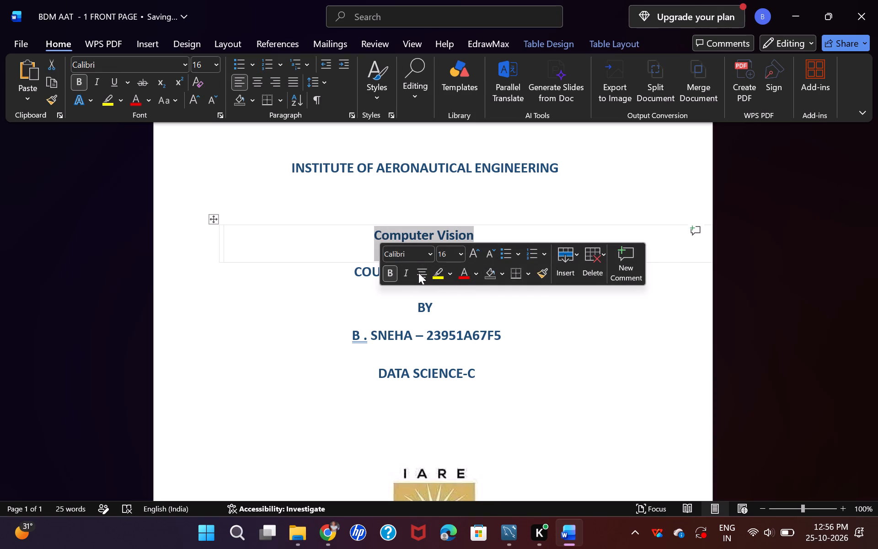
left_click(476, 249)
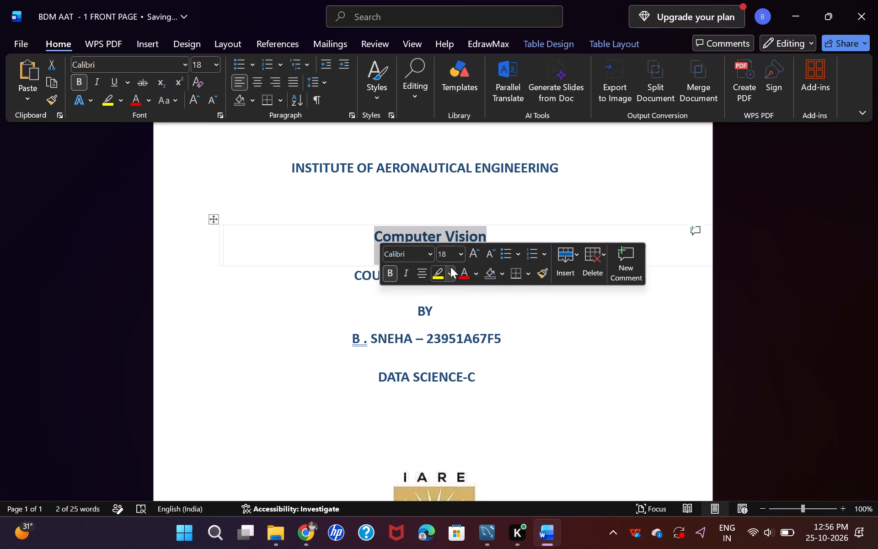
left_click(525, 312)
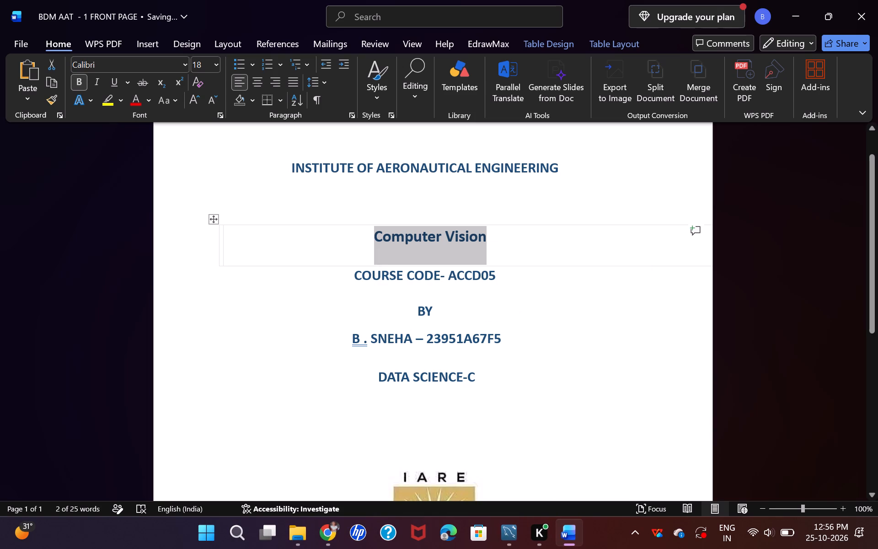
Review the whole Computer Vision cover page, checking the title, course code, student details, logo and address against the portal's course table.
scroll(480, 346, "down", 3)
left_click(558, 372)
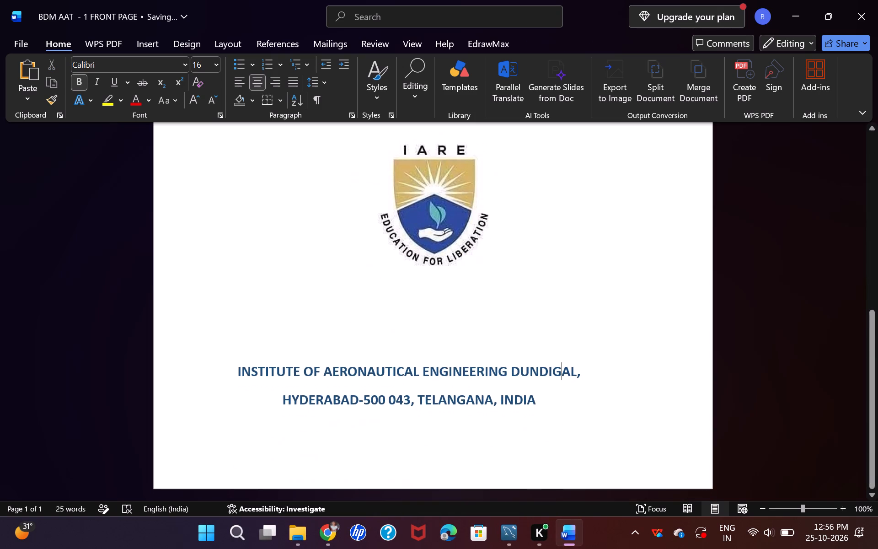
scroll(525, 285, "up", 7)
left_click(569, 213)
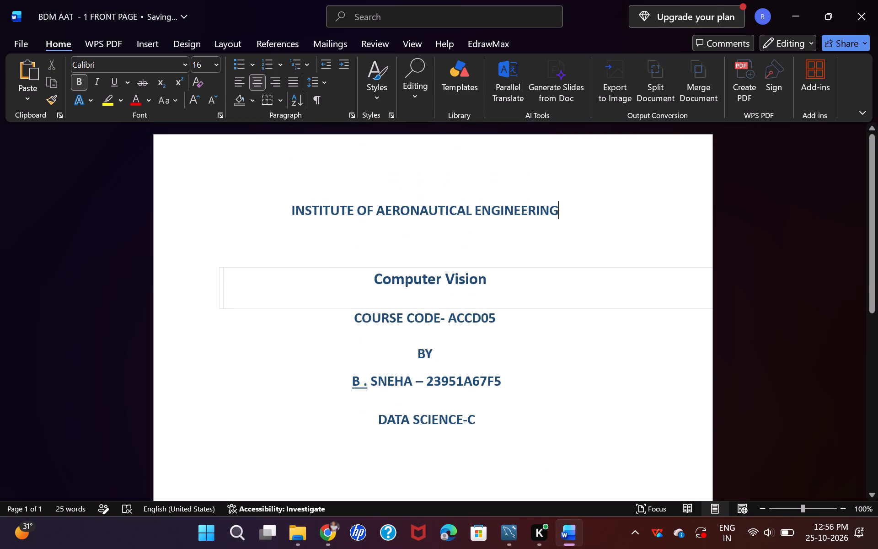
left_click(448, 450)
scroll(430, 379, "up", 3)
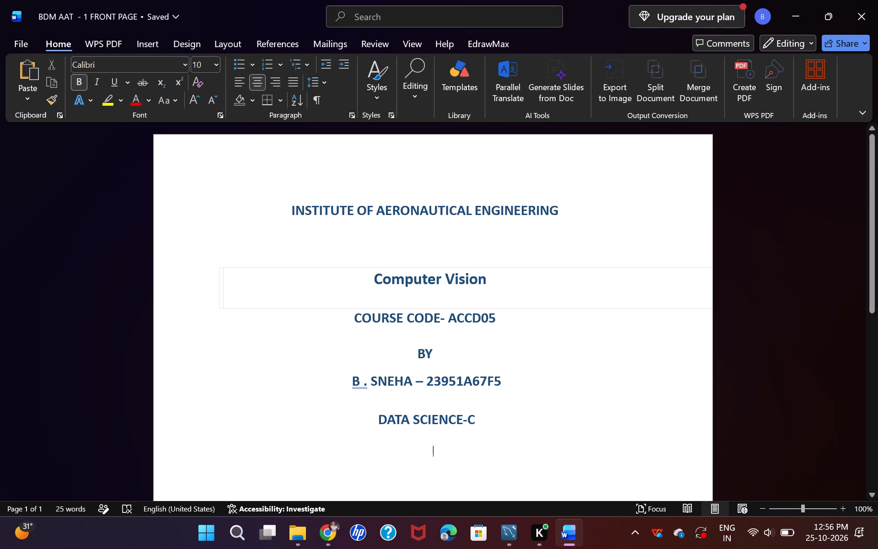
key("alt+Tab")
left_click(475, 327)
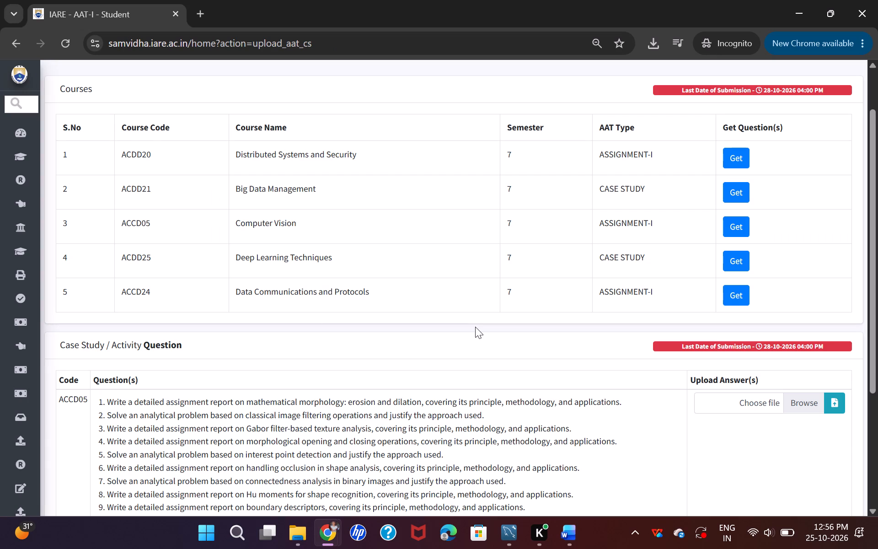
key("alt+Tab")
scroll(536, 283, "down", 1)
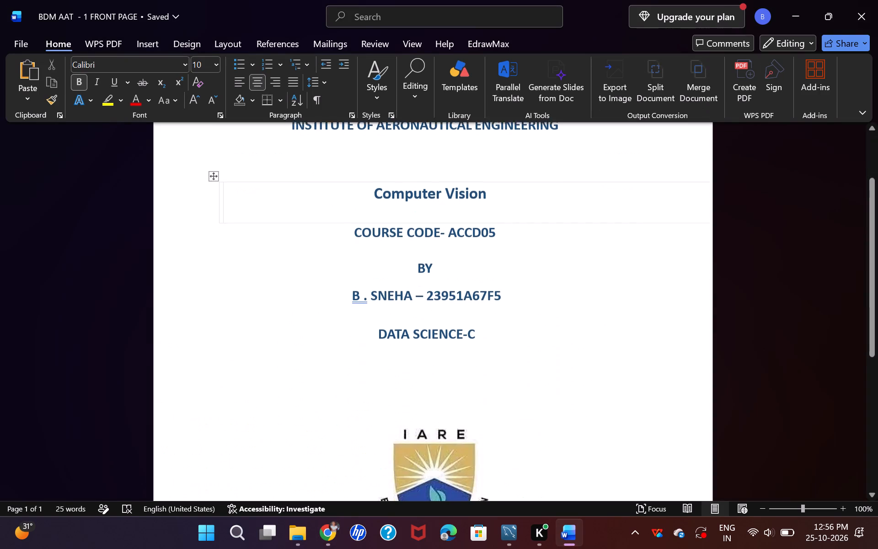
scroll(536, 283, "down", 1)
scroll(523, 303, "up", 1)
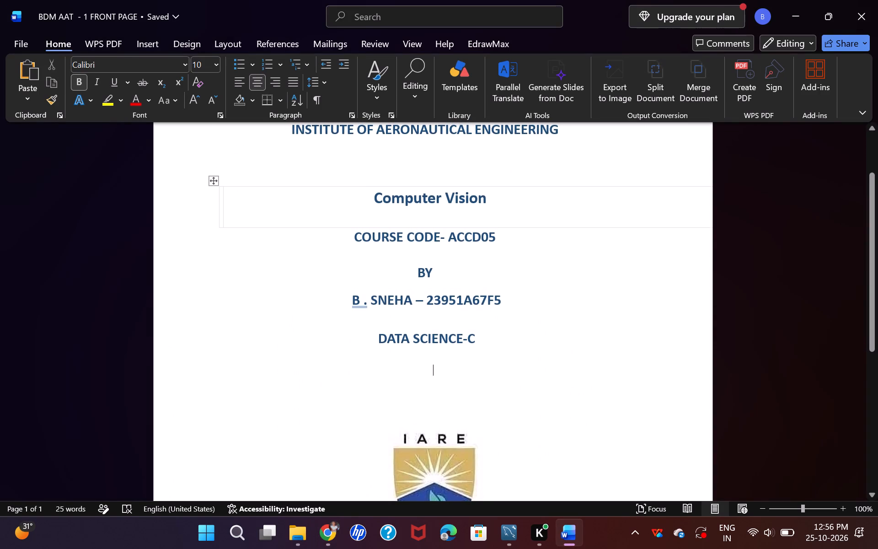
scroll(523, 303, "up", 4)
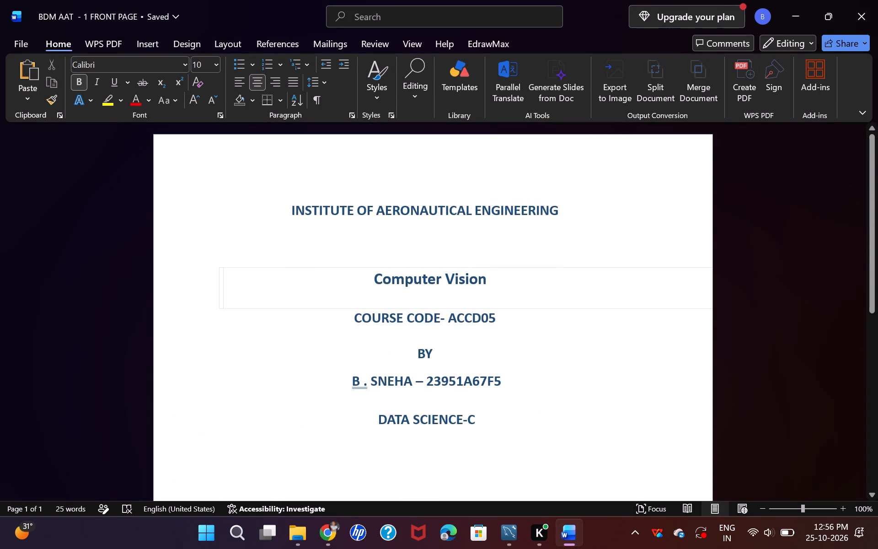
scroll(479, 405, "down", 1)
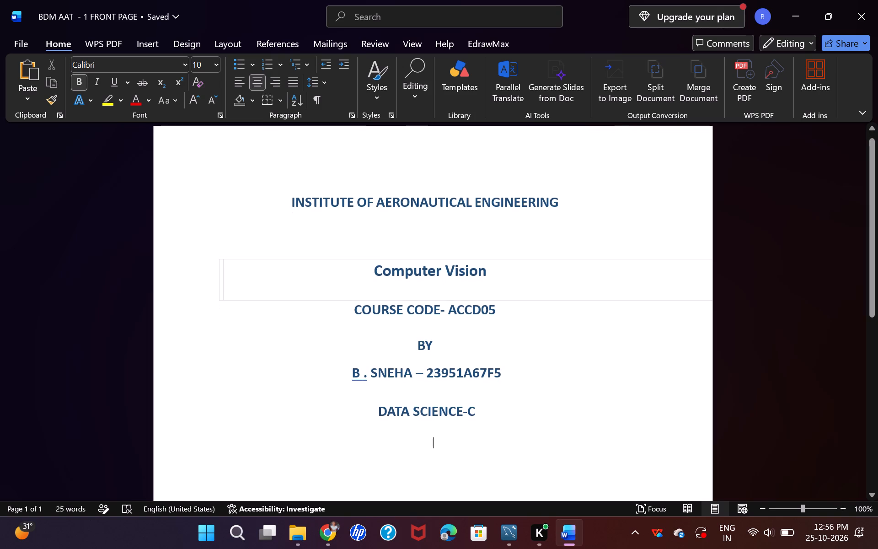
left_click(498, 404)
scroll(482, 431, "up", 3)
scroll(482, 431, "down", 5)
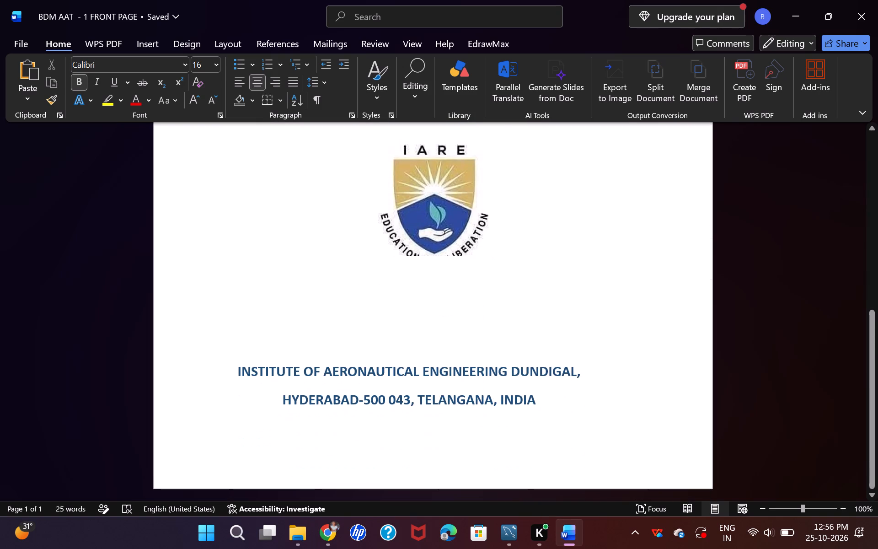
scroll(509, 285, "up", 6)
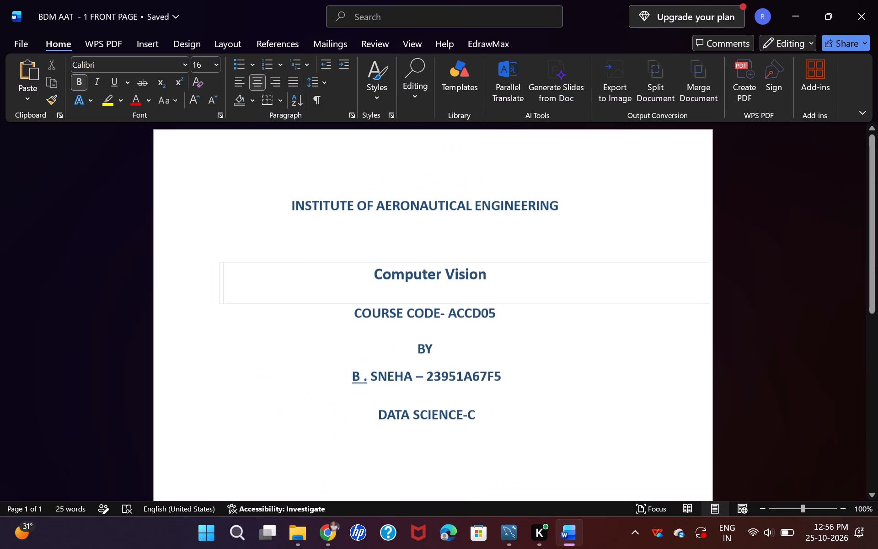
scroll(402, 359, "down", 2)
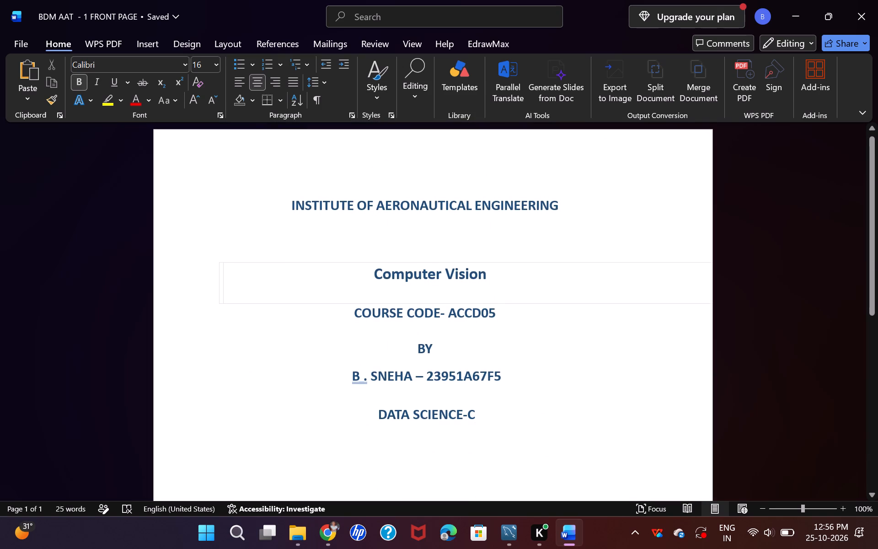
scroll(402, 359, "down", 3)
scroll(402, 359, "up", 1)
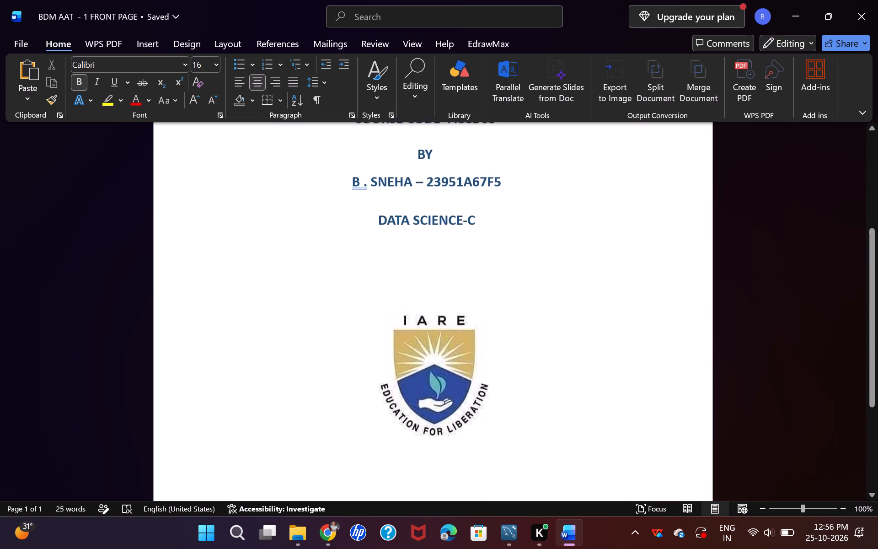
scroll(402, 359, "up", 4)
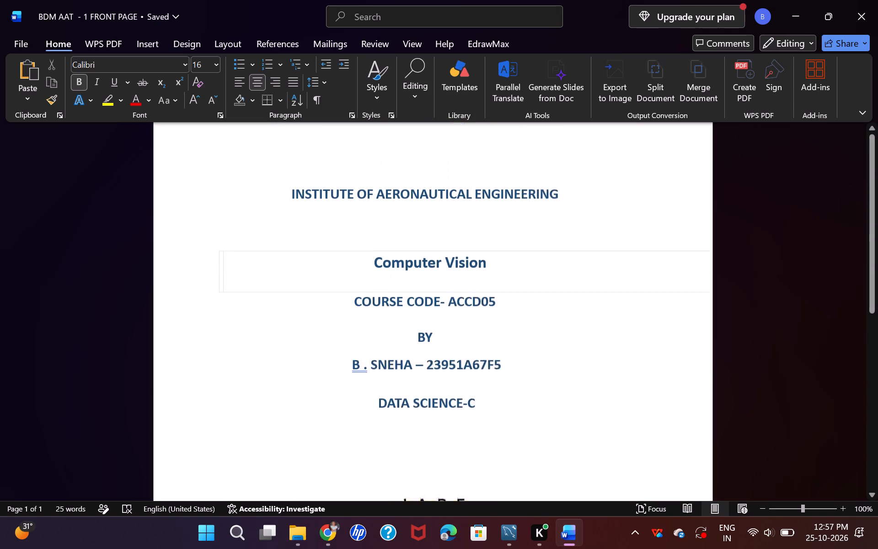
scroll(402, 359, "up", 2)
Save a copy of the cover page to the Desktop as a Word document named CV AAT - 1 FRONT PAGE.
left_click(25, 43)
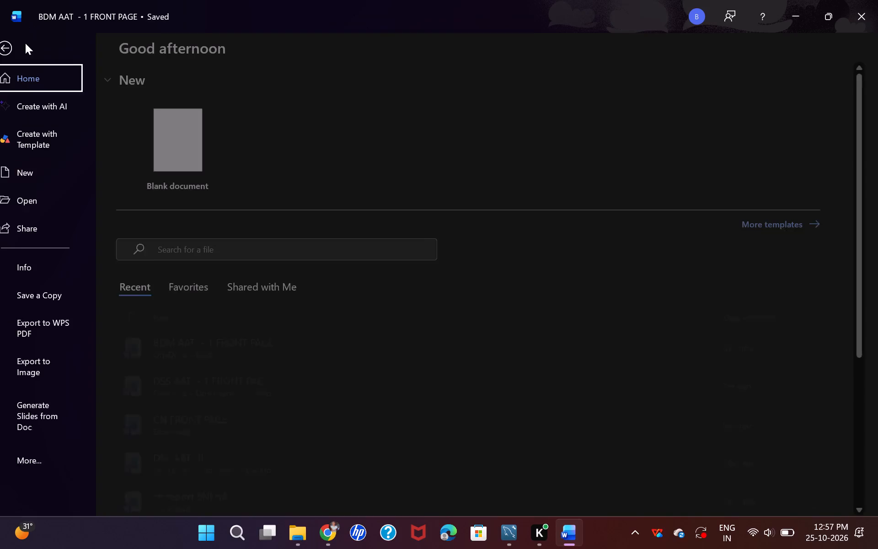
left_click(71, 300)
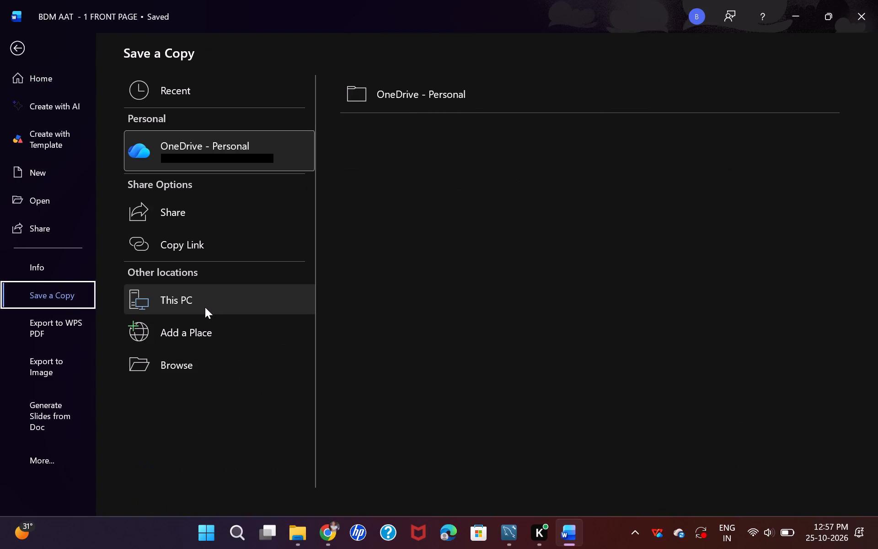
left_click(204, 307)
left_click(459, 149)
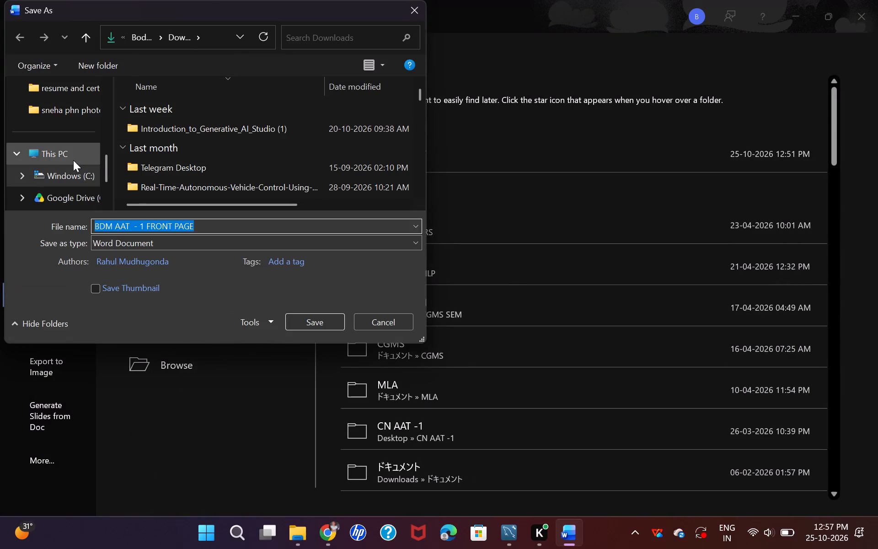
scroll(67, 136, "up", 3)
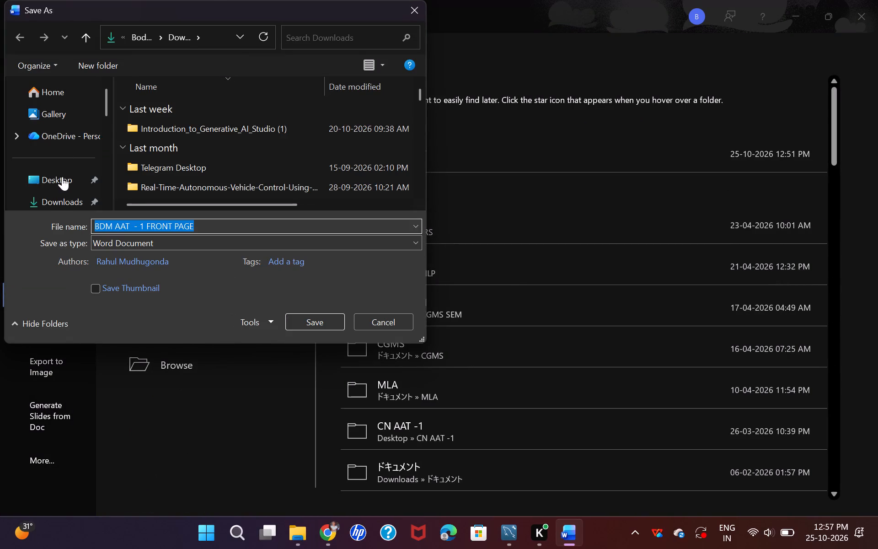
left_click(62, 177)
left_click(113, 227)
left_click(113, 227)
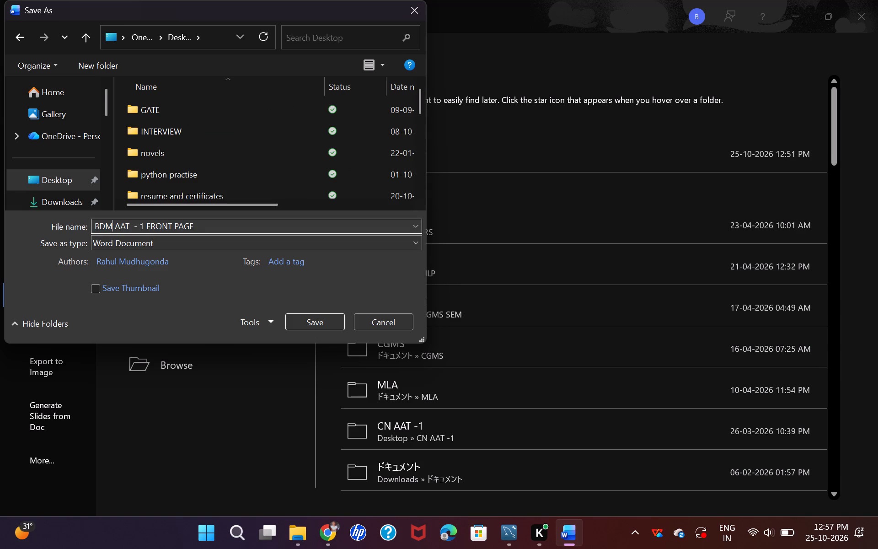
key("BackSpace")
key("BackSpace")
key("BackSpace")
key("BackSpace")
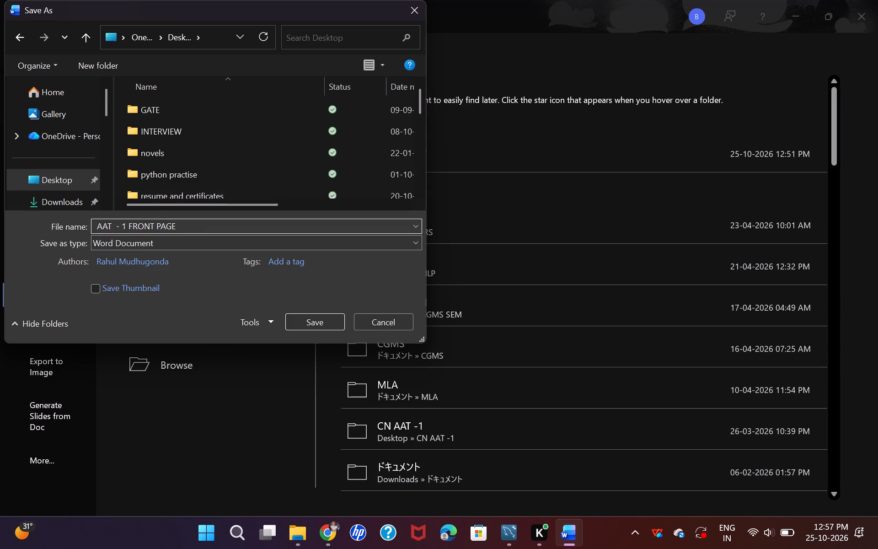
type("CV")
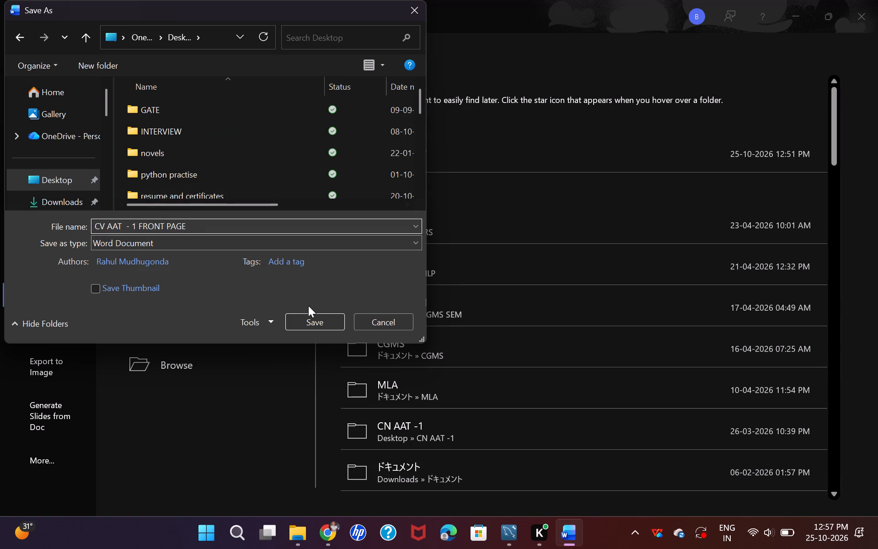
left_click(308, 320)
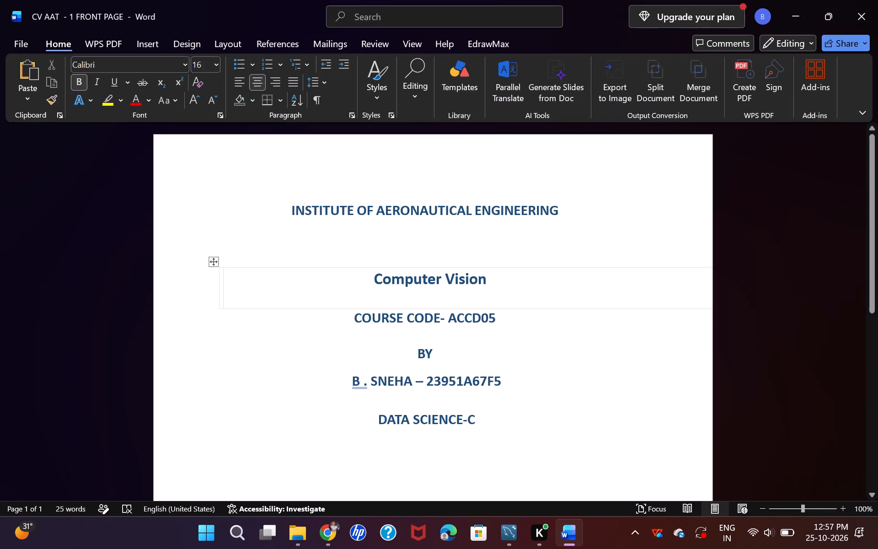
Switch to the college portal in Chrome and retrieve the Data Communications and Protocols (ACCD24) assignment questions for review.
key("alt+Tab")
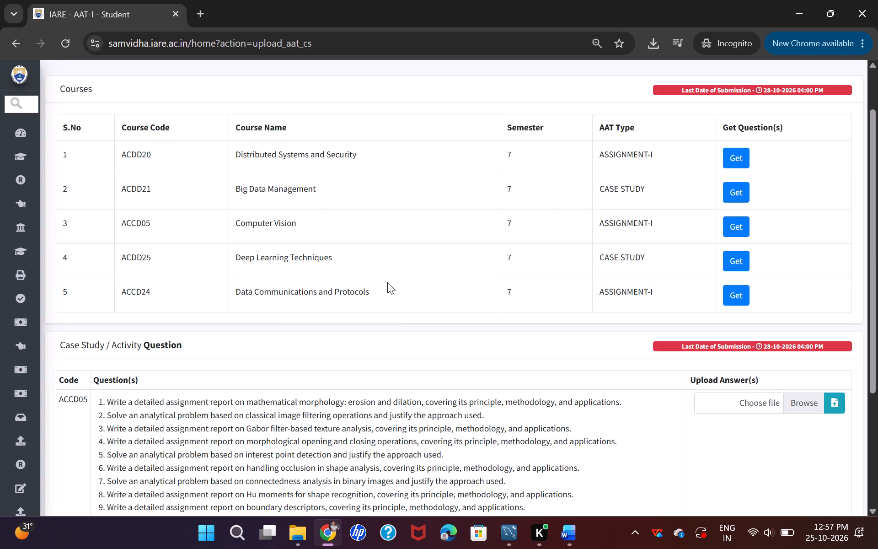
left_click_drag(378, 293, 223, 294)
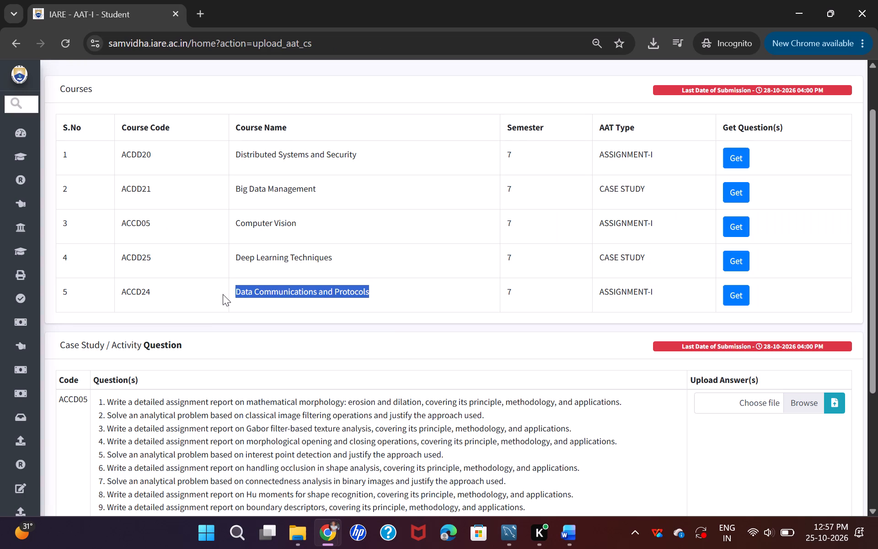
left_click(550, 253)
left_click_drag(750, 254, 739, 260)
left_click(739, 260)
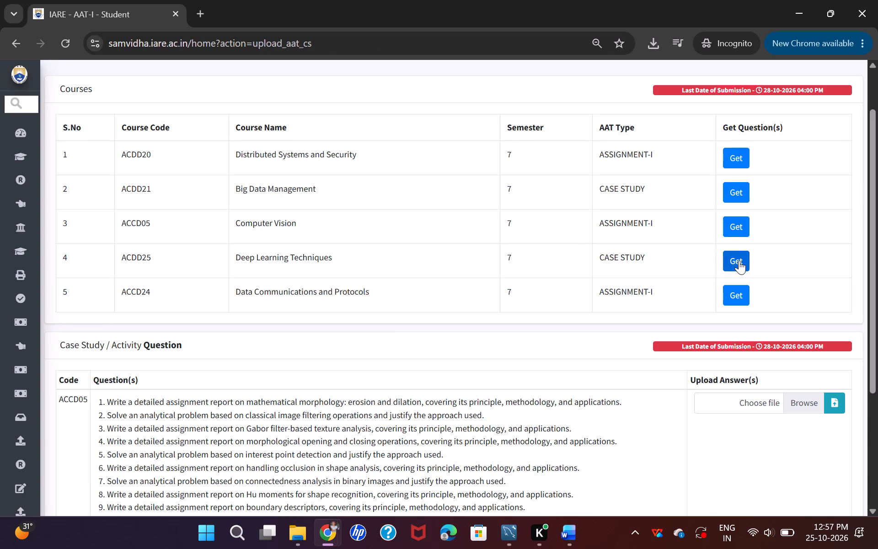
left_click(783, 252)
left_click(737, 285)
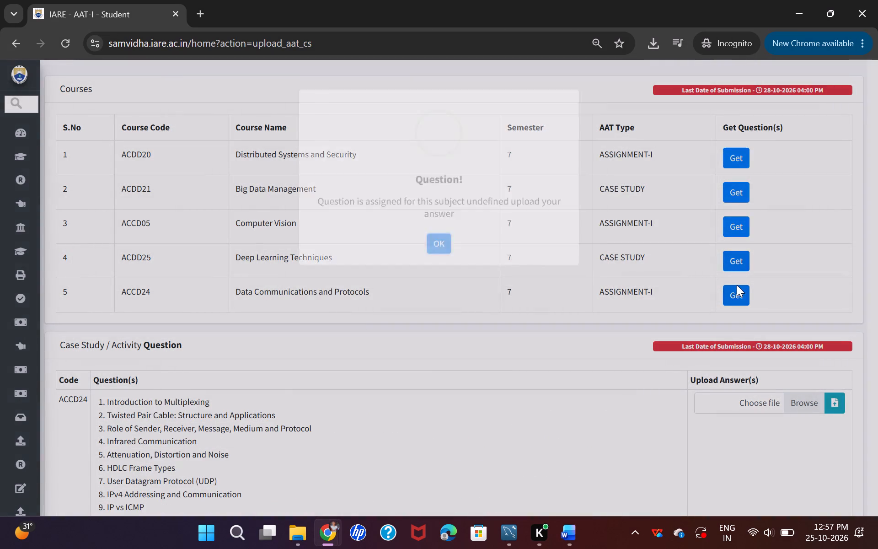
left_click(609, 293)
scroll(325, 349, "down", 1)
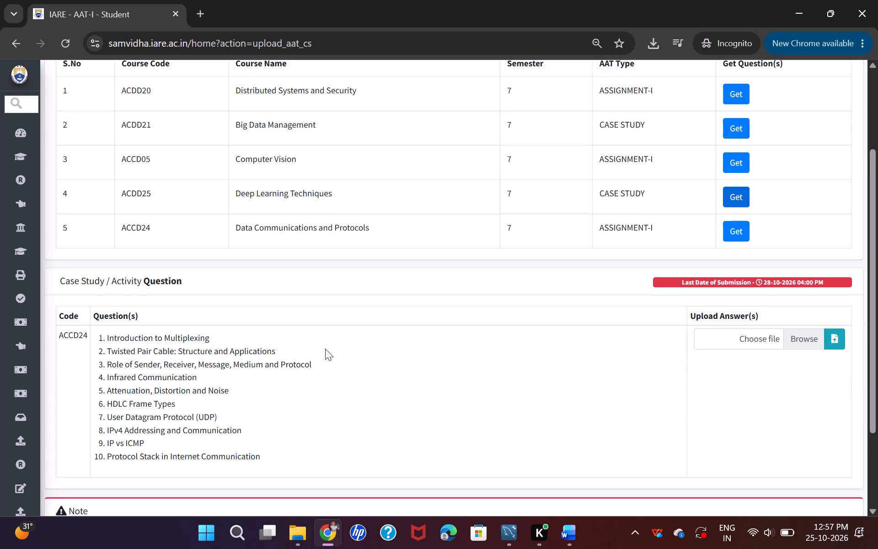
Copy the course name Data Communications and Protocols from the portal in Chrome and replace the Computer Vision title in the Word cover page with it.
left_click_drag(379, 222, 232, 221)
key("ctrl+c")
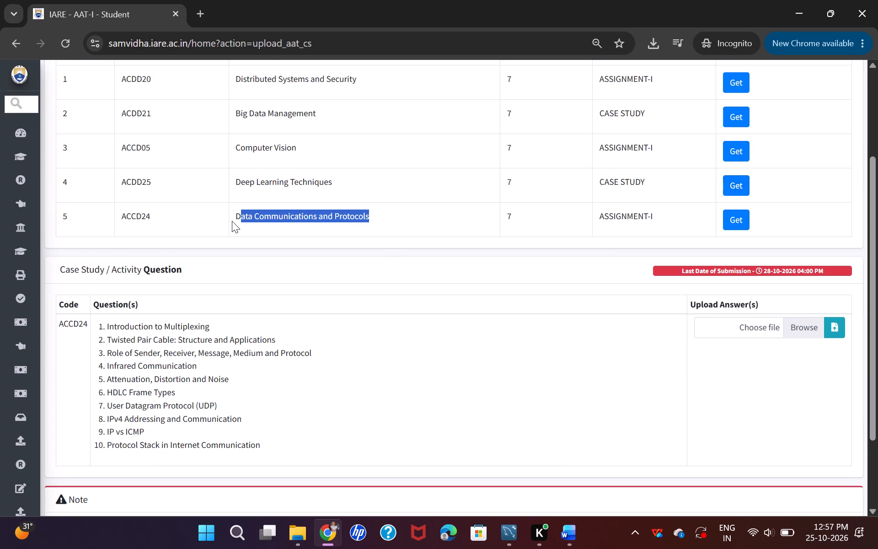
key("alt+Tab")
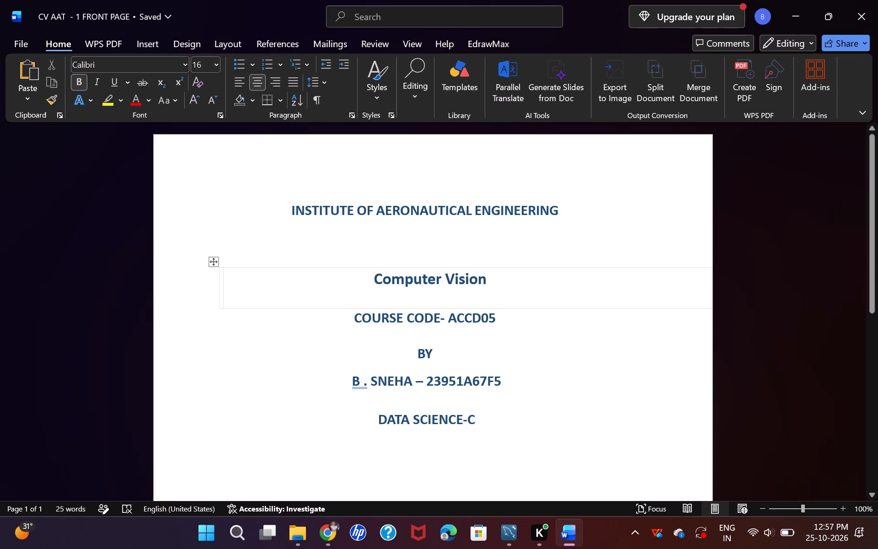
left_click_drag(503, 287, 384, 288)
key("BackSpace")
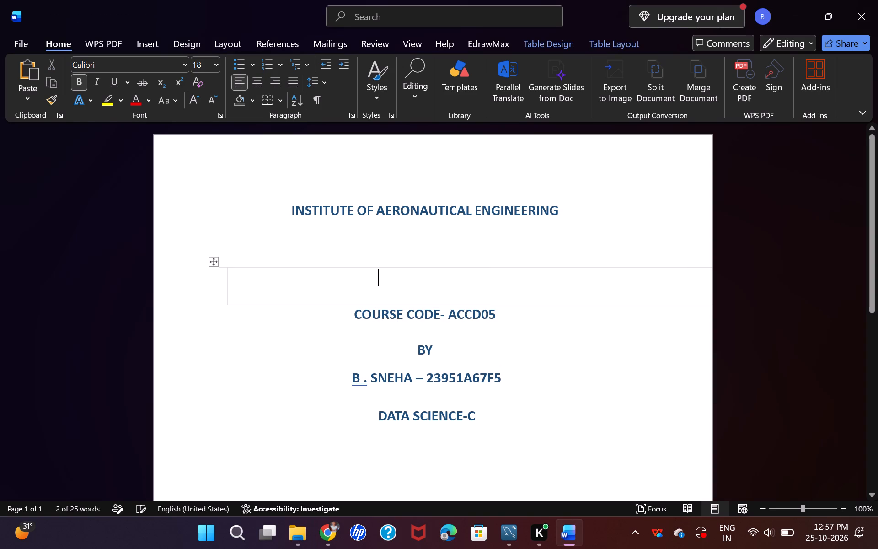
key("BackSpace")
key("ctrl+v")
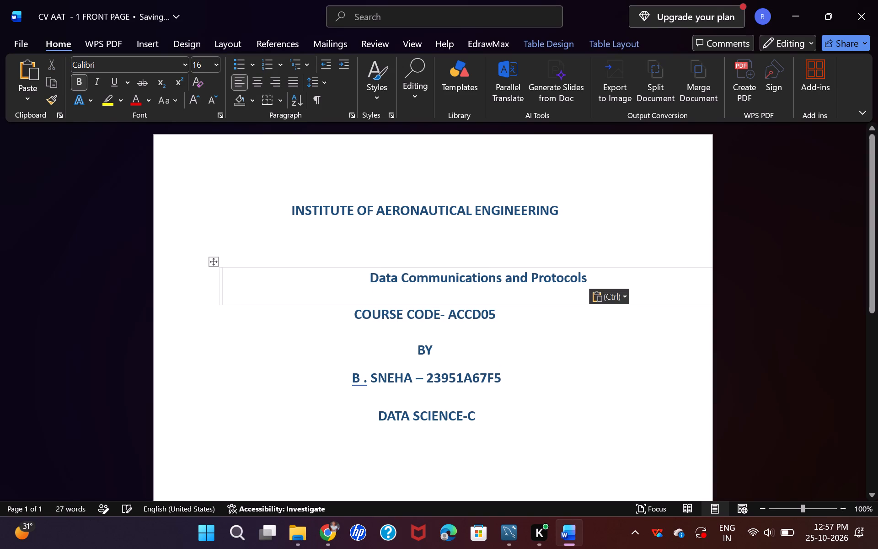
Remove leading spaces before the Data Communications and Protocols title so it sits centred above the course code line.
left_click(371, 277)
key("BackSpace")
key("BackSpace")
key("BackSpace")
key("BackSpace")
key("BackSpace")
key("BackSpace")
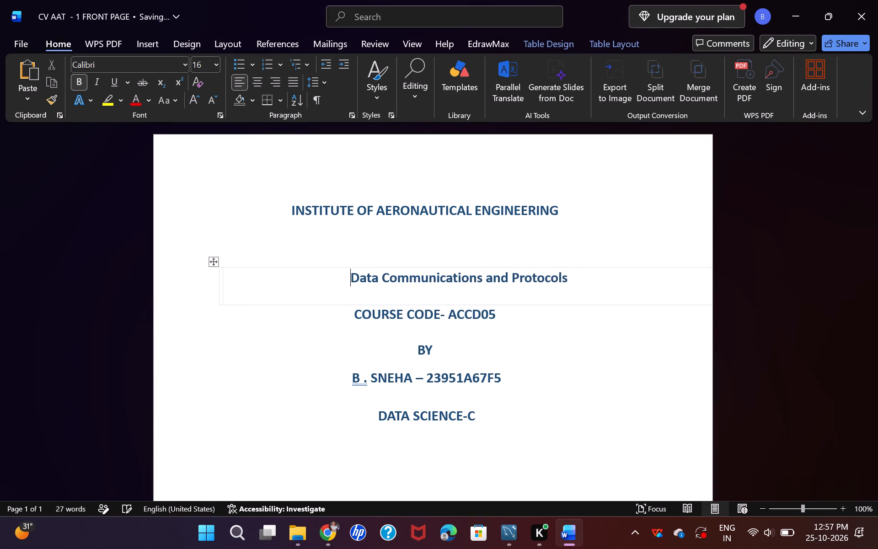
key("BackSpace")
key("BackSpace")
key("BackSpace")
key("BackSpace")
key("BackSpace")
key("BackSpace")
key("BackSpace")
key("BackSpace")
key("BackSpace")
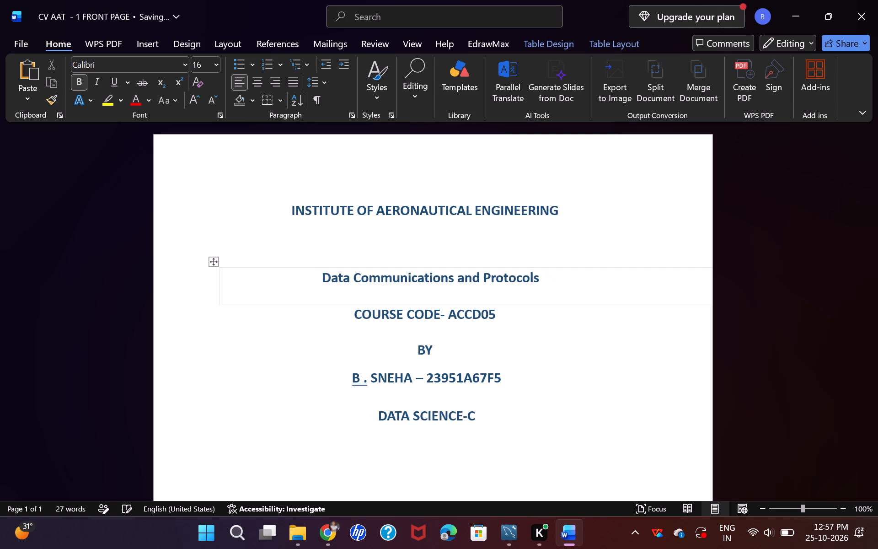
Copy the course code ACCD24 from the portal's course table in Chrome and replace ACCD05 on the Word cover page with it.
key("alt+Tab")
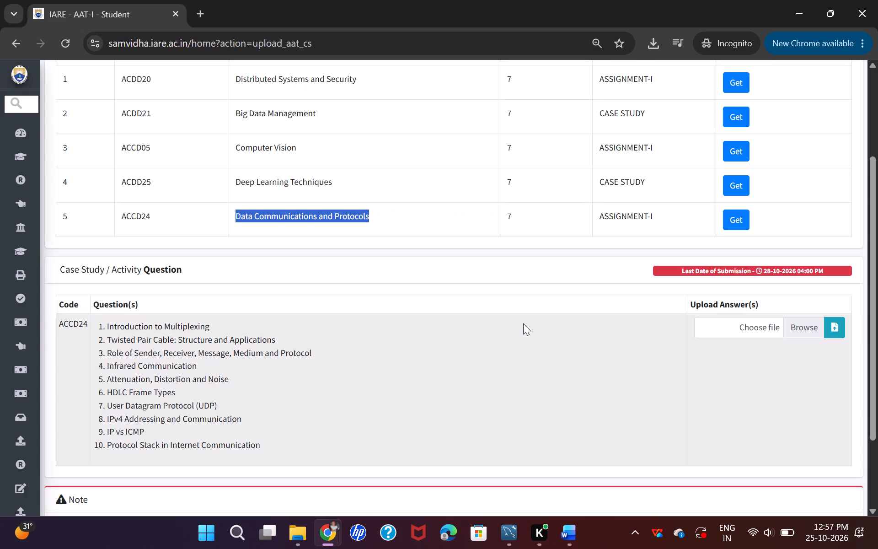
left_click(187, 179)
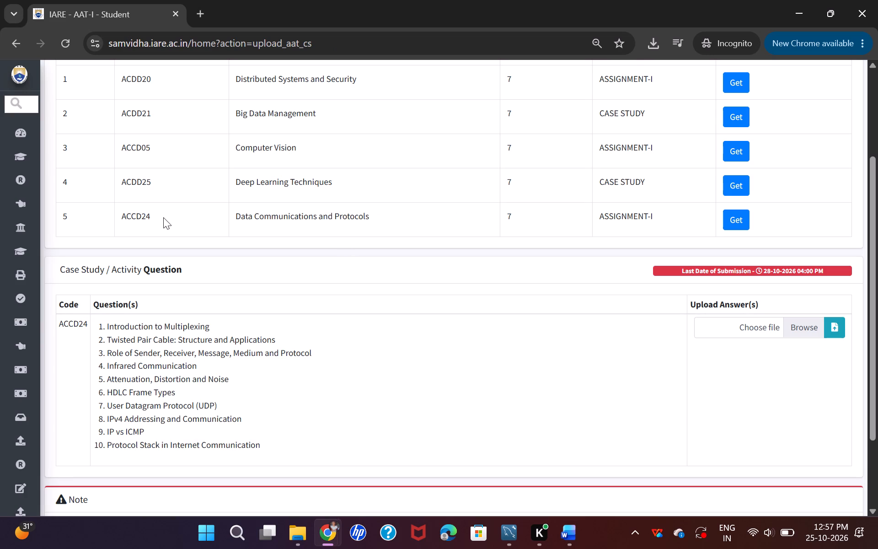
left_click_drag(163, 217, 117, 214)
key("ctrl+c")
key("alt+Tab")
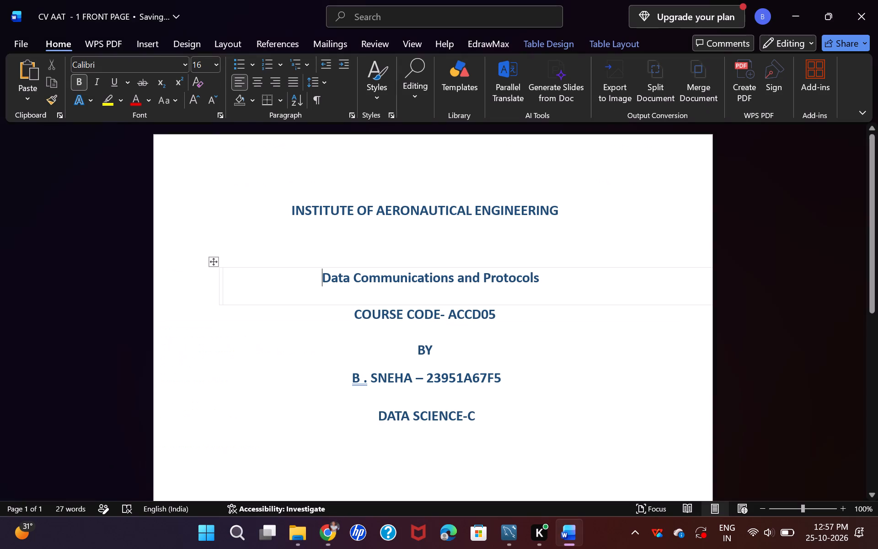
left_click_drag(502, 318, 448, 317)
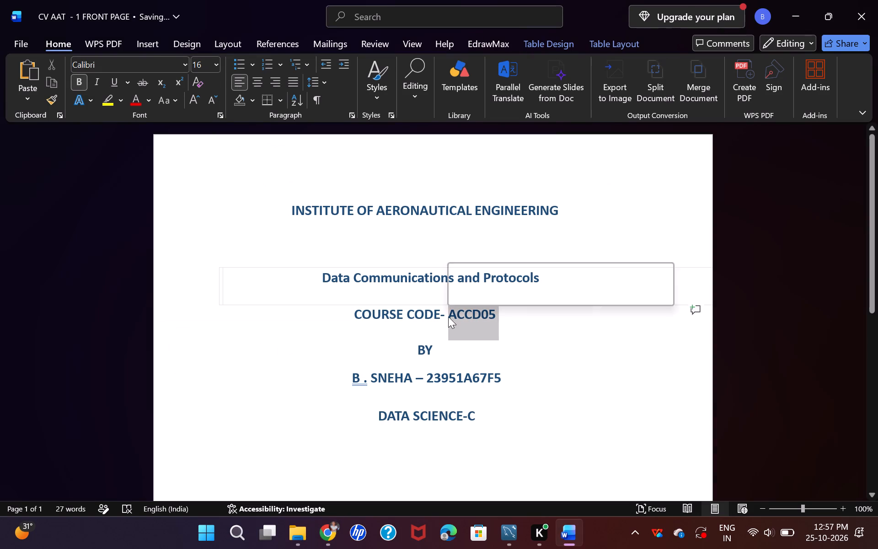
key("ctrl+v")
left_click(496, 345)
left_click(467, 361)
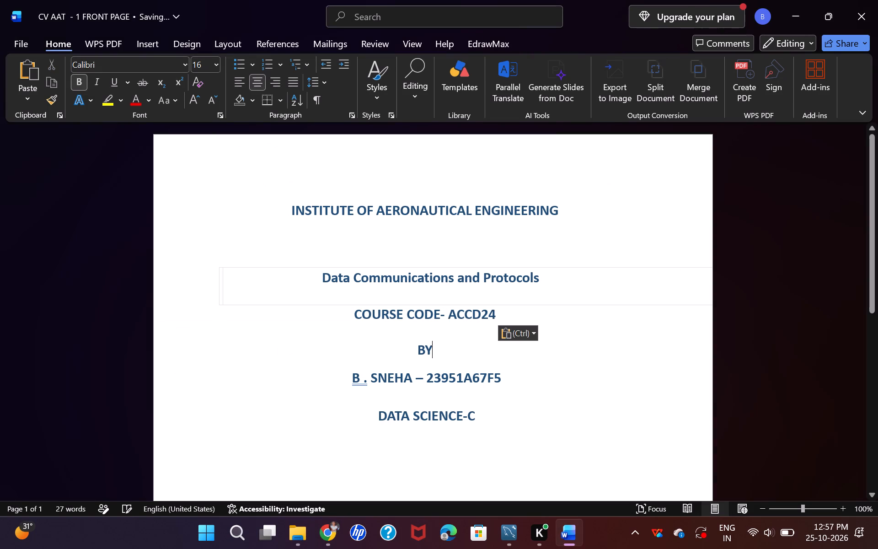
Reduce the blank space between the DATA SCIENCE-C line and the IARE logo on the cover page.
scroll(516, 355, "down", 7)
scroll(516, 355, "up", 7)
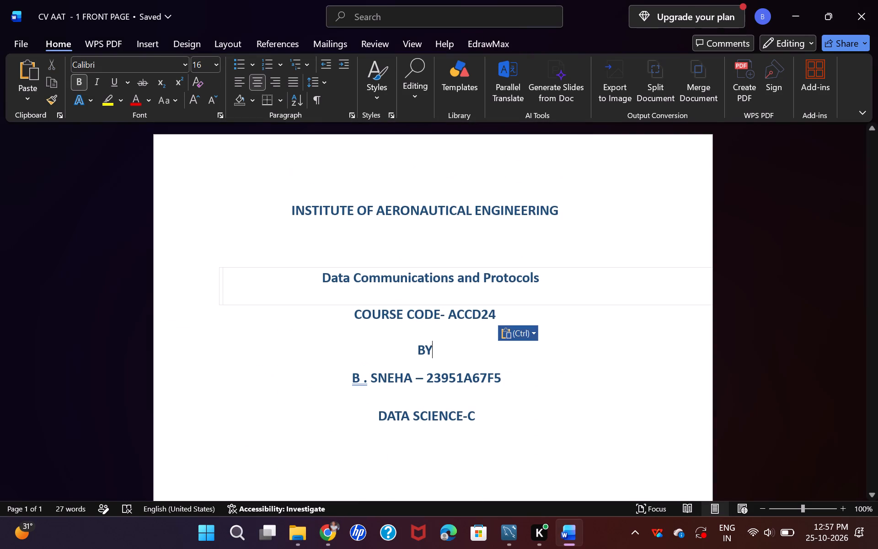
left_click(553, 217)
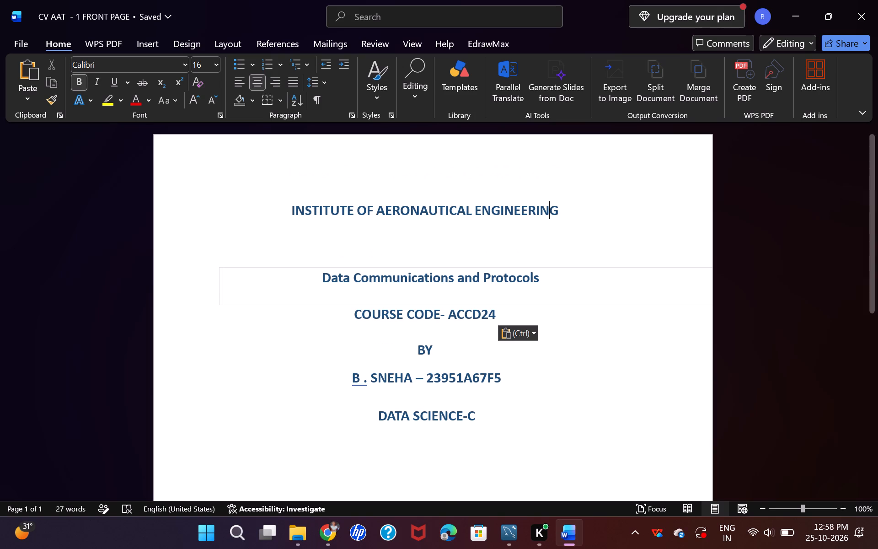
double_click(518, 424)
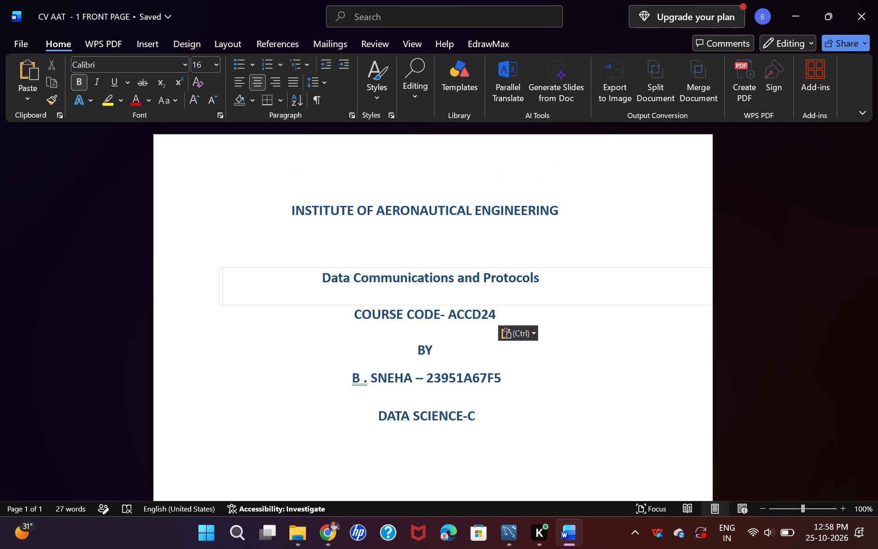
left_click(501, 436)
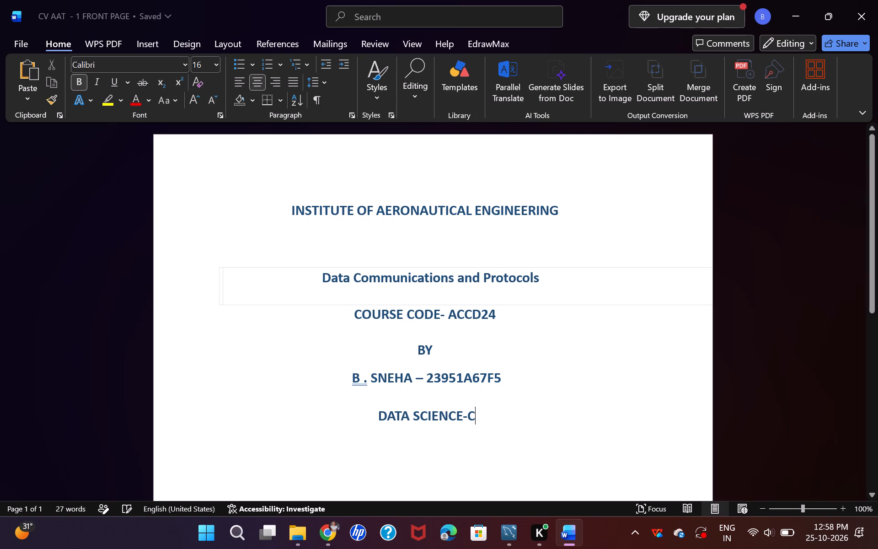
left_click(471, 469)
scroll(471, 469, "down", 3)
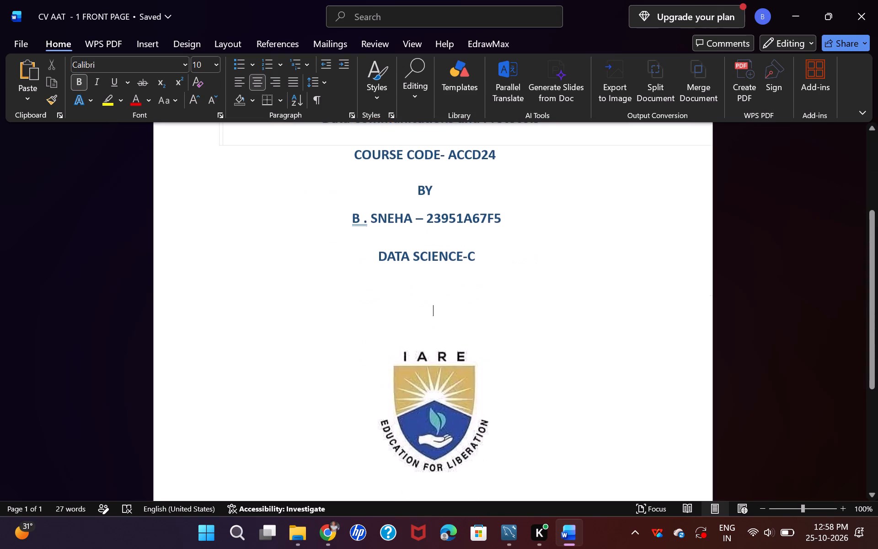
key("BackSpace")
key("BackSpace")
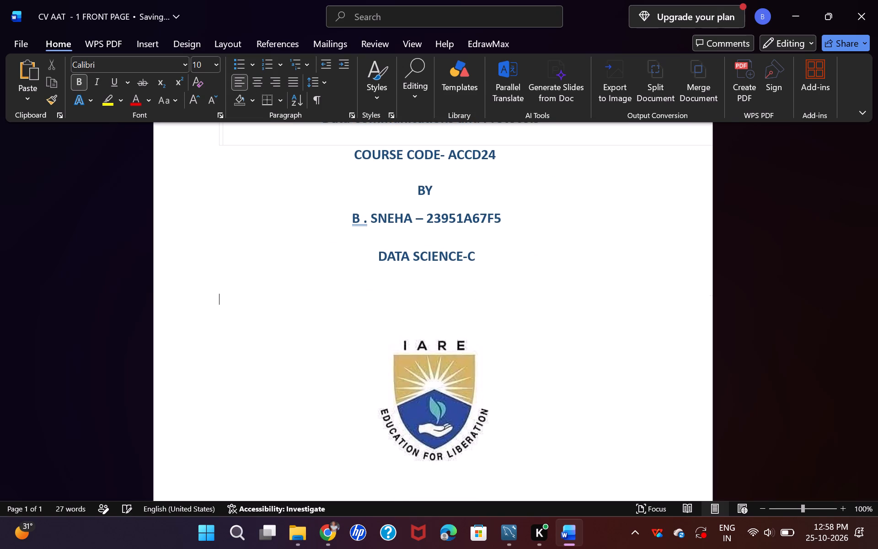
Review the whole Data Communications and Protocols cover page, from the heading and student details to the logo and address.
scroll(506, 298, "up", 4)
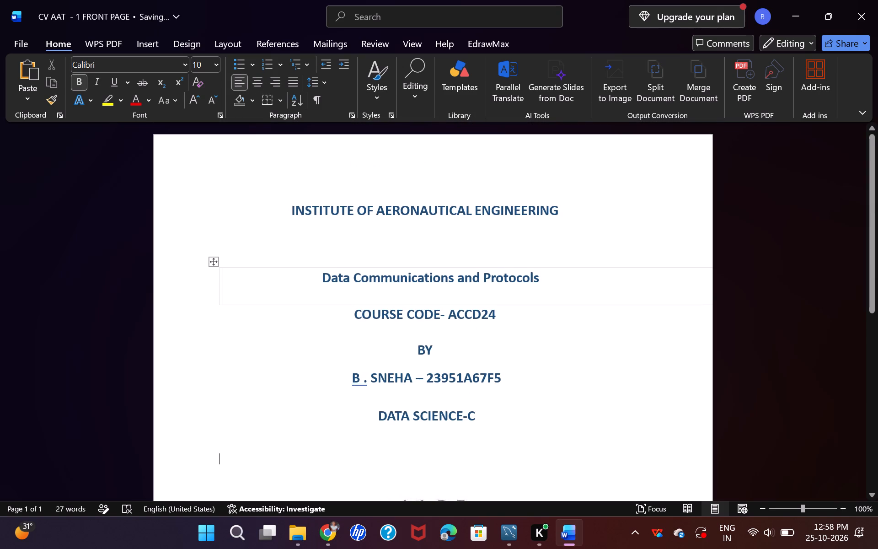
scroll(510, 329, "down", 1)
scroll(540, 270, "down", 1)
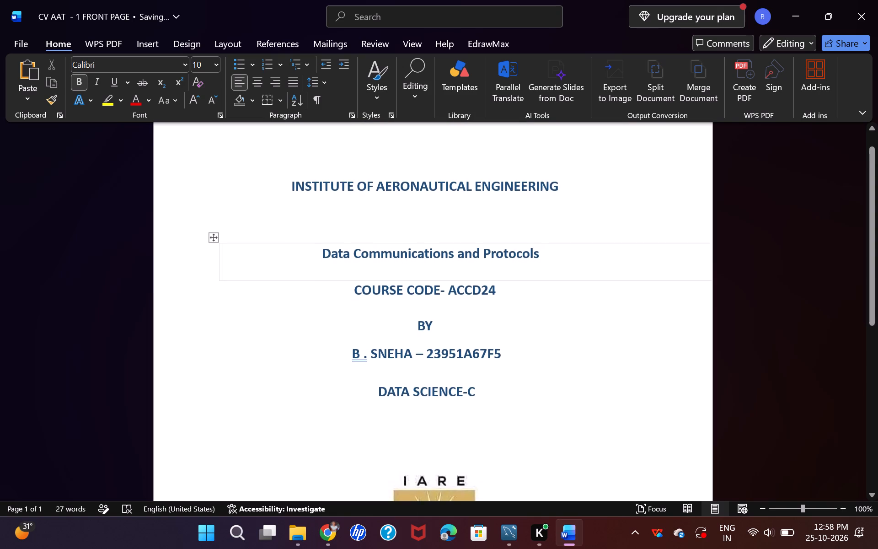
scroll(540, 270, "down", 4)
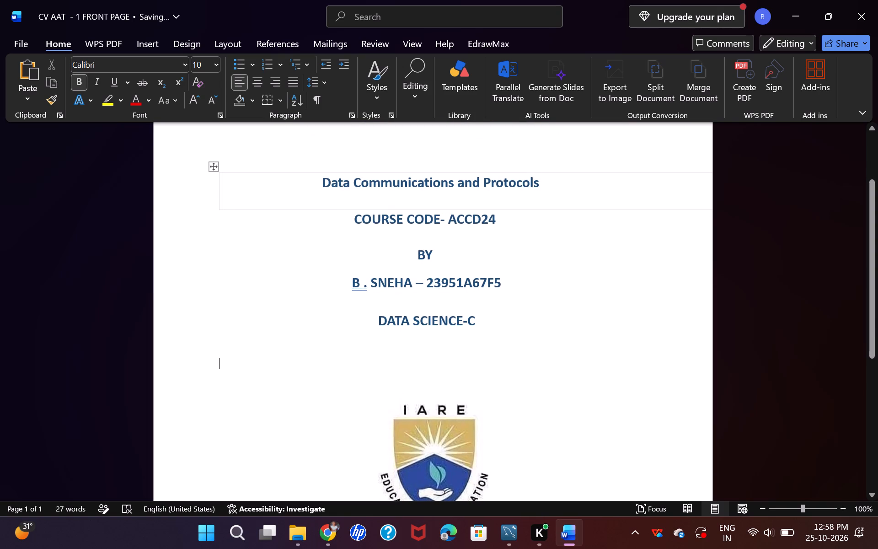
scroll(540, 270, "down", 2)
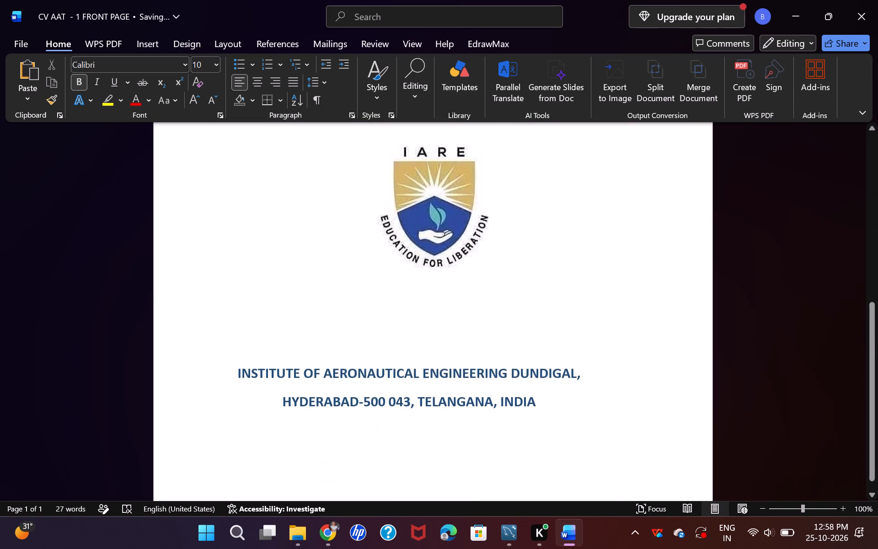
scroll(540, 270, "down", 1)
Save a copy of the cover page to the Desktop as a Word document named DCP AAT - 1 FRONT PAGE.
left_click(17, 47)
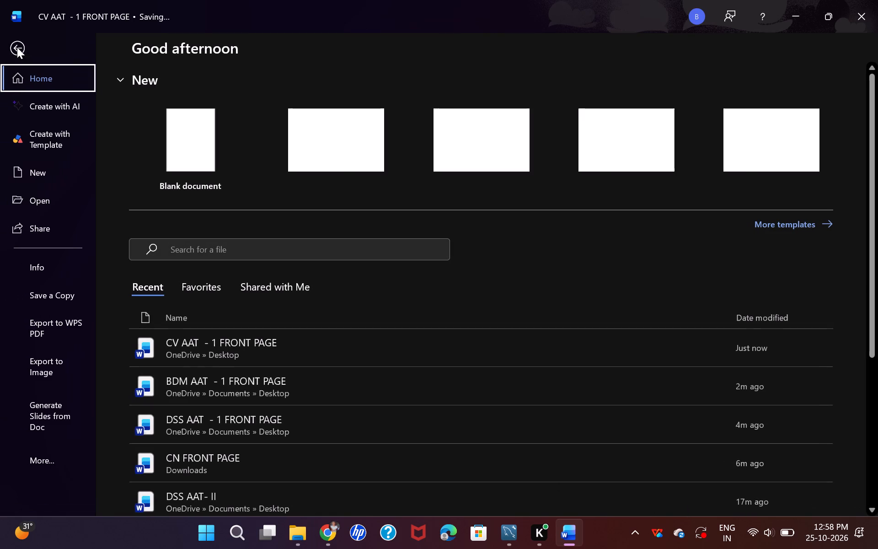
left_click(42, 291)
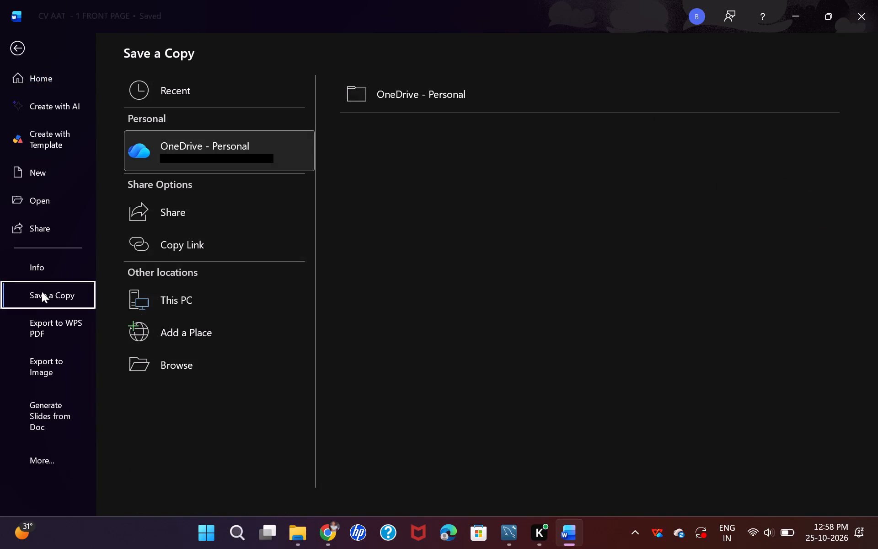
left_click(214, 292)
left_click(381, 149)
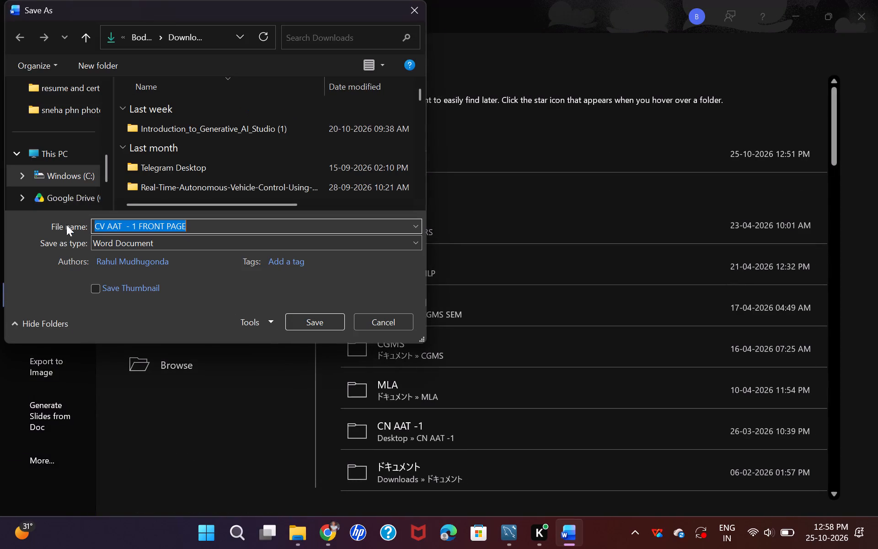
scroll(74, 143, "up", 3)
left_click(76, 179)
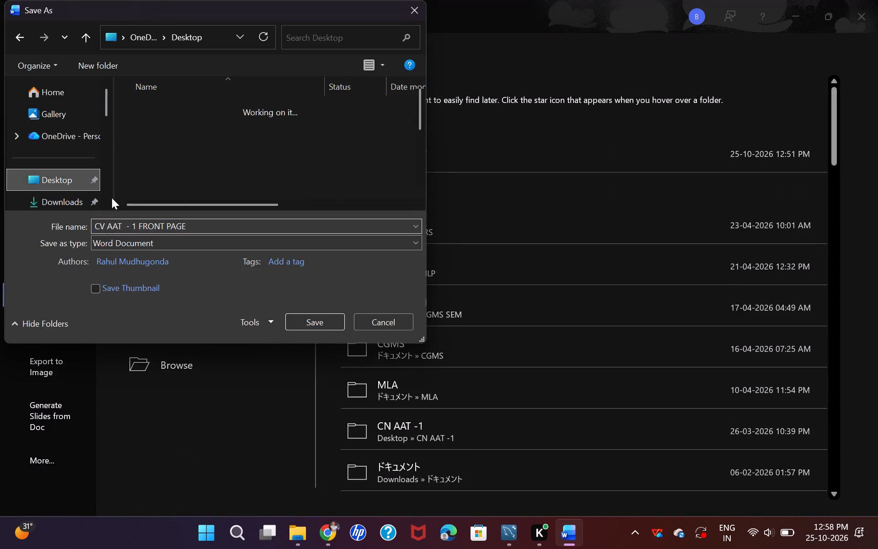
left_click(105, 226)
left_click(105, 226)
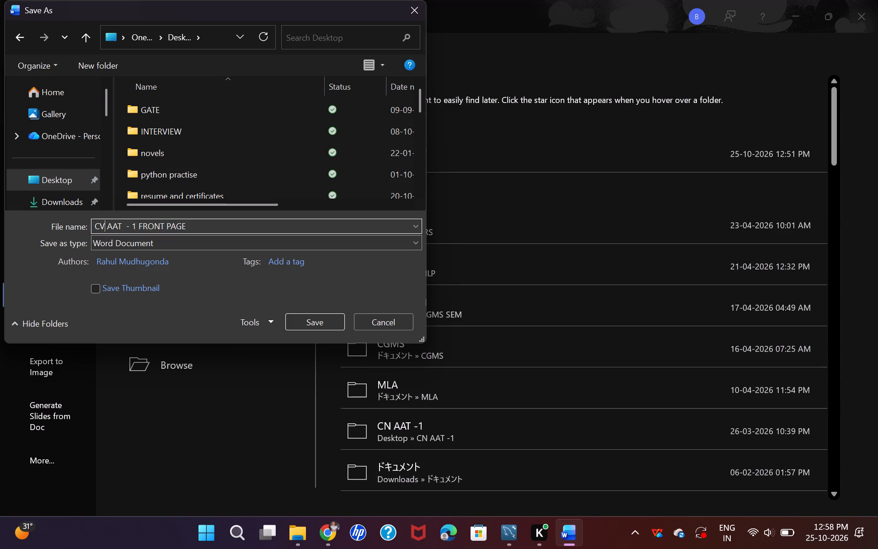
key("BackSpace")
key("BackSpace")
key("BackSpace")
key("alt+Tab")
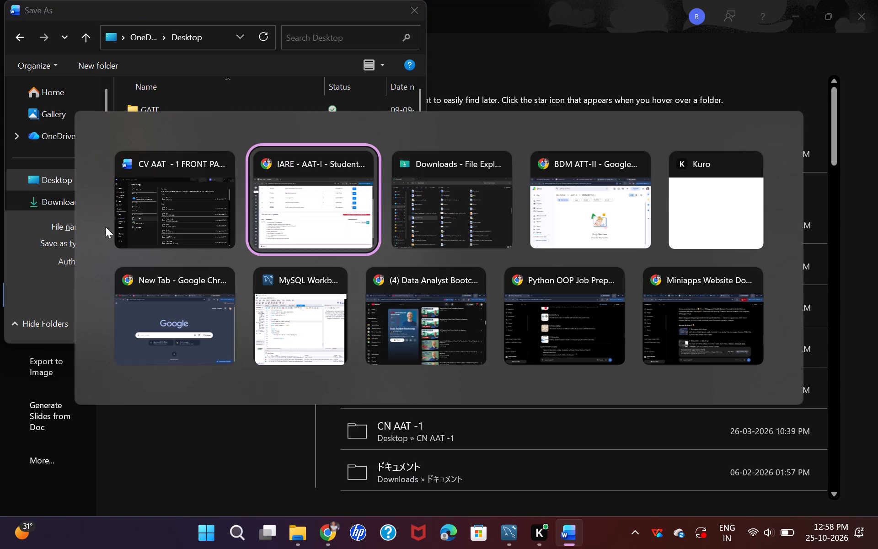
key("alt+Tab")
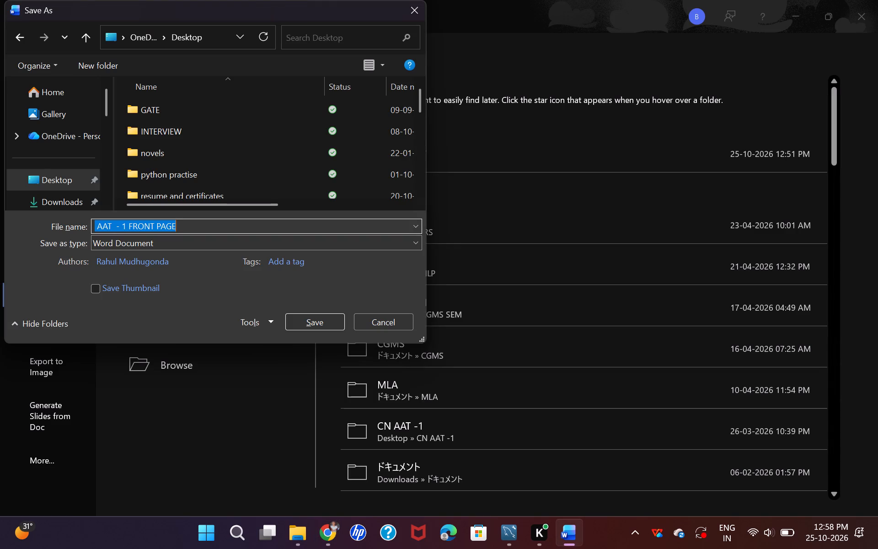
left_click(97, 226)
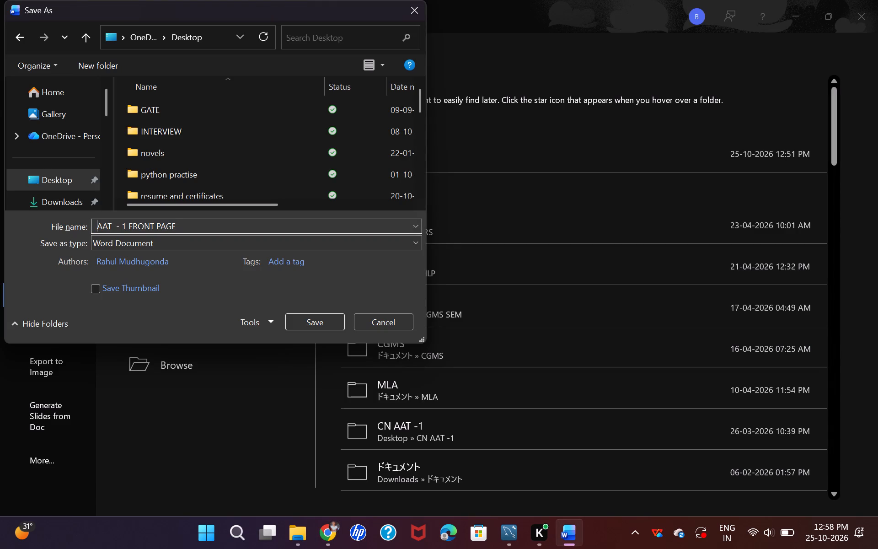
type("DCP")
key("space")
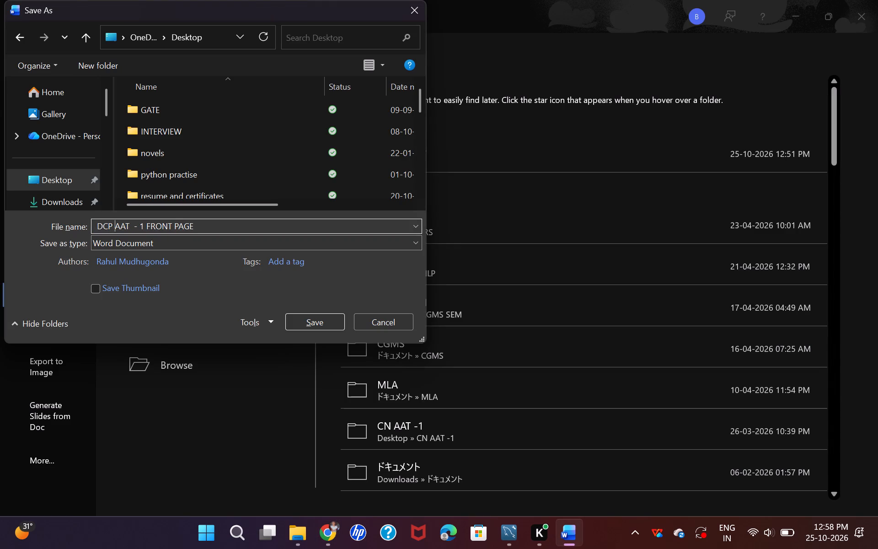
left_click(311, 327)
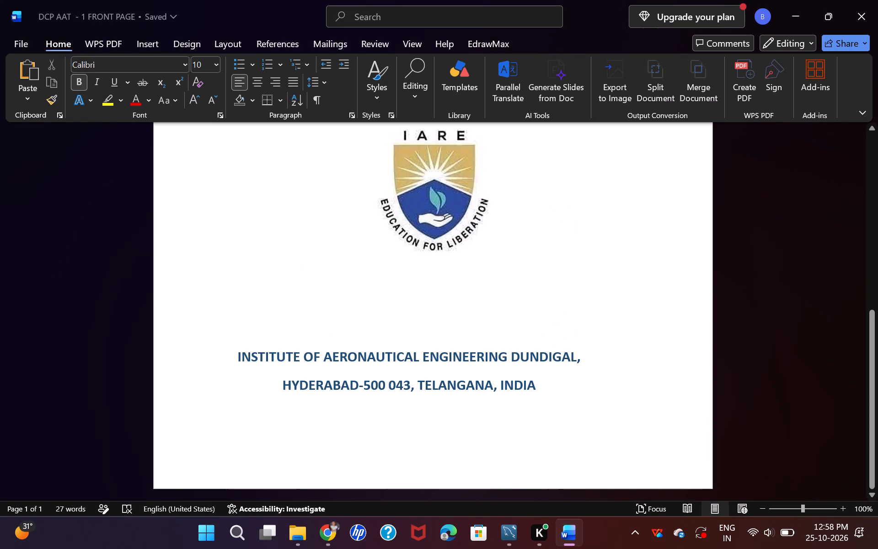
Load the Distributed Systems and Security questions on the portal in Chrome and copy the full list of ten questions.
scroll(349, 272, "up", 7)
key("alt+Tab")
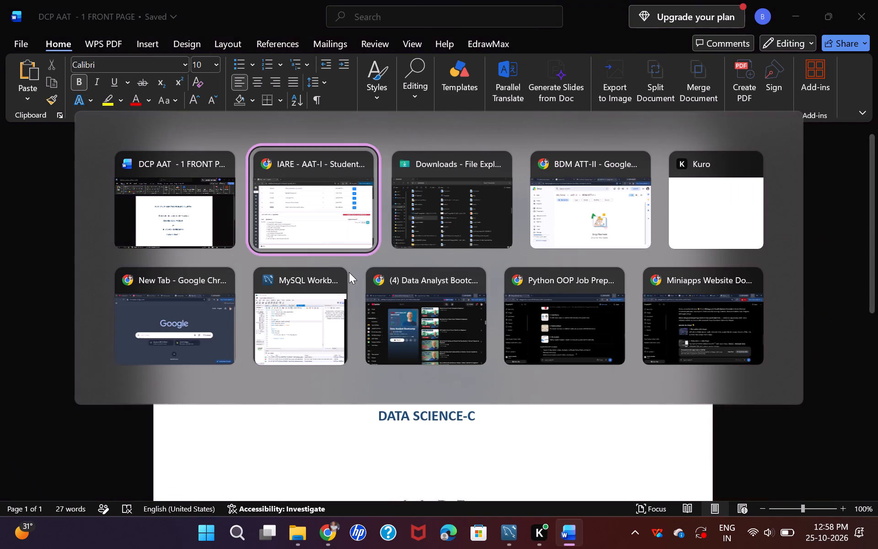
left_click(399, 249)
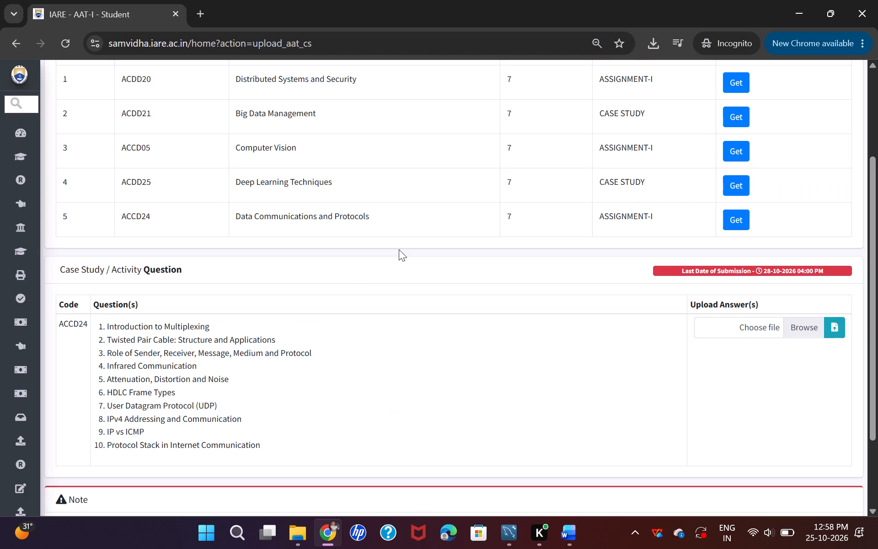
scroll(384, 164, "right", 1)
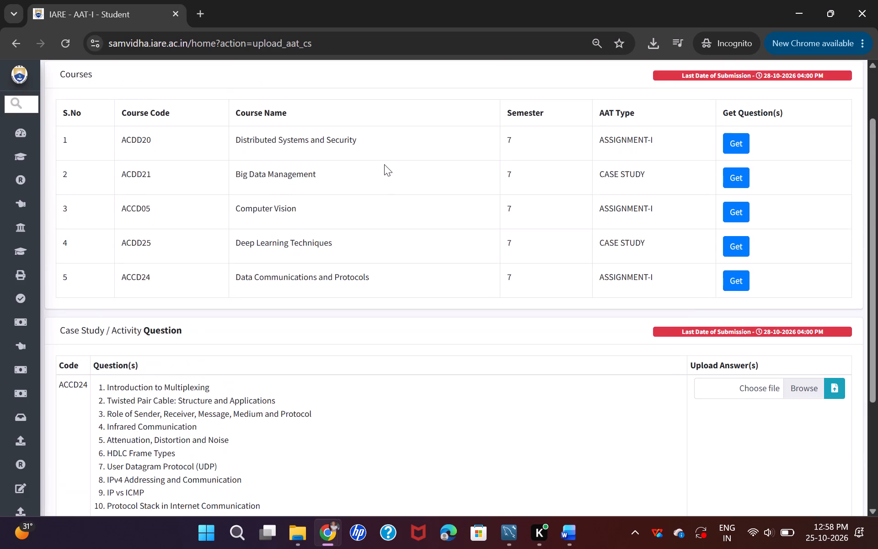
scroll(384, 164, "right", 1)
scroll(509, 223, "up", 2)
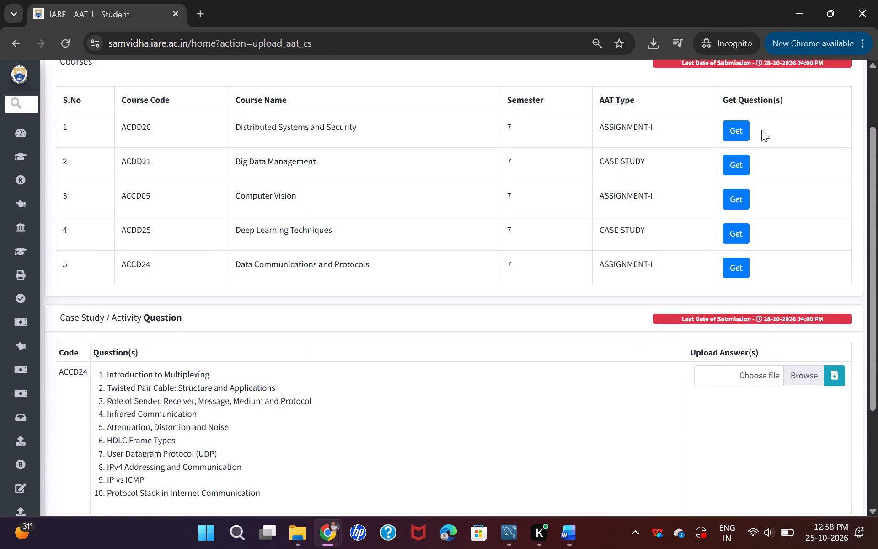
left_click(740, 132)
left_click(668, 175)
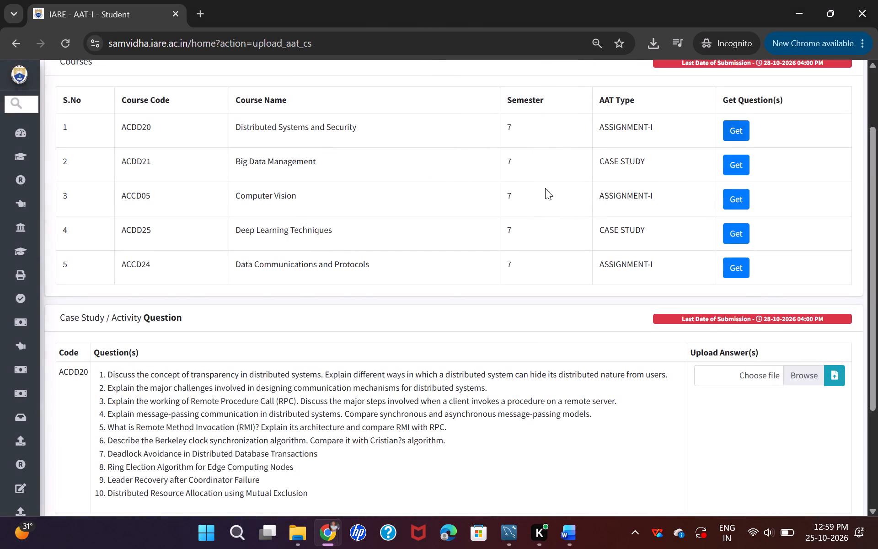
scroll(500, 239, "down", 1)
left_click_drag(312, 395, 100, 260)
key("ctrl+c")
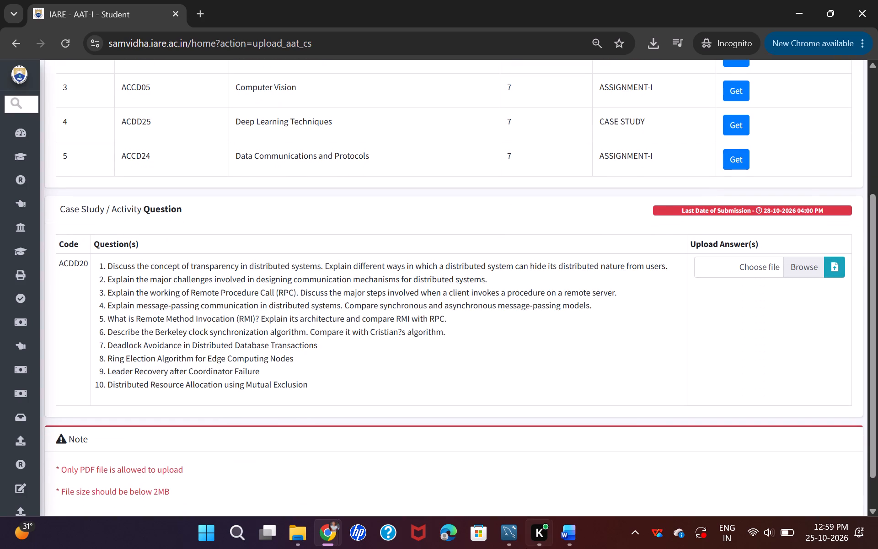
Close the DCP cover page in Word and create a new blank document.
left_click(560, 543)
left_click(868, 5)
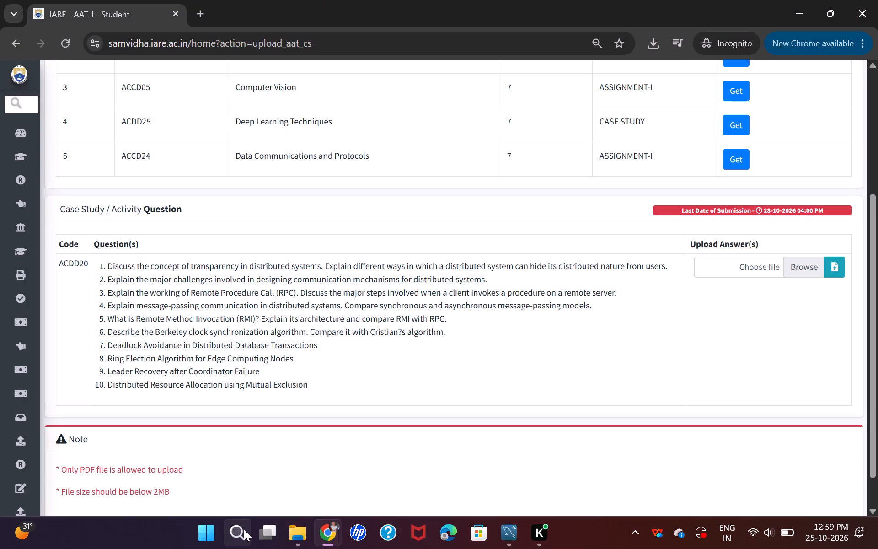
type("word")
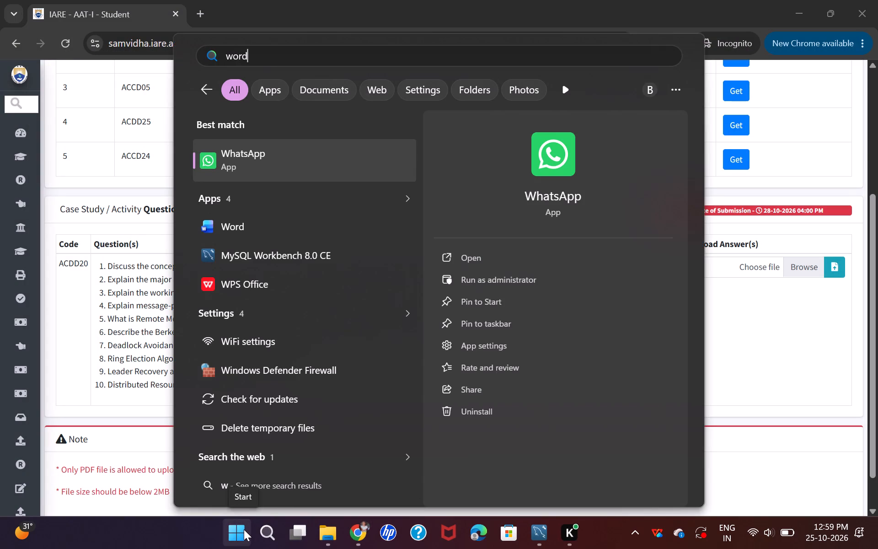
key("Return")
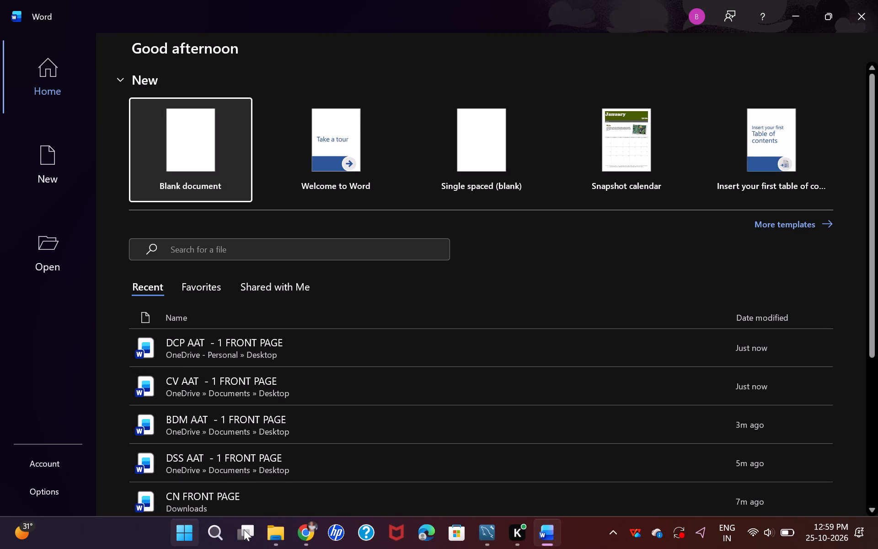